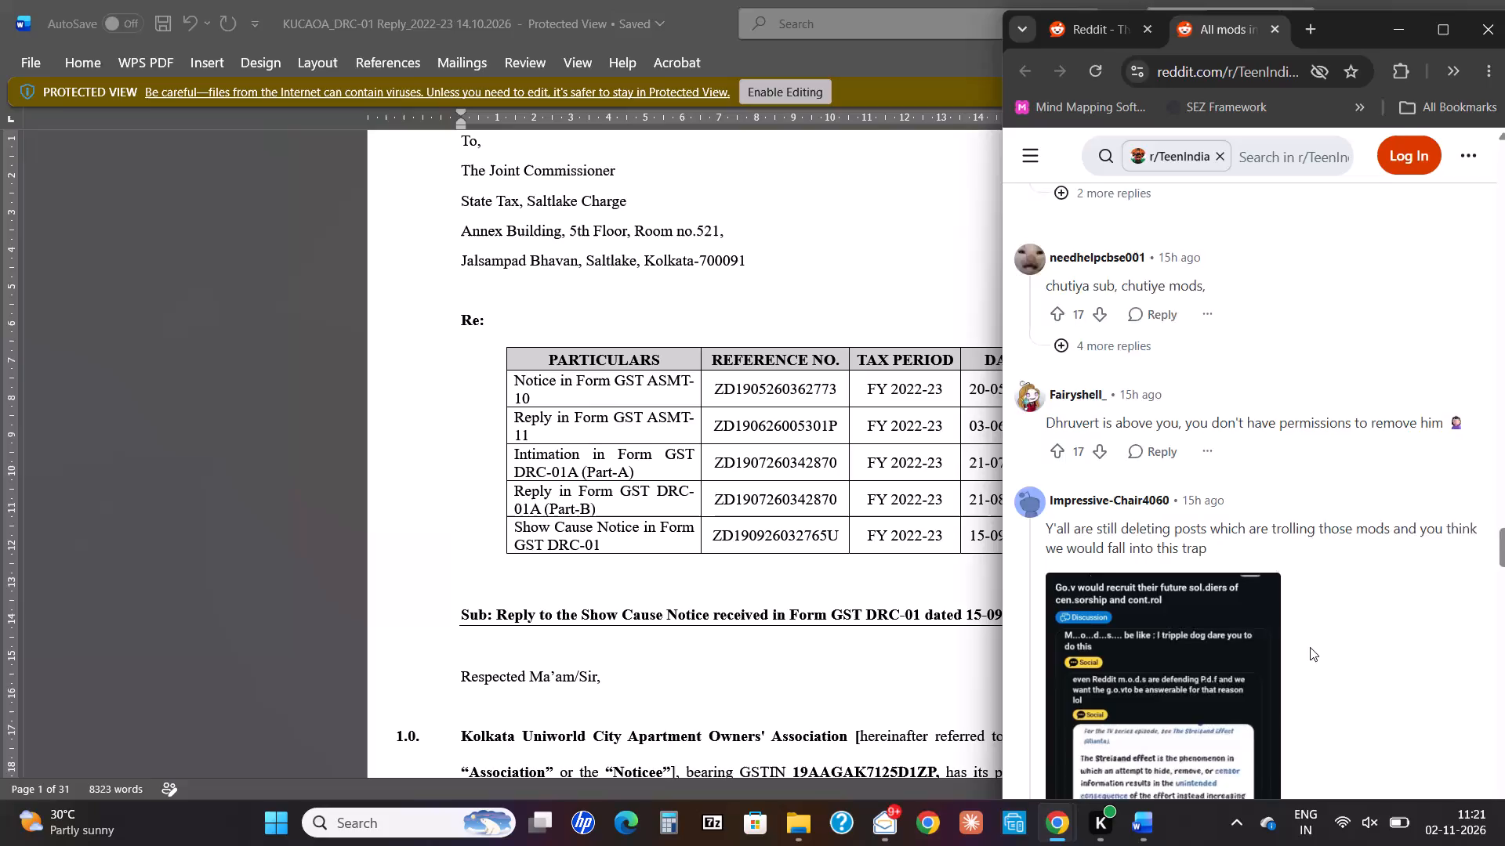
Skim the comments on the r/TeenIndia moderator-removal post and check the linked r/Feminism4India document post, closing both pages.
scroll(1310, 647, "down", 3)
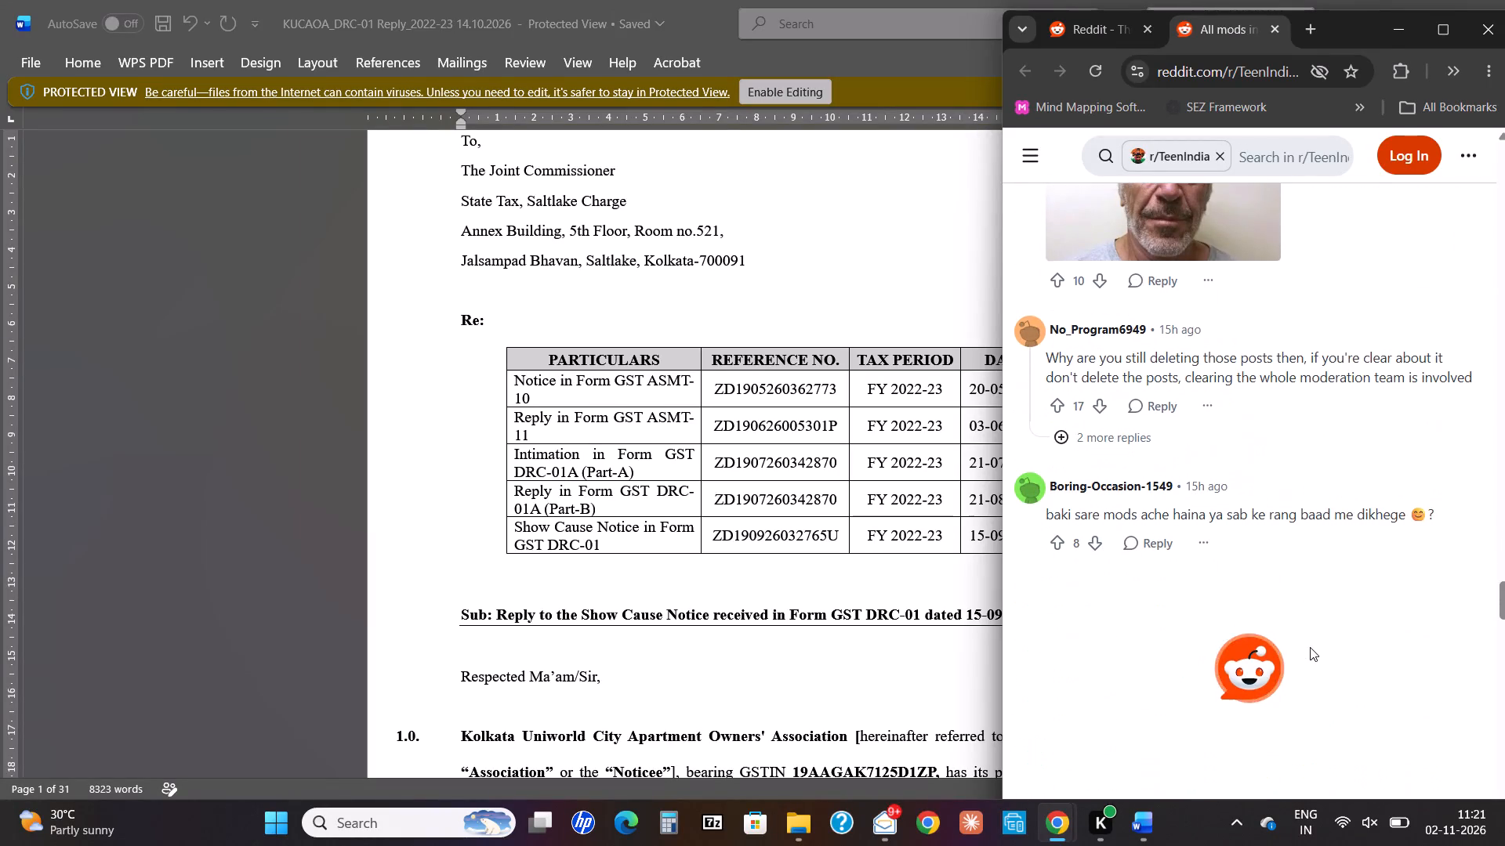
scroll(1326, 516, "up", 16)
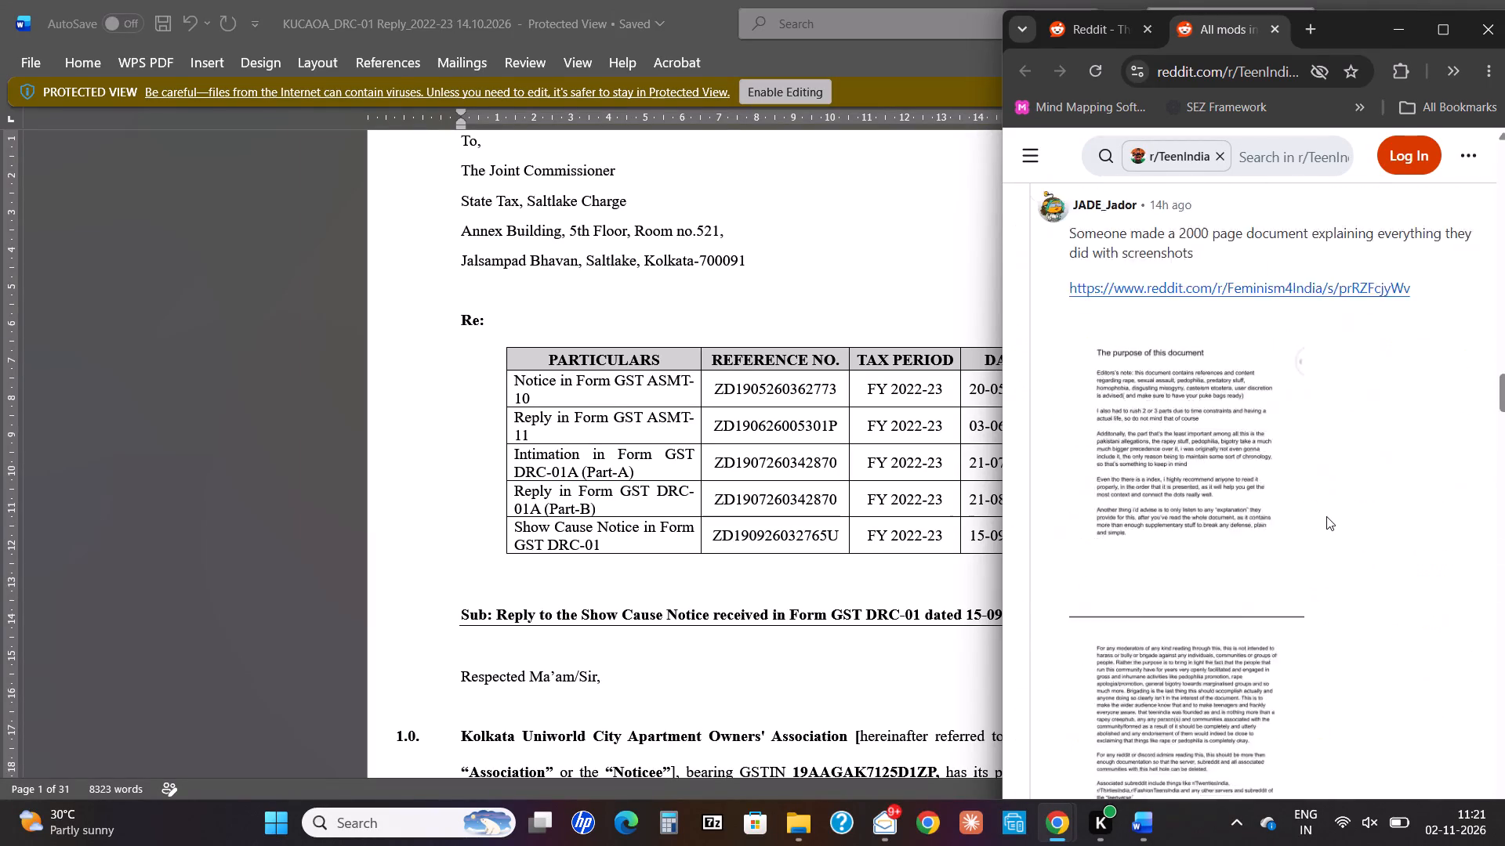
left_click(1249, 327)
key("ctrl+shift+Tab")
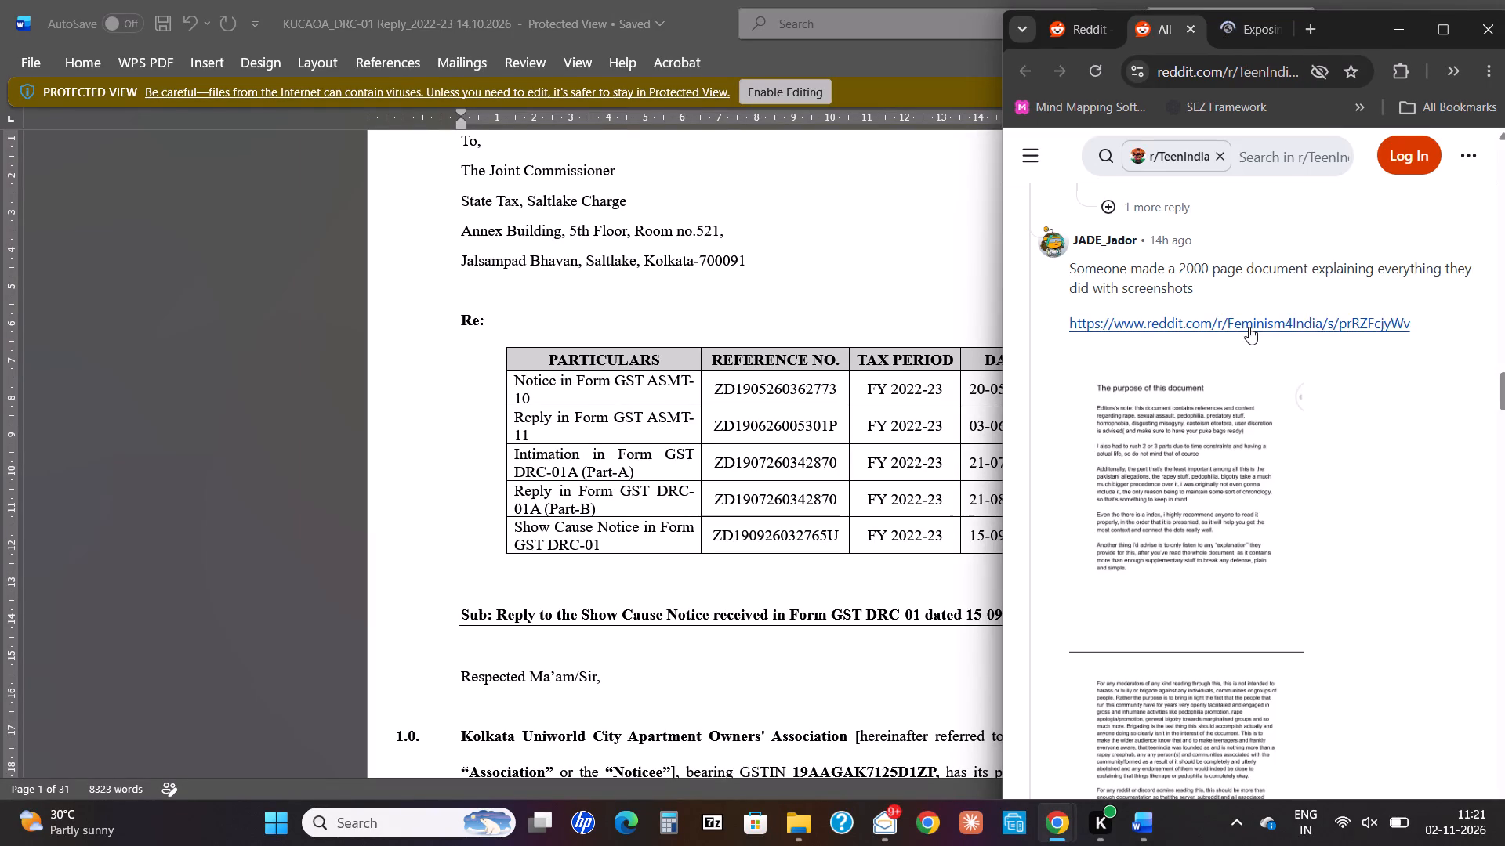
key("ctrl+w")
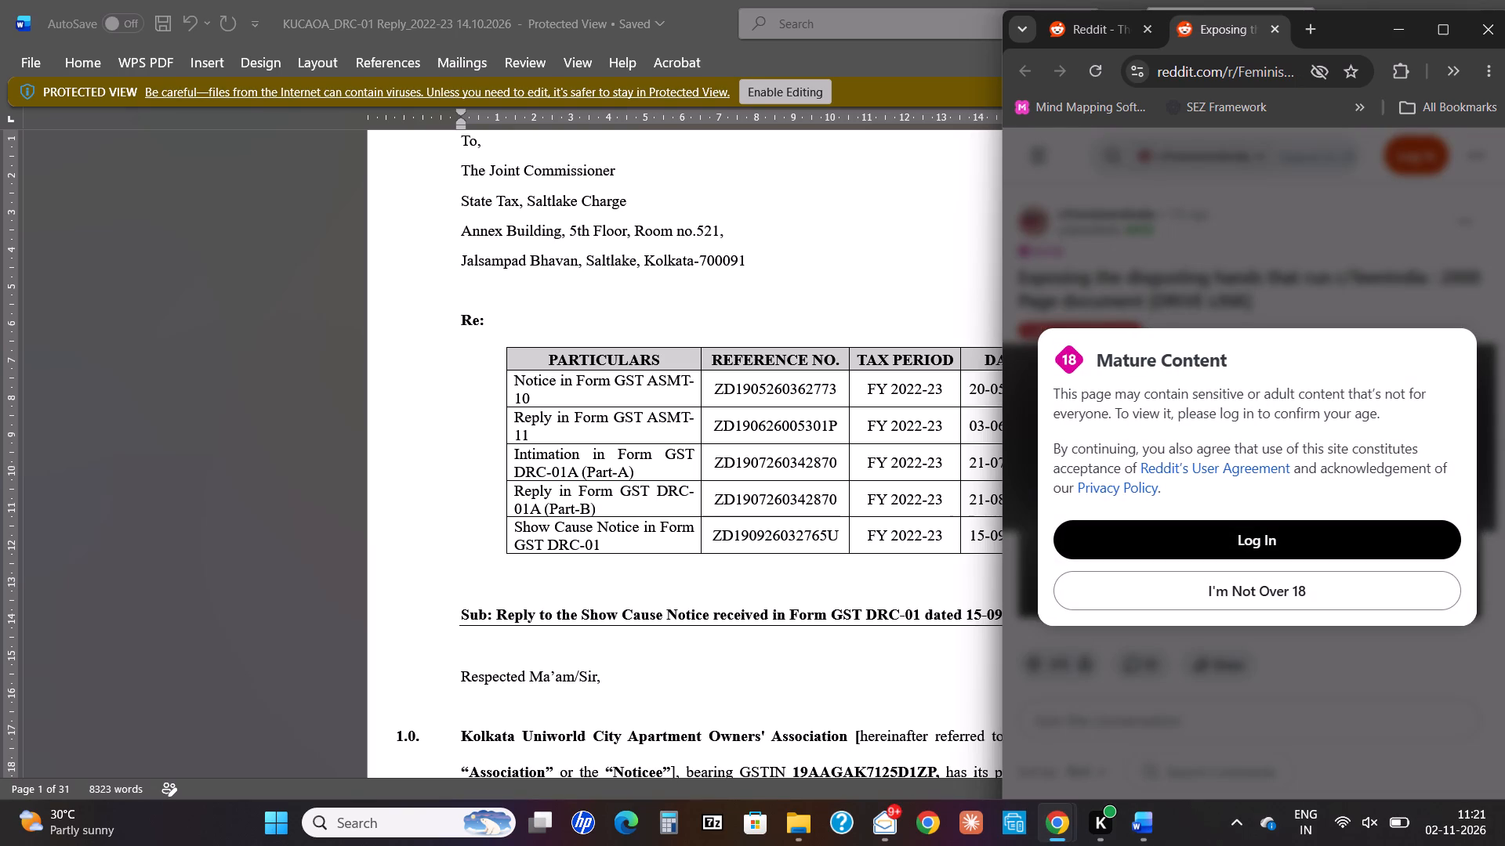
key("ctrl+w")
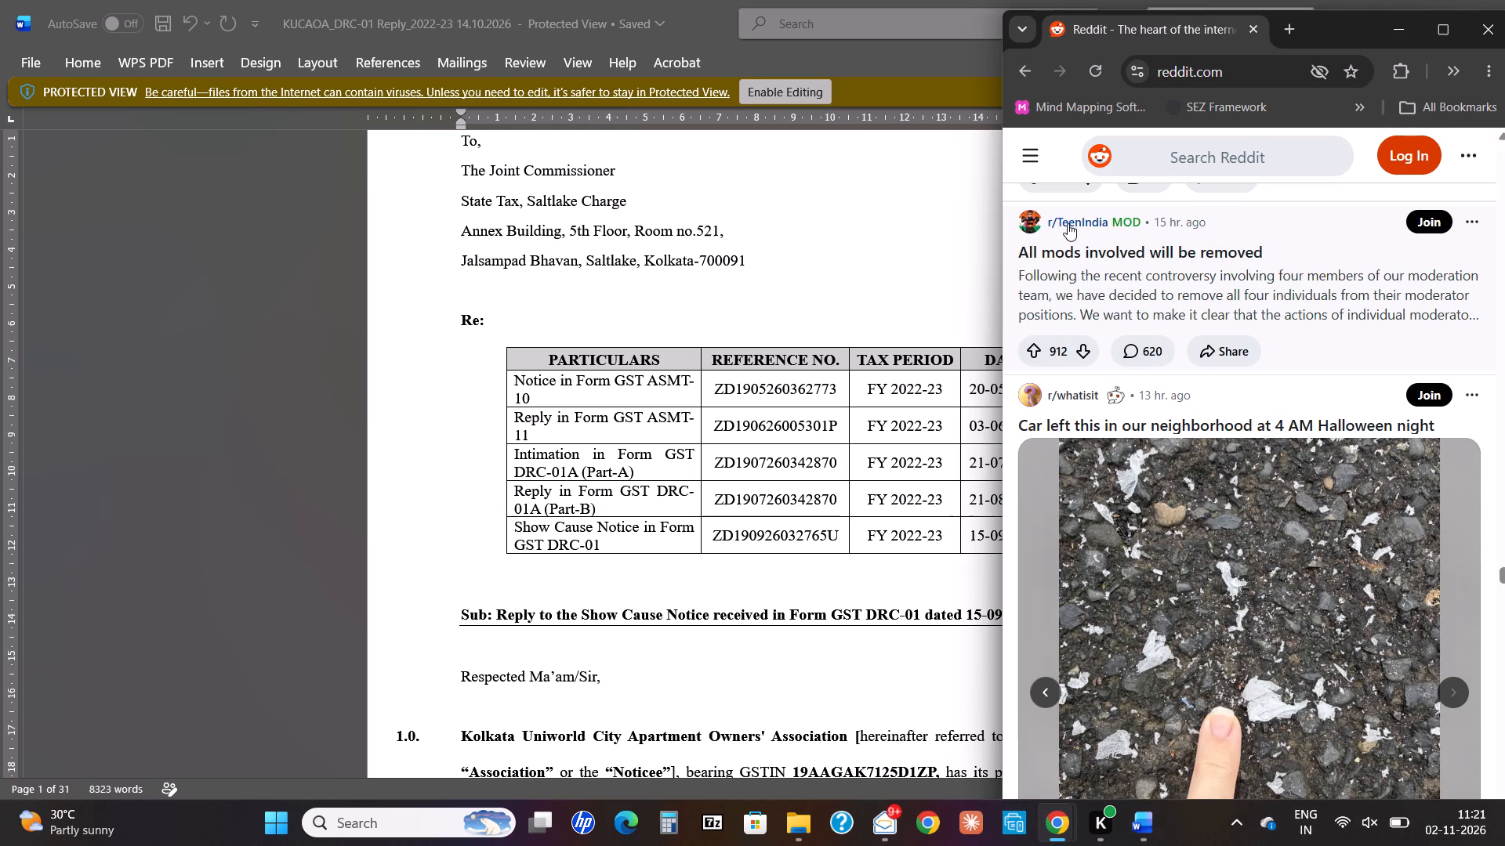
Open the r/TeenIndia community from the Reddit feed and browse its recent posts.
left_click(1068, 223, "ctrl")
key("ctrl+Tab")
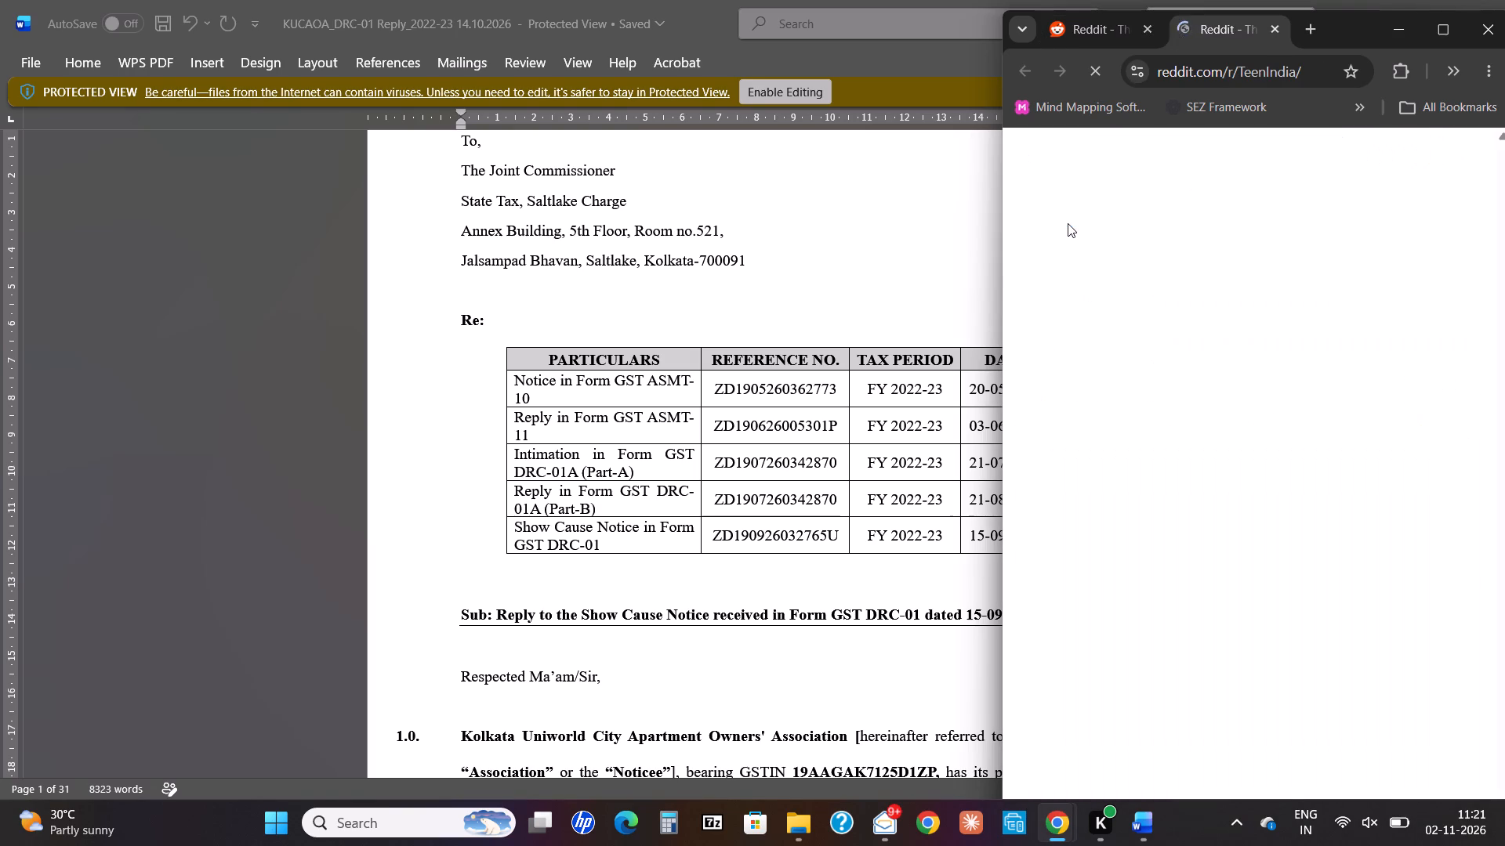
left_click(1209, 356)
key("space")
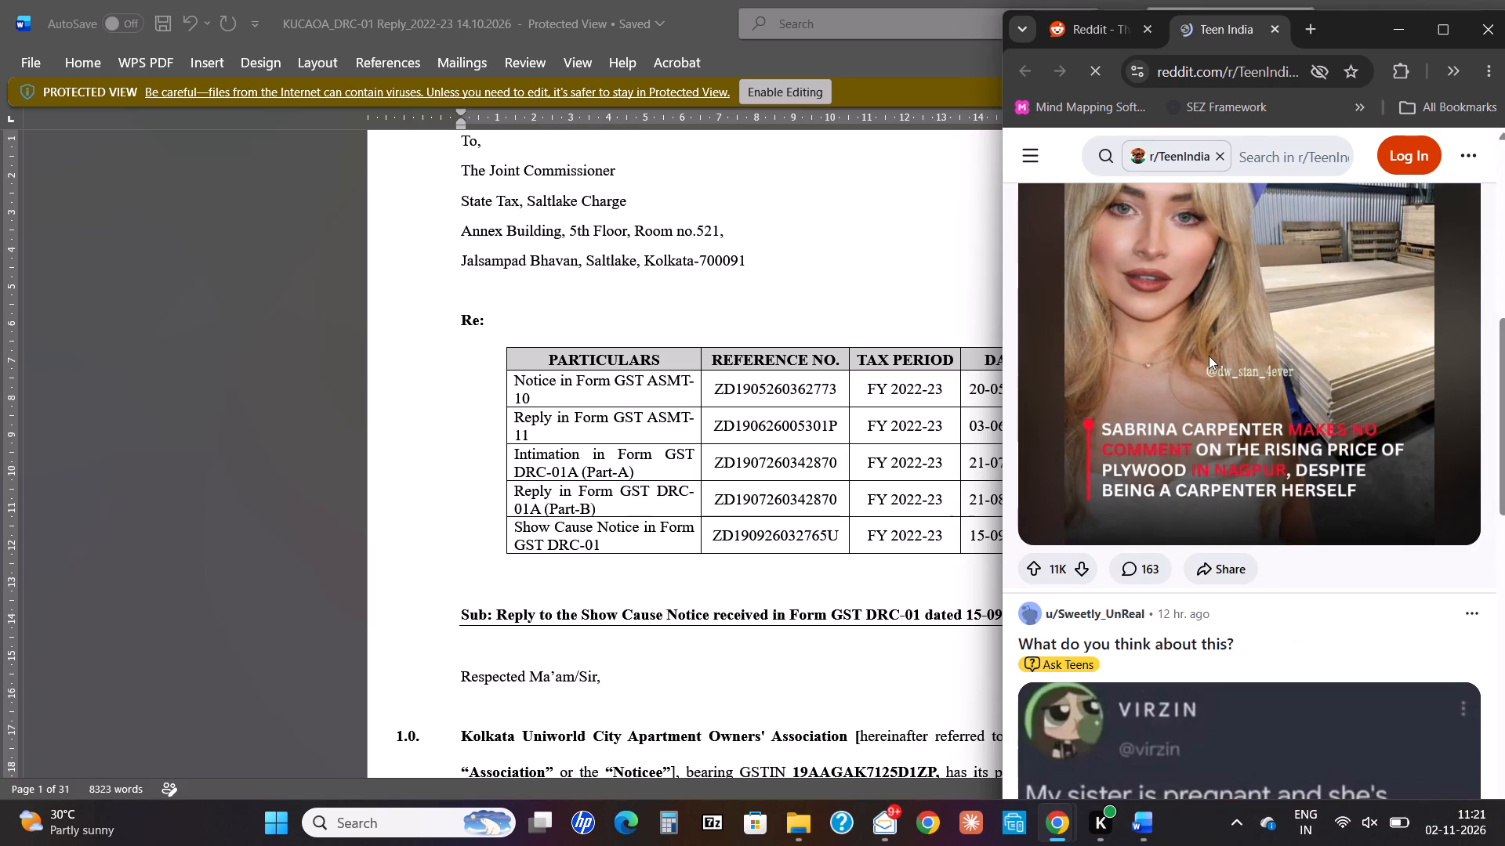
scroll(1209, 356, "down", 5)
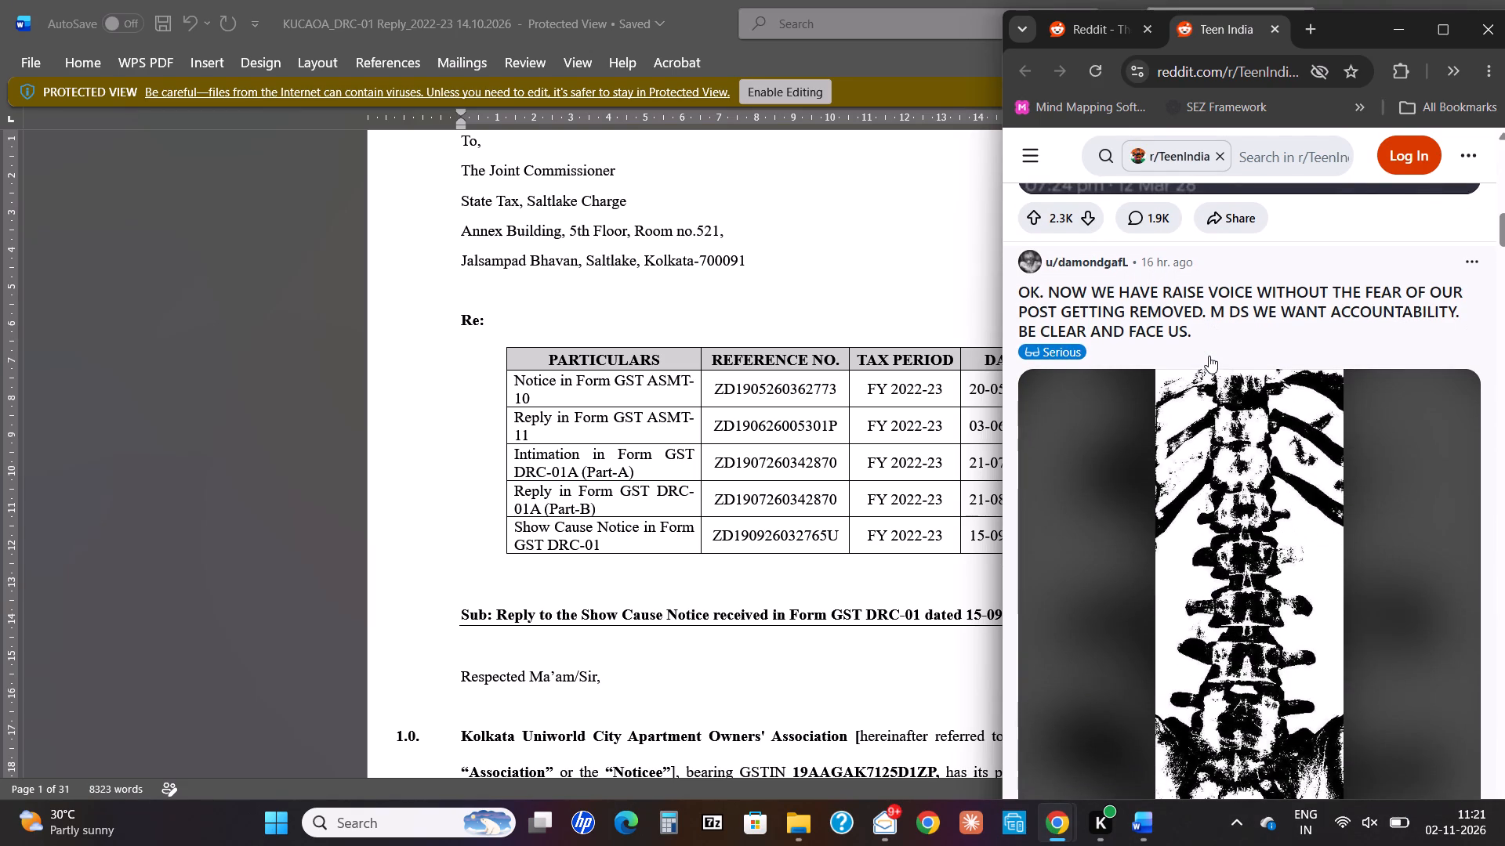
Open the r/TeenIndia post demanding moderator accountability and read its full text and update links.
left_click(1228, 327, "ctrl")
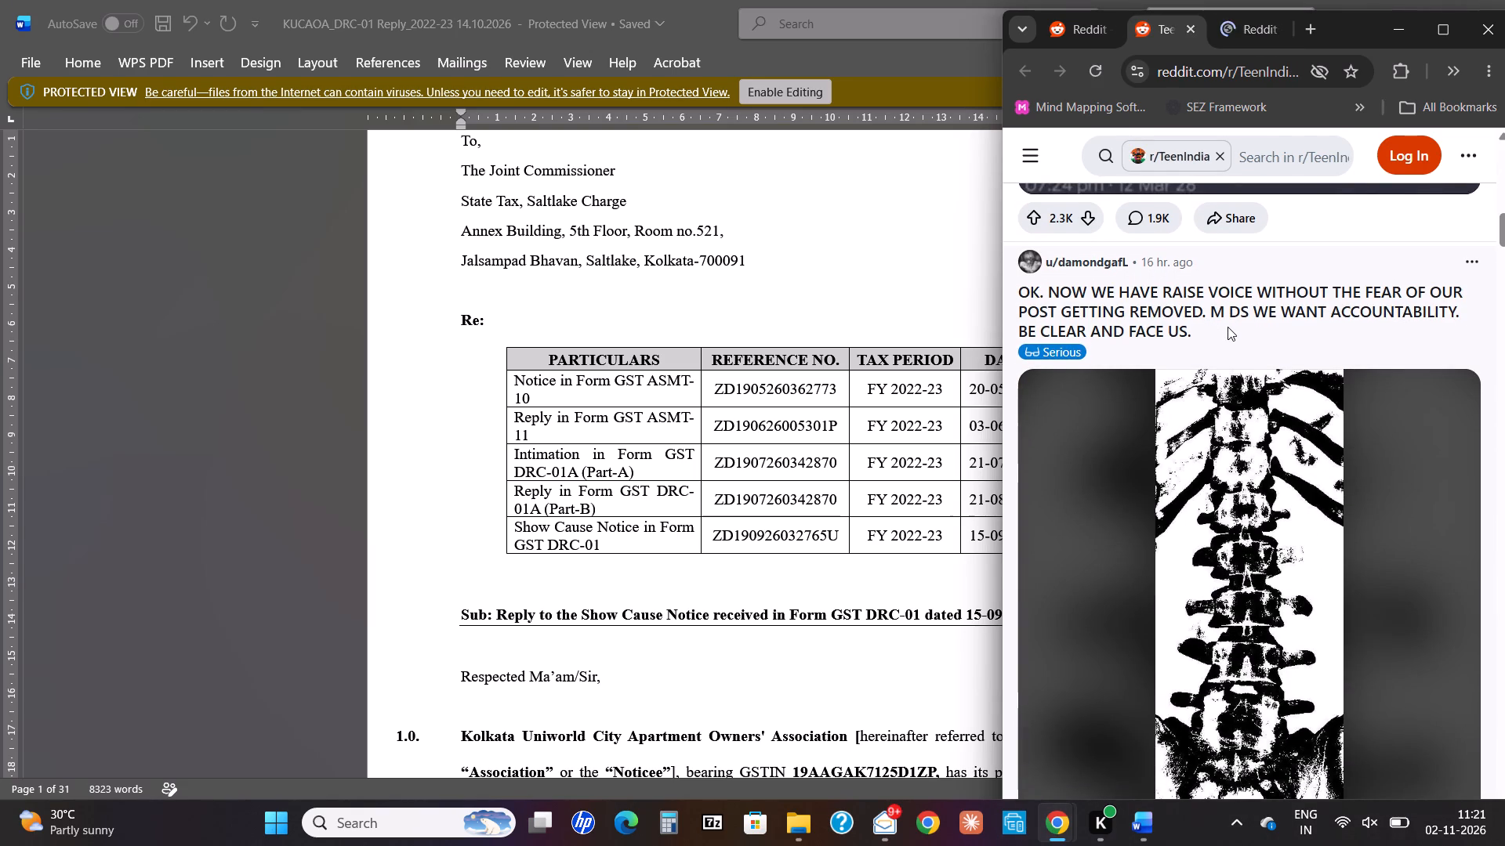
key("ctrl+Tab")
scroll(1228, 327, "down", 2)
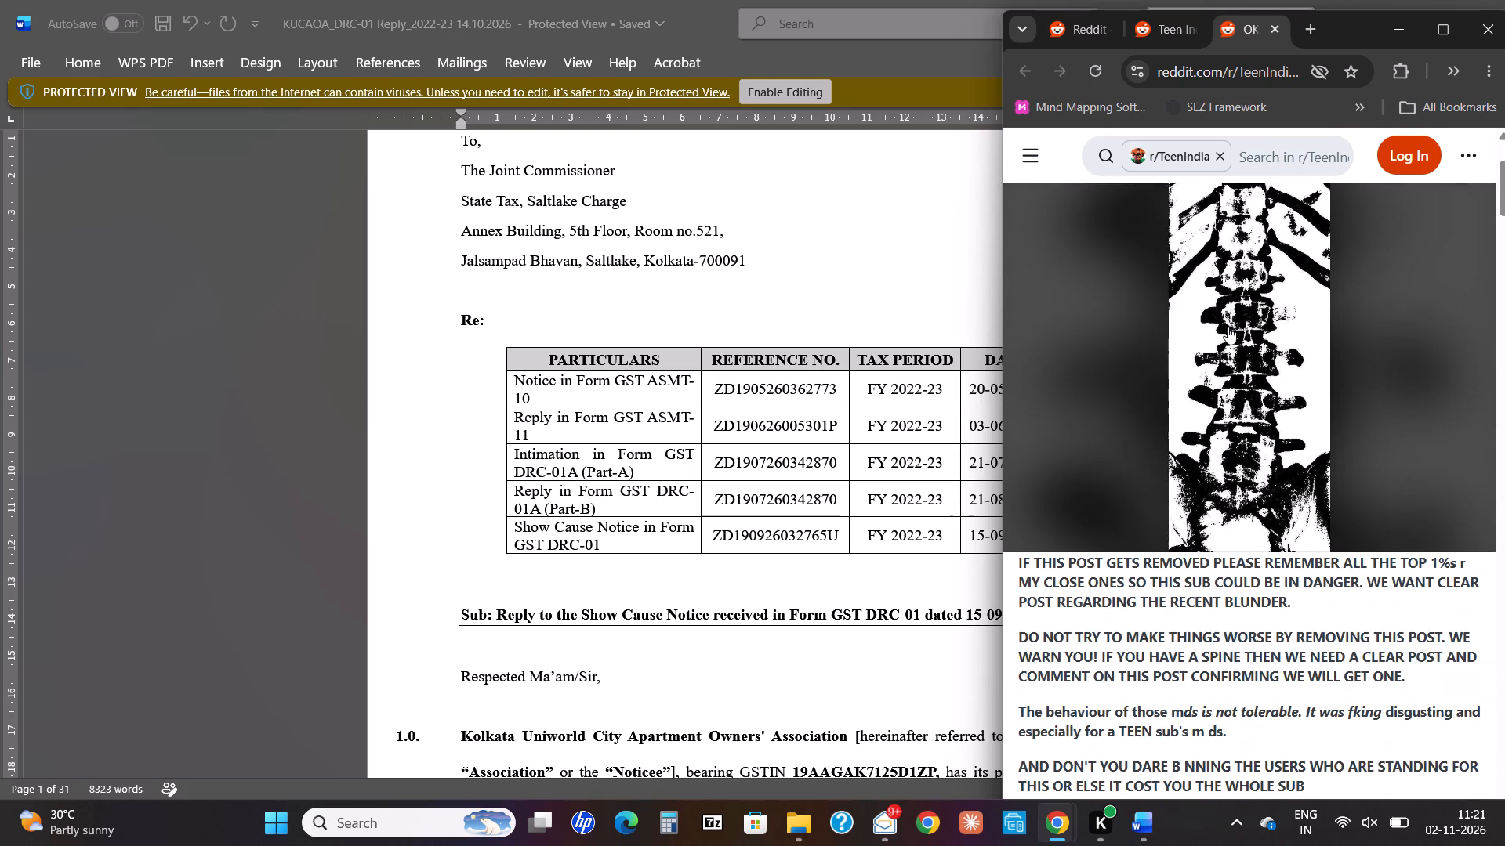
scroll(1262, 518, "down", 2)
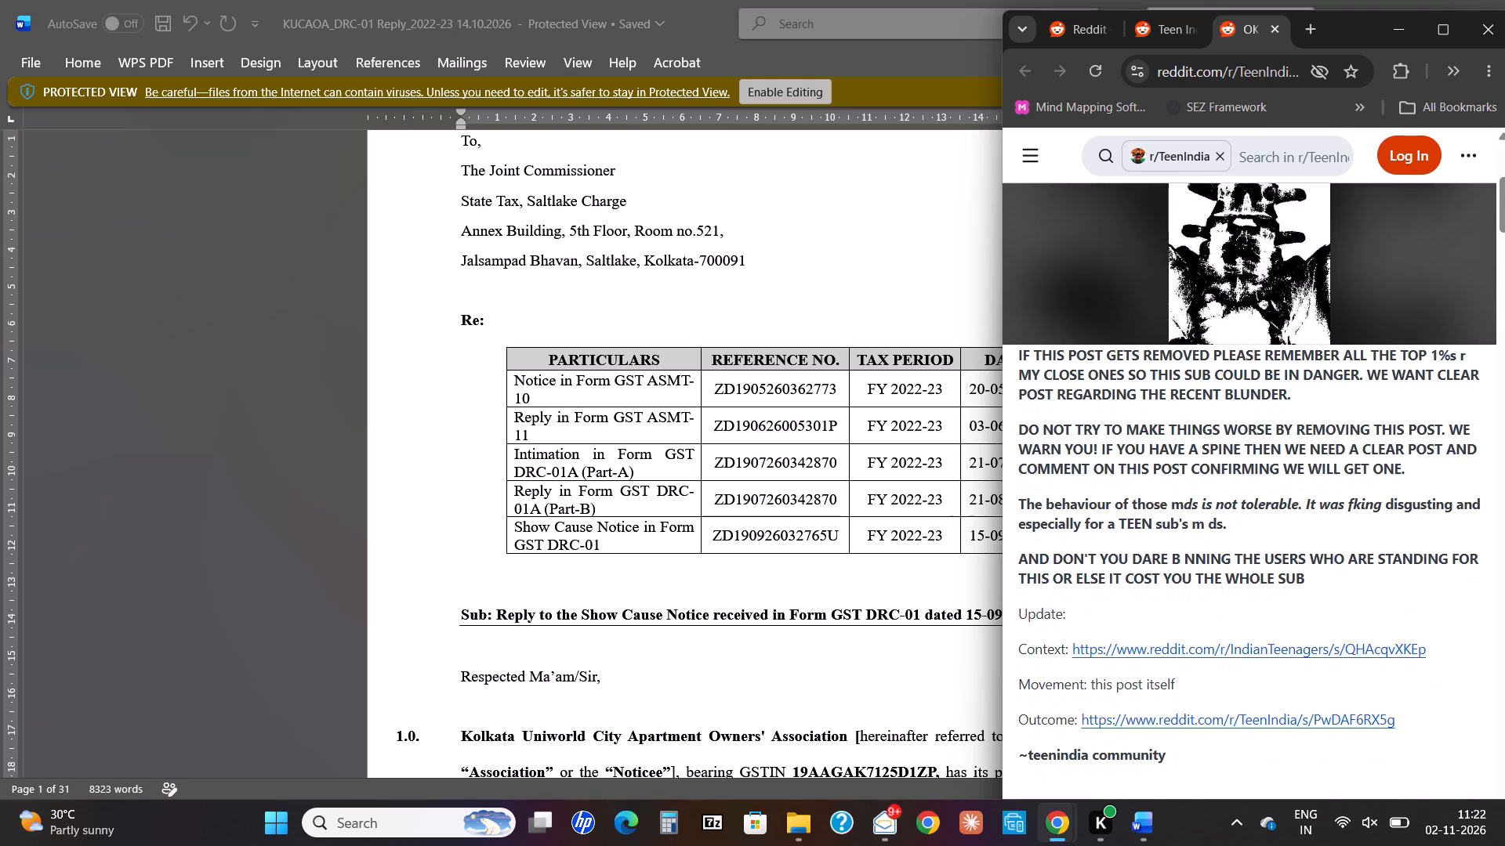
scroll(1262, 518, "down", 1)
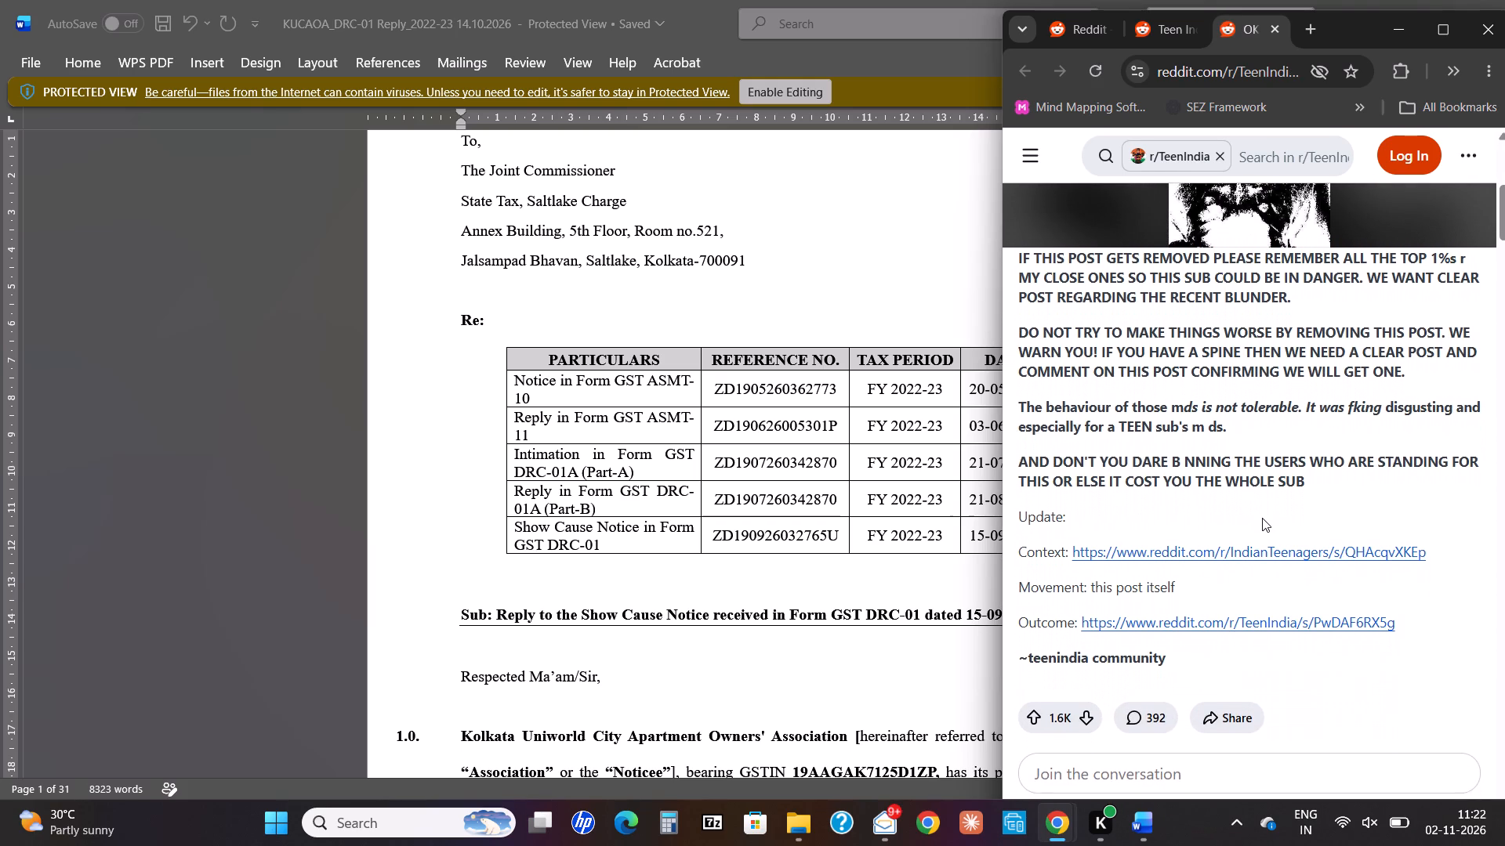
left_click(1260, 549, "ctrl")
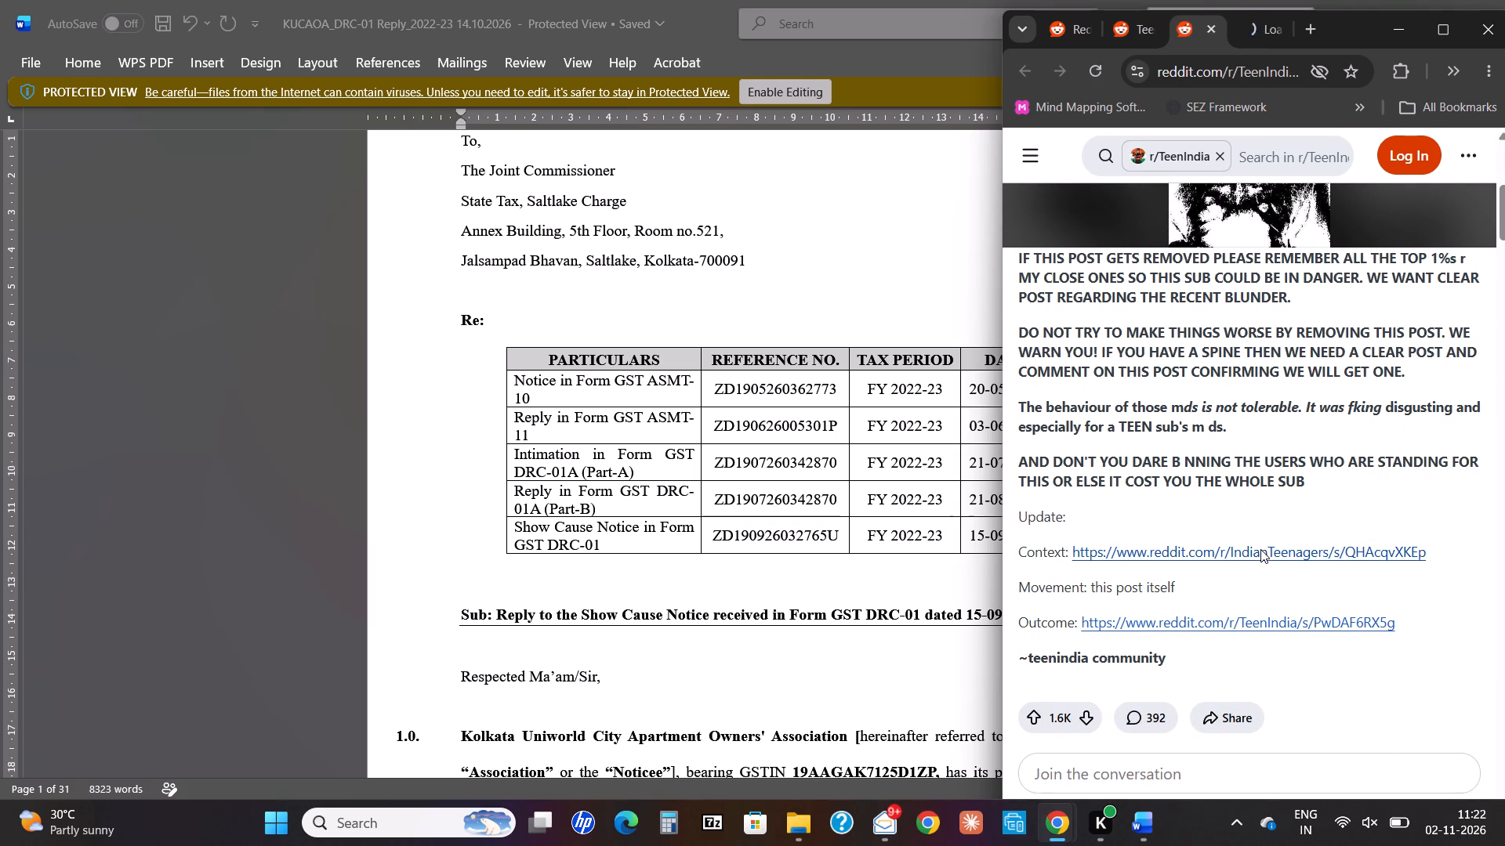
key("ctrl+Tab")
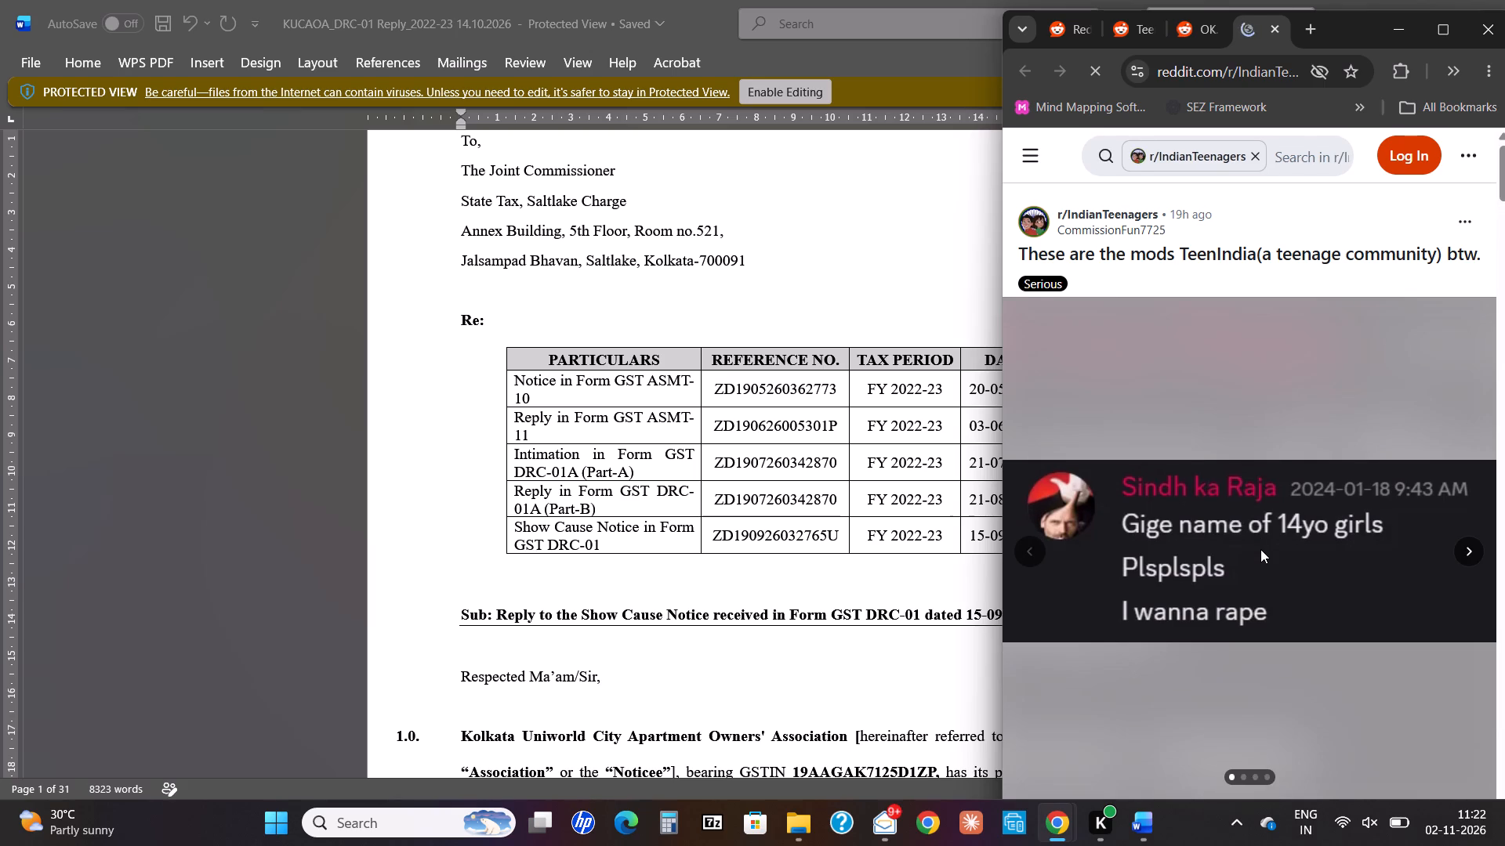
scroll(1260, 549, "down", 1)
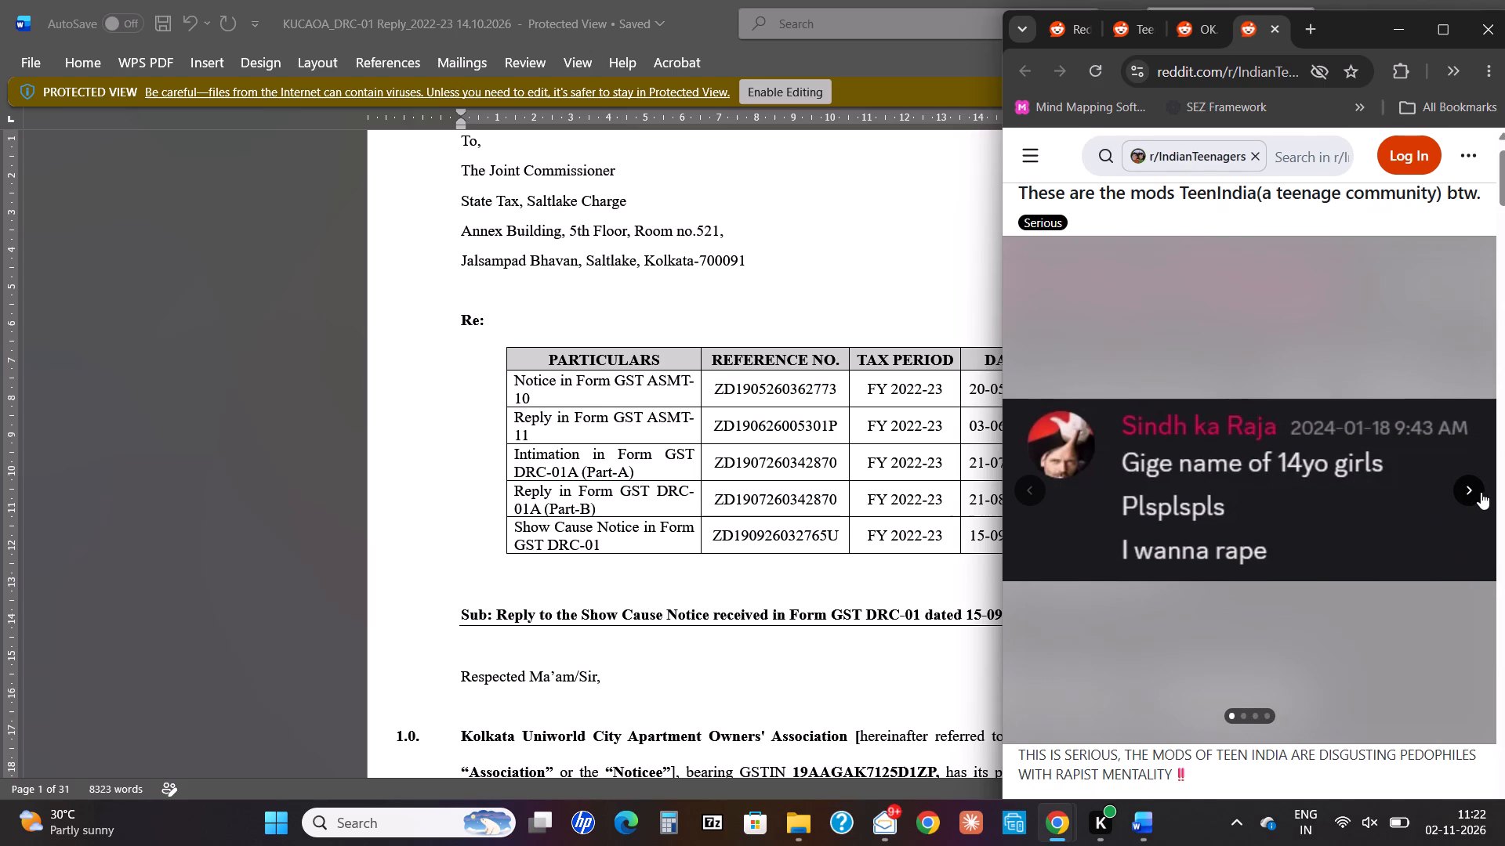
left_click(1481, 494)
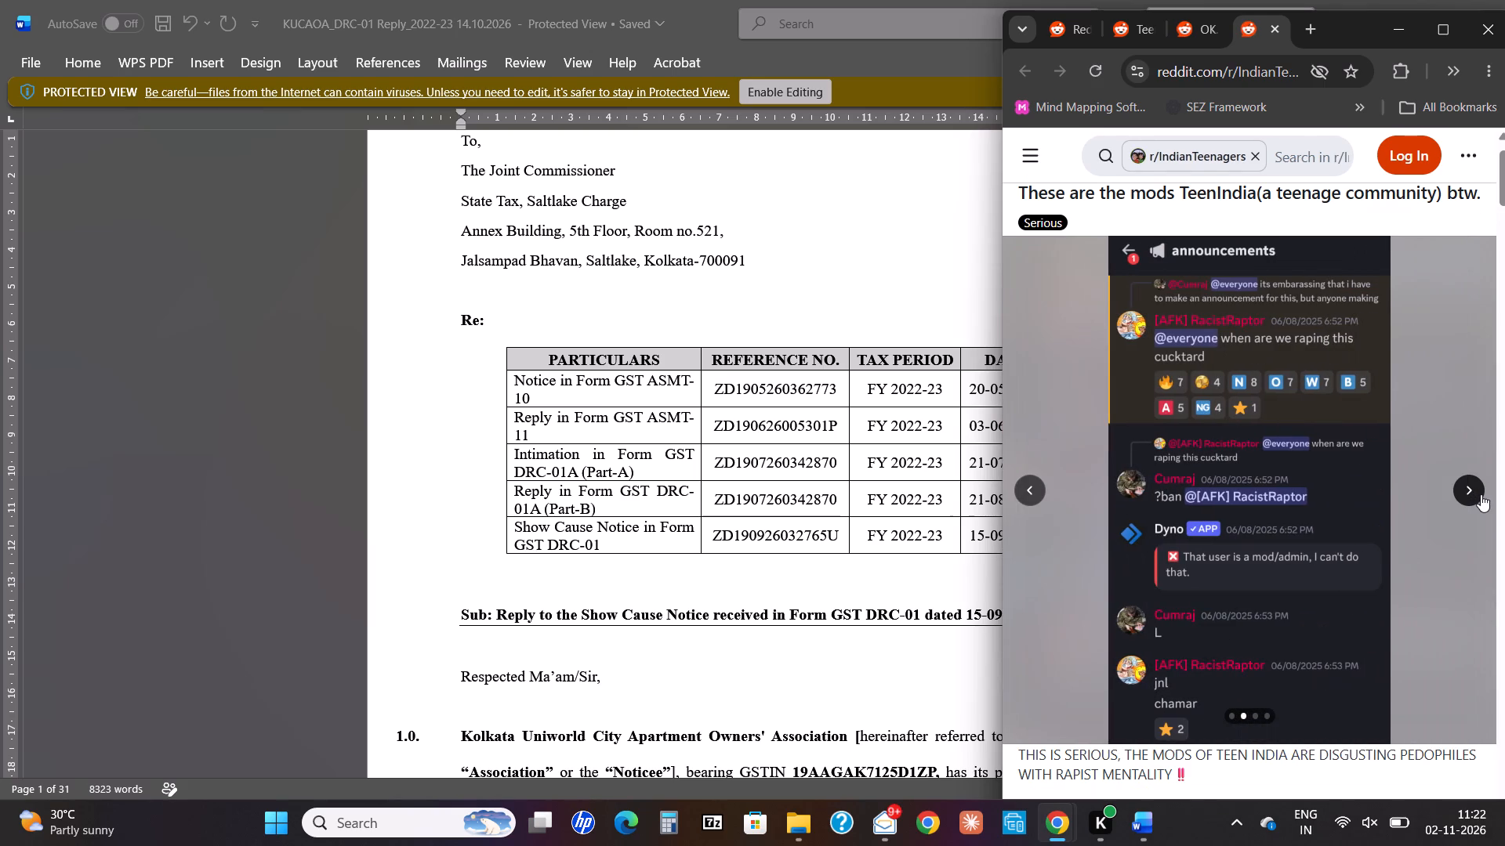
left_click(1481, 494)
left_click_drag(1476, 497, 1460, 531)
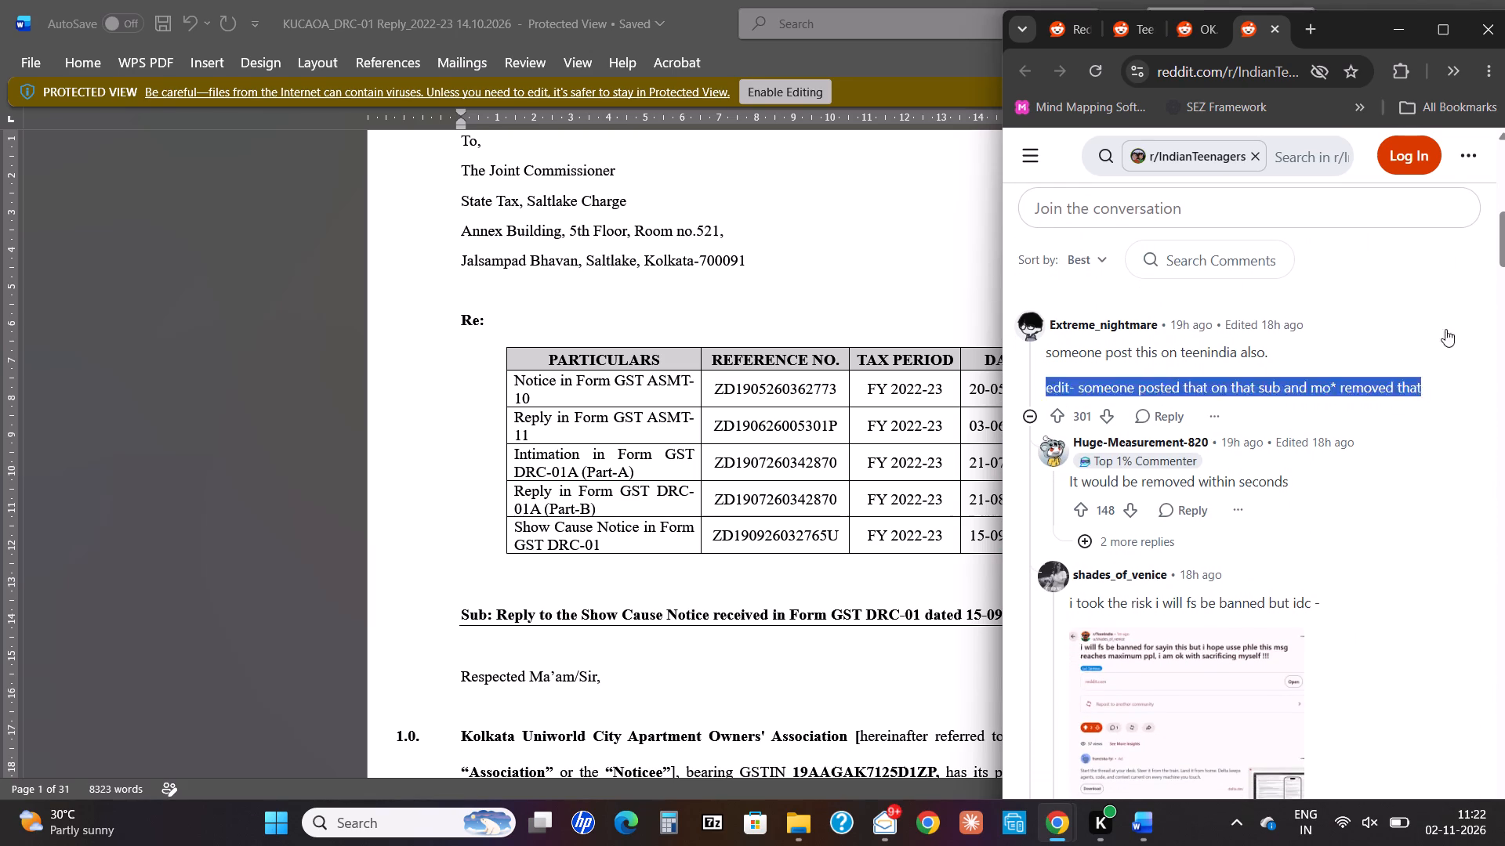
left_click_drag(1445, 329, 1449, 380)
scroll(1449, 380, "down", 1)
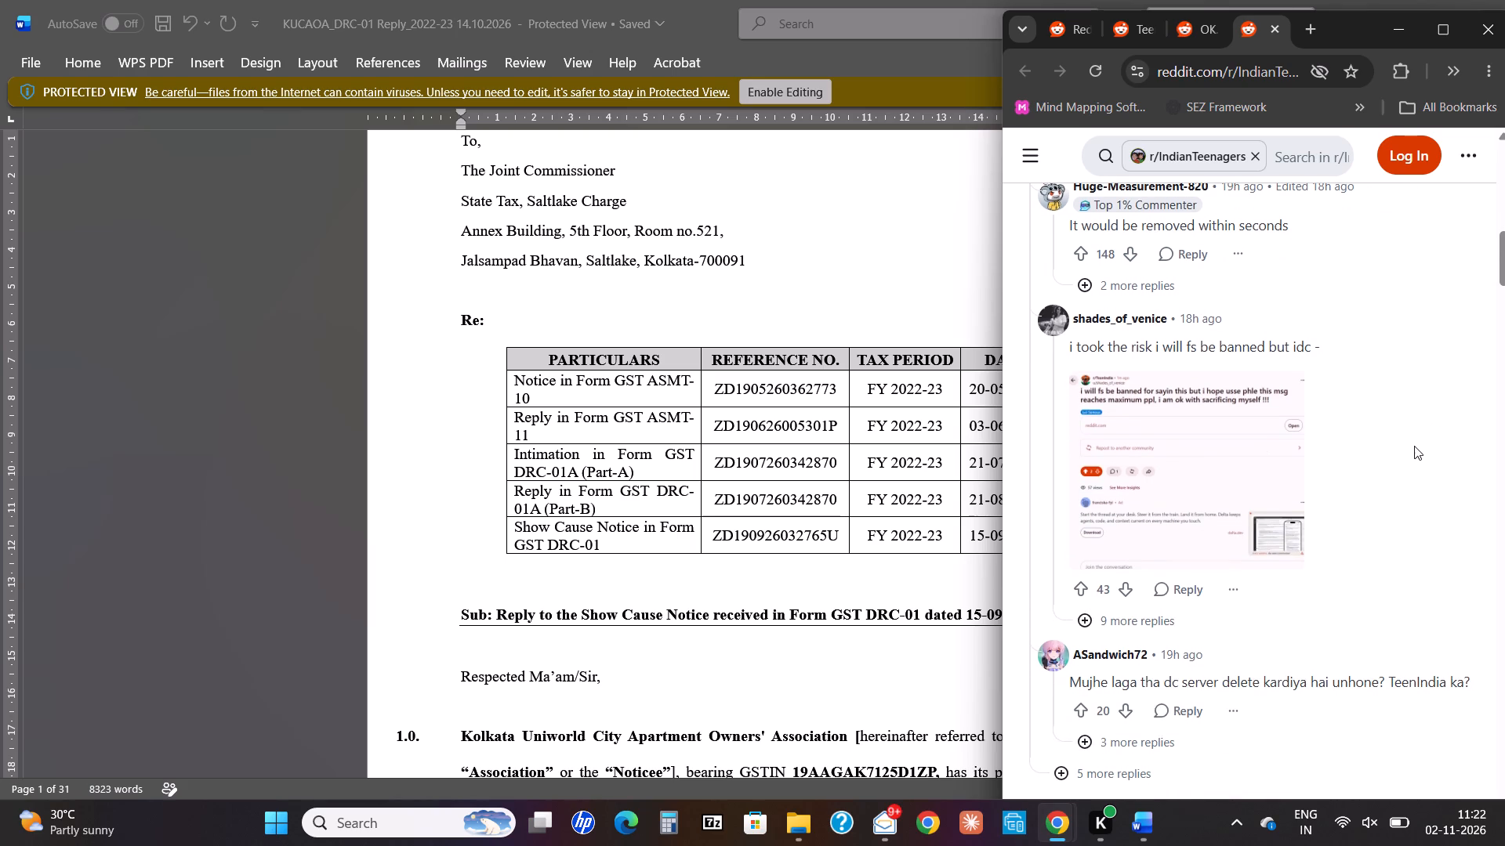
scroll(1414, 446, "down", 4)
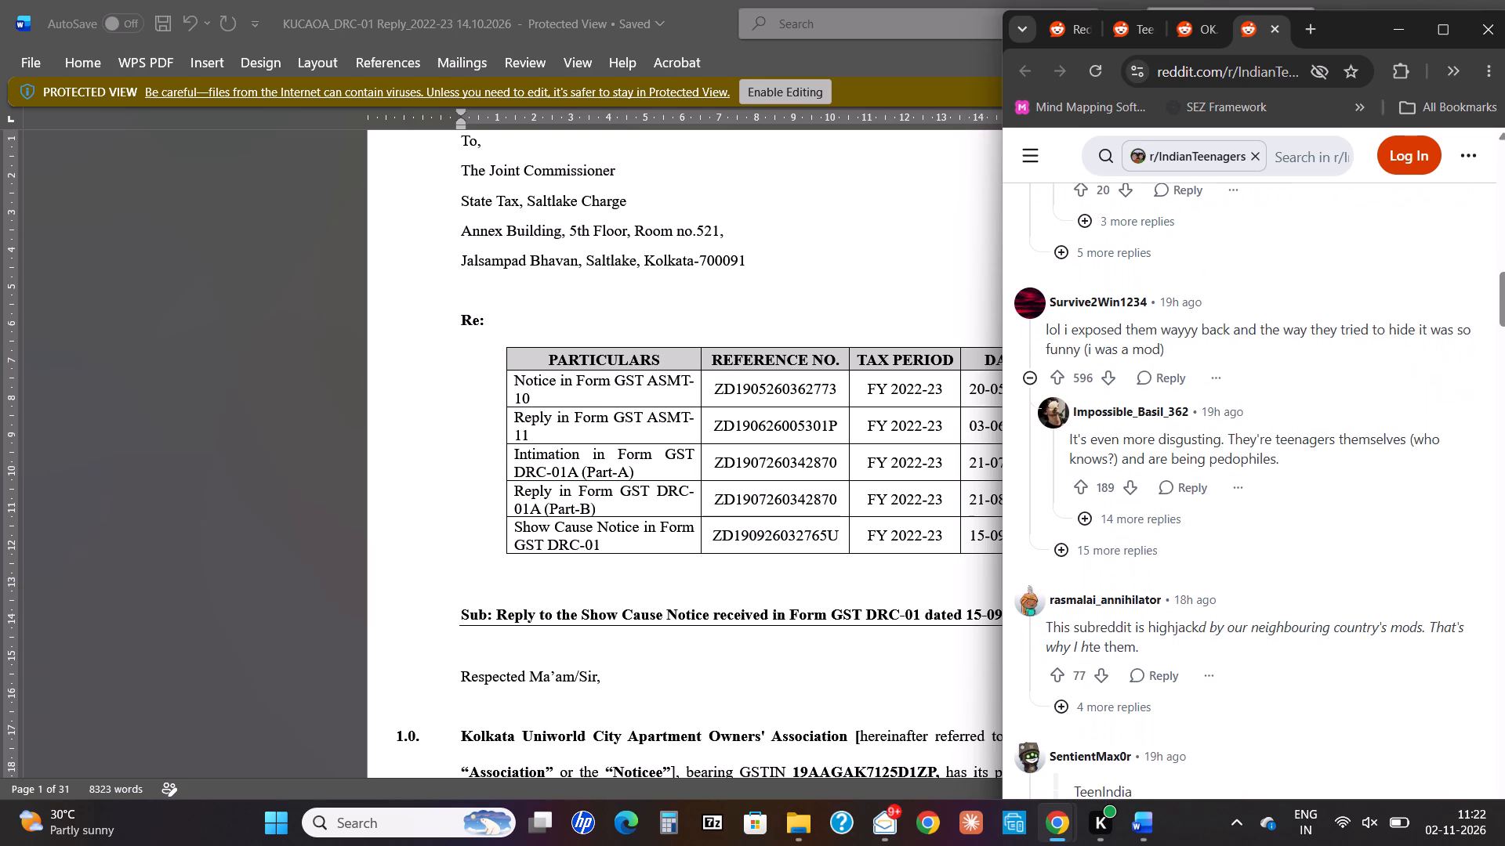
scroll(1414, 446, "down", 2)
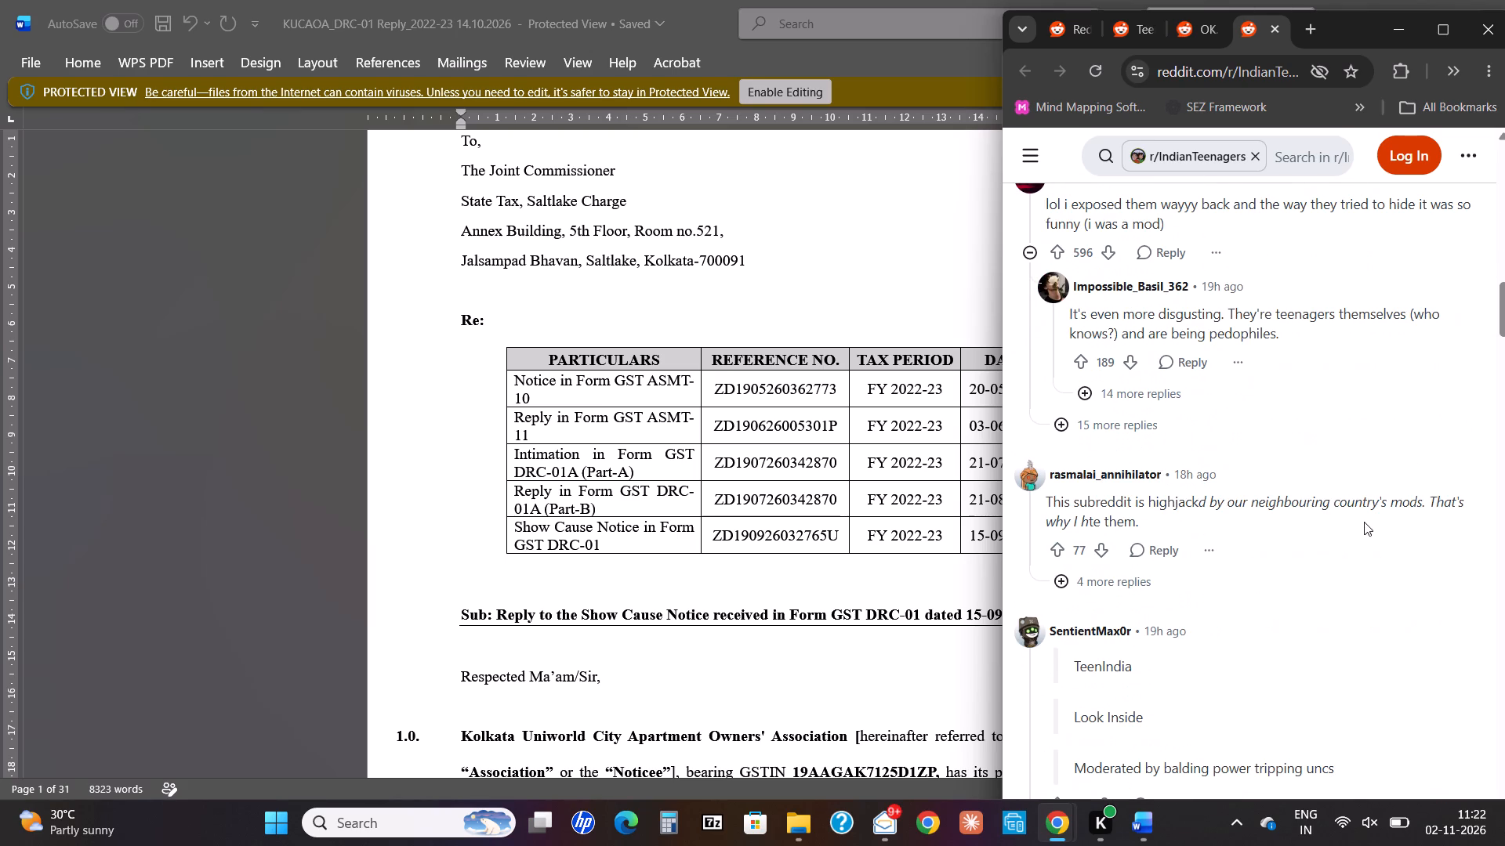
left_click_drag(1364, 522, 1356, 541)
left_click(1336, 574)
scroll(1400, 523, "down", 1)
scroll(1347, 586, "down", 1)
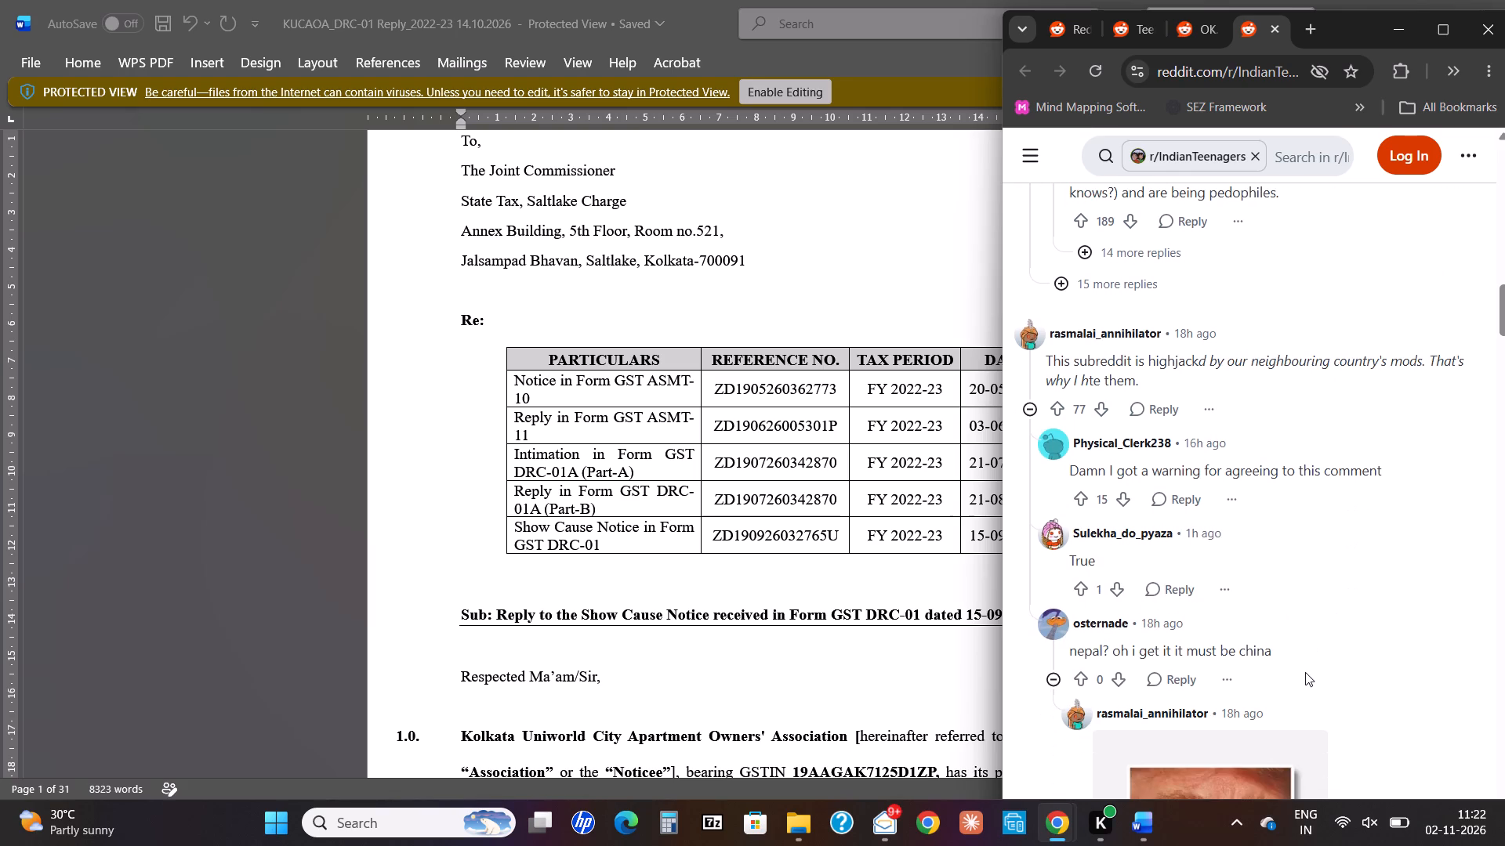
scroll(1305, 672, "down", 2)
scroll(1341, 548, "down", 2)
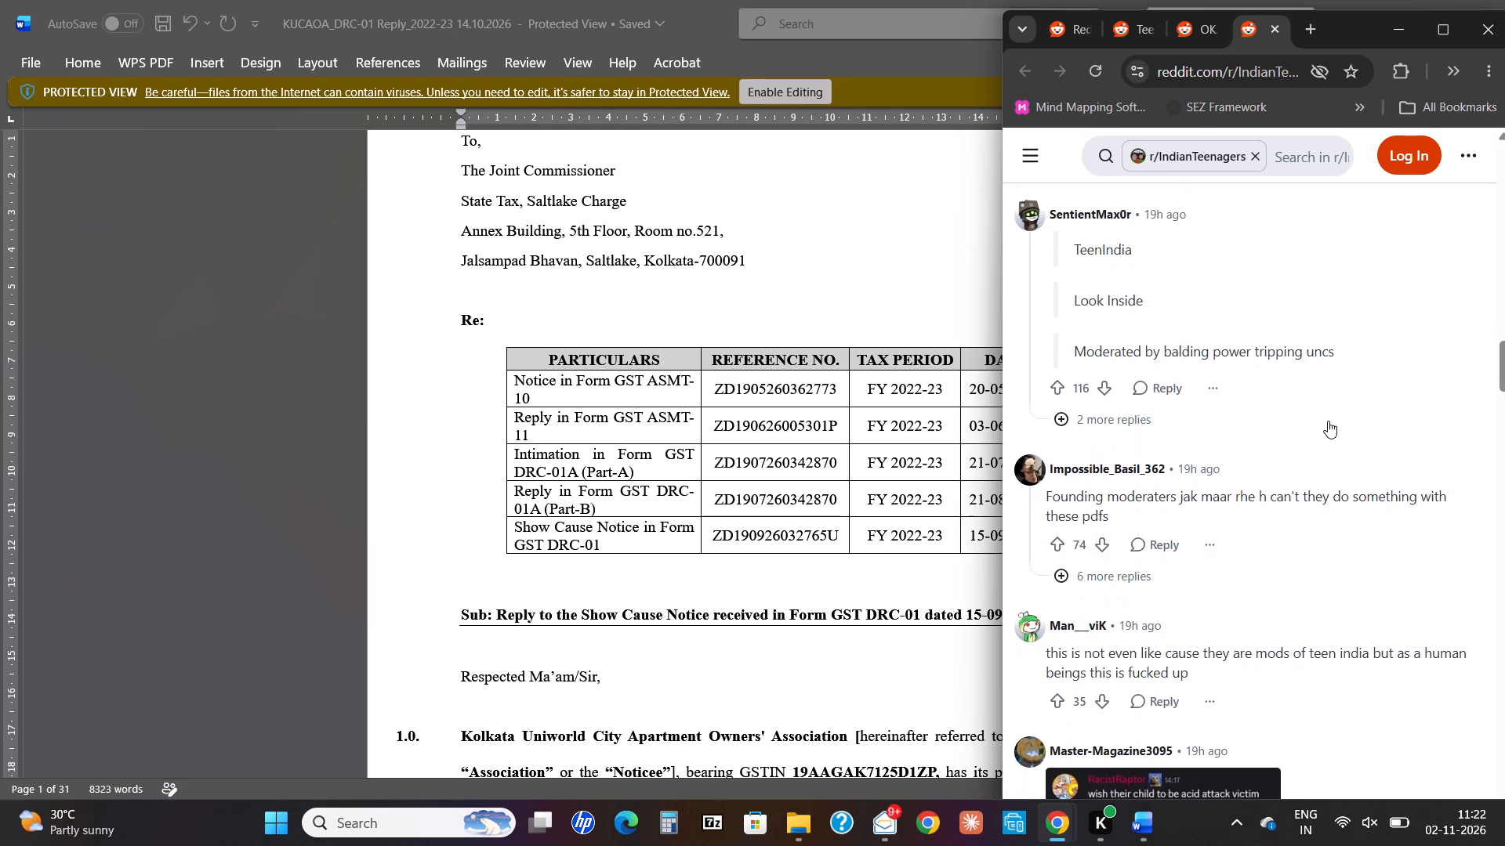
key("ctrl+w")
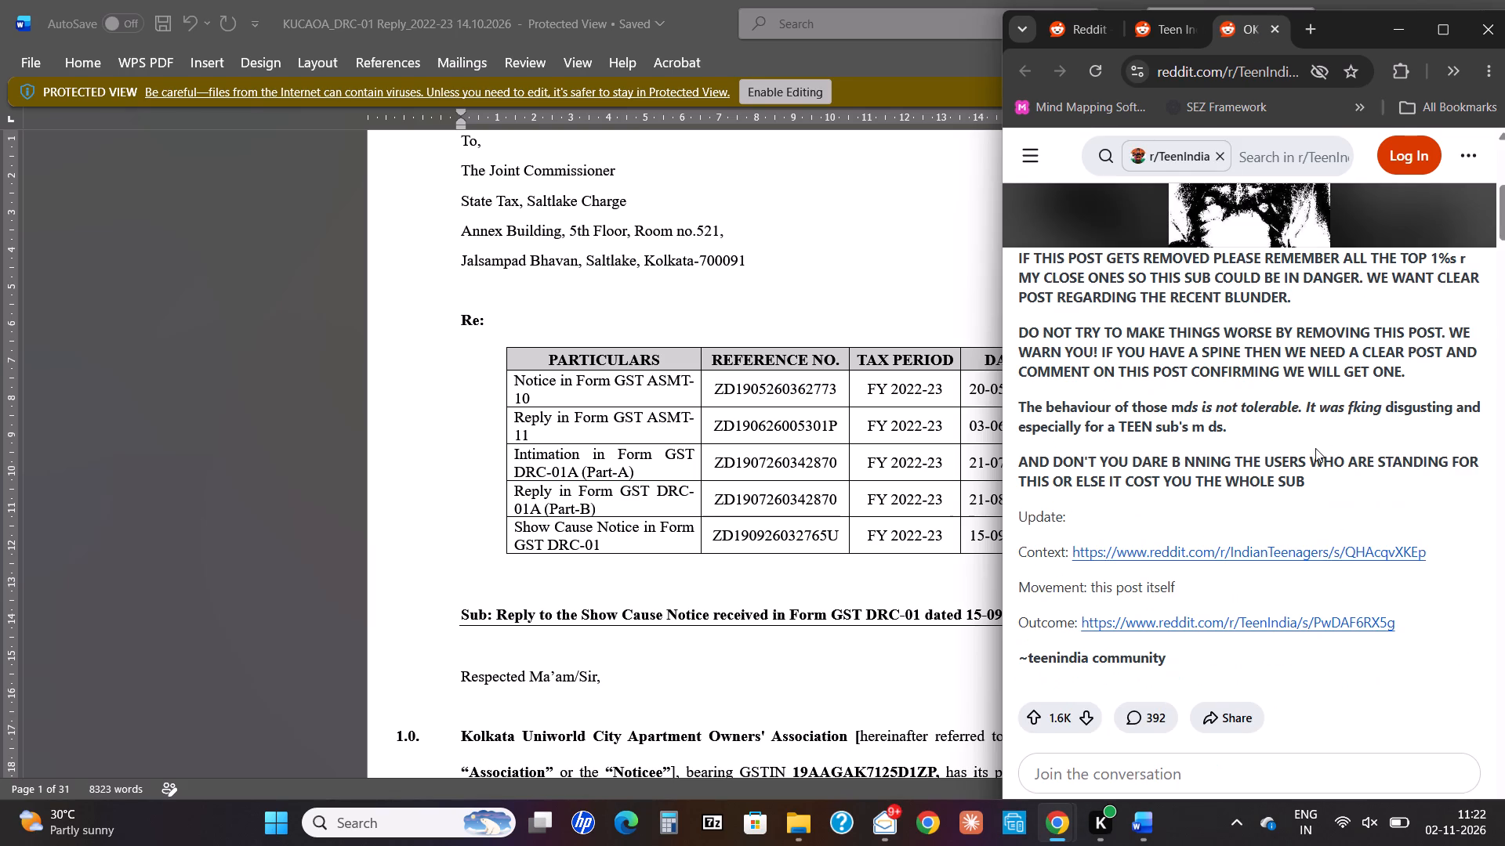
Open the r/TeenIndia post linked as the outcome.
left_click(1256, 622)
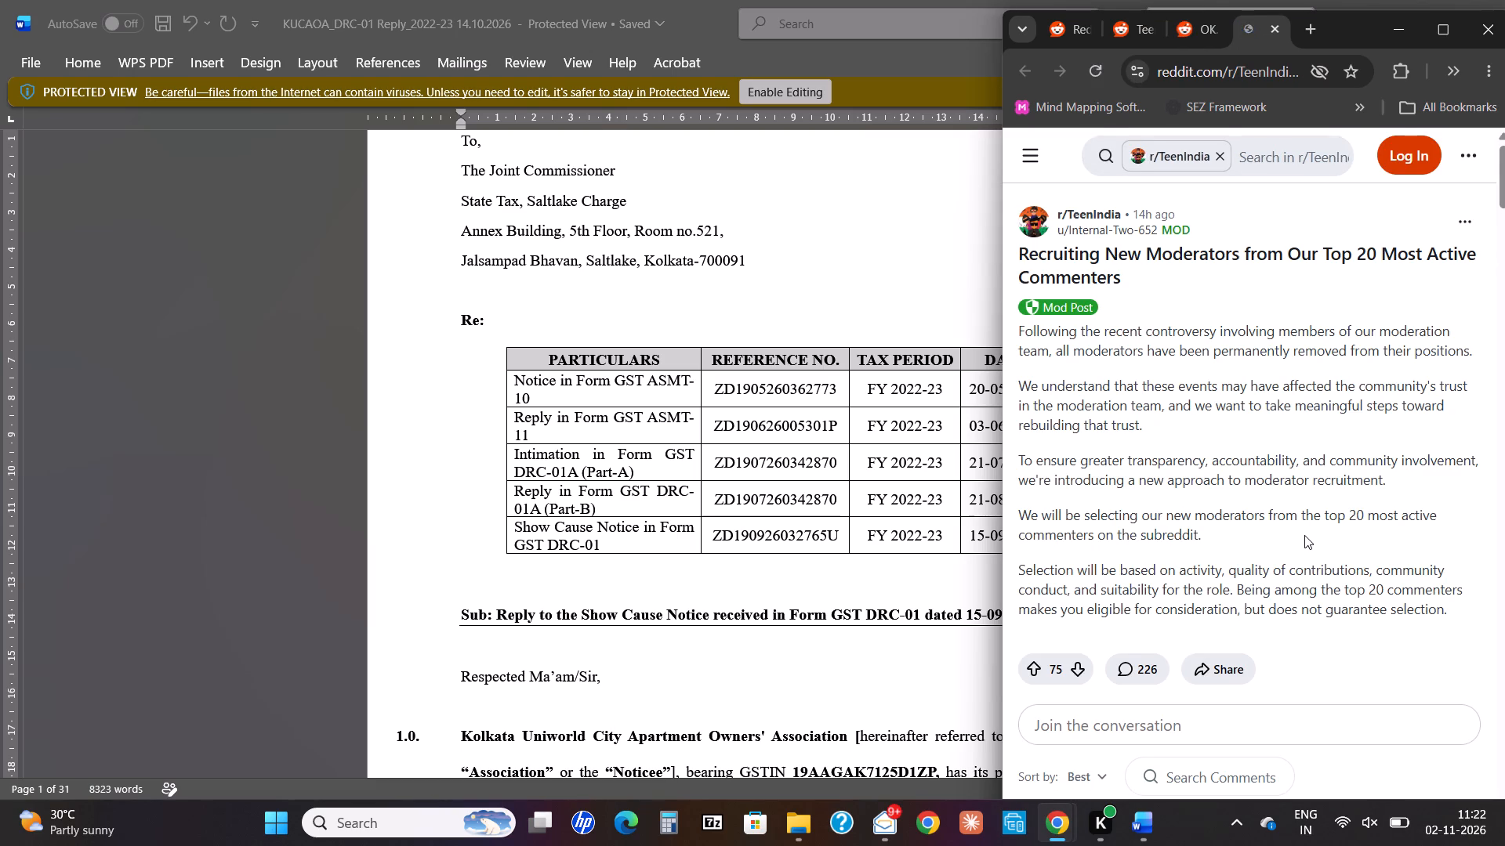
Read the moderator recruitment post and its top comments, and close it along with the moderator accountability post.
scroll(1304, 535, "down", 3)
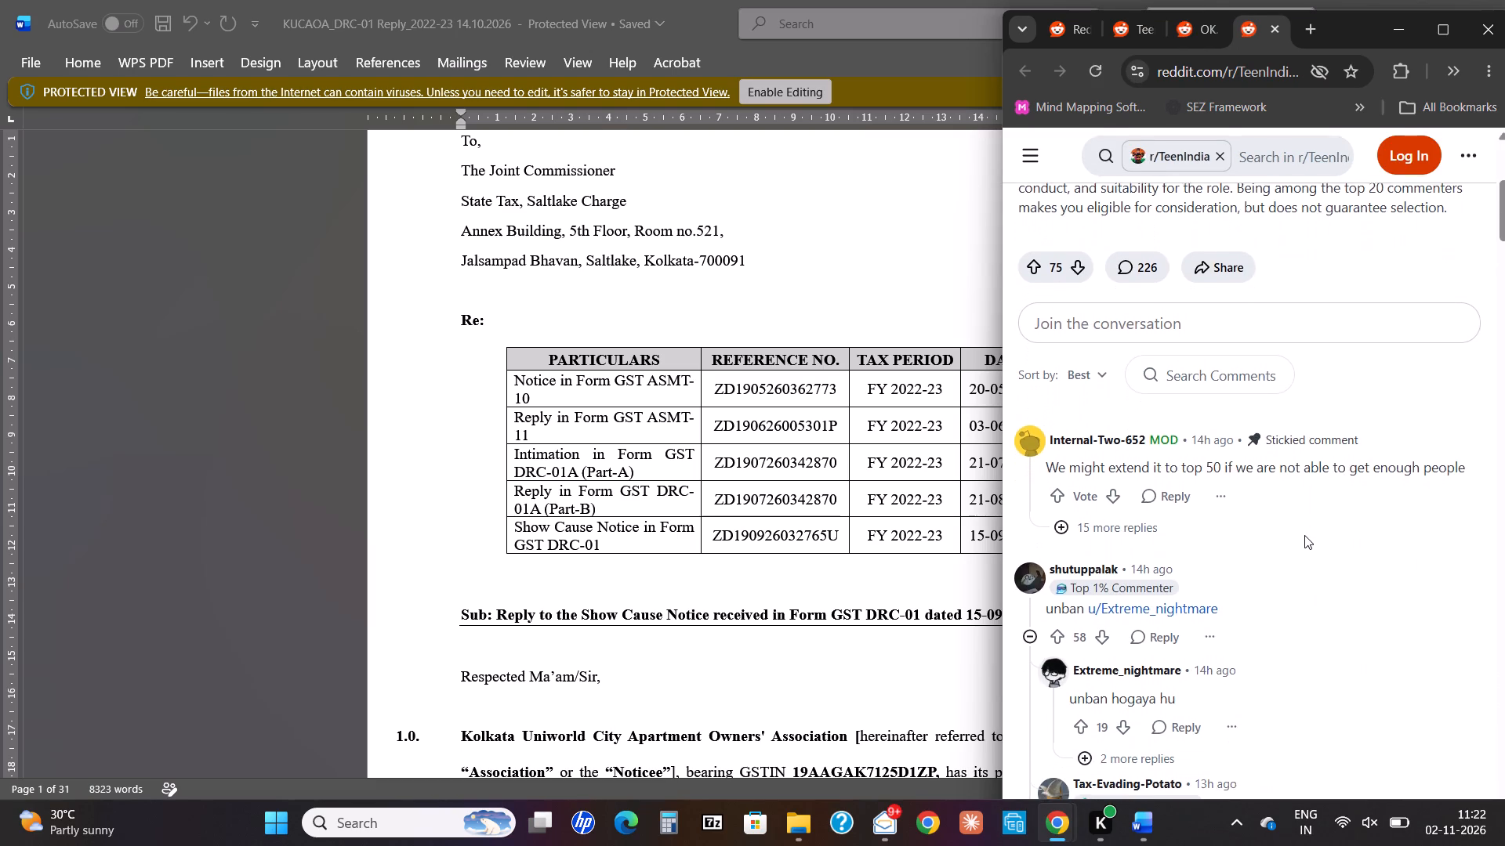
scroll(1304, 535, "down", 1)
key("ctrl+w")
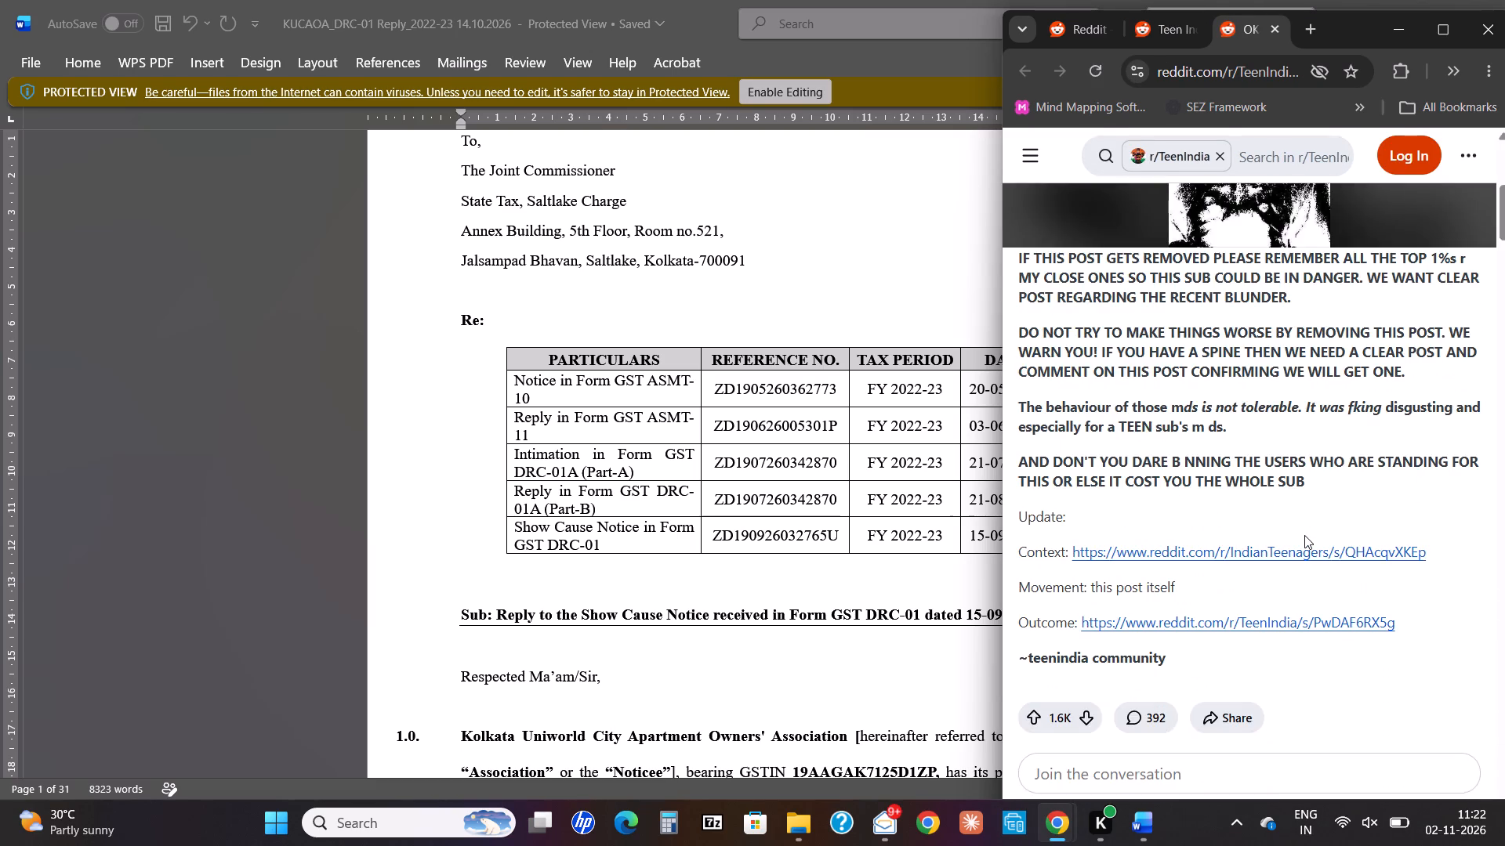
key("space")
key("ctrl+w")
Browse further down the r/TeenIndia feed and open the "check out and help me guyss" post to read its comments.
scroll(1304, 535, "down", 1)
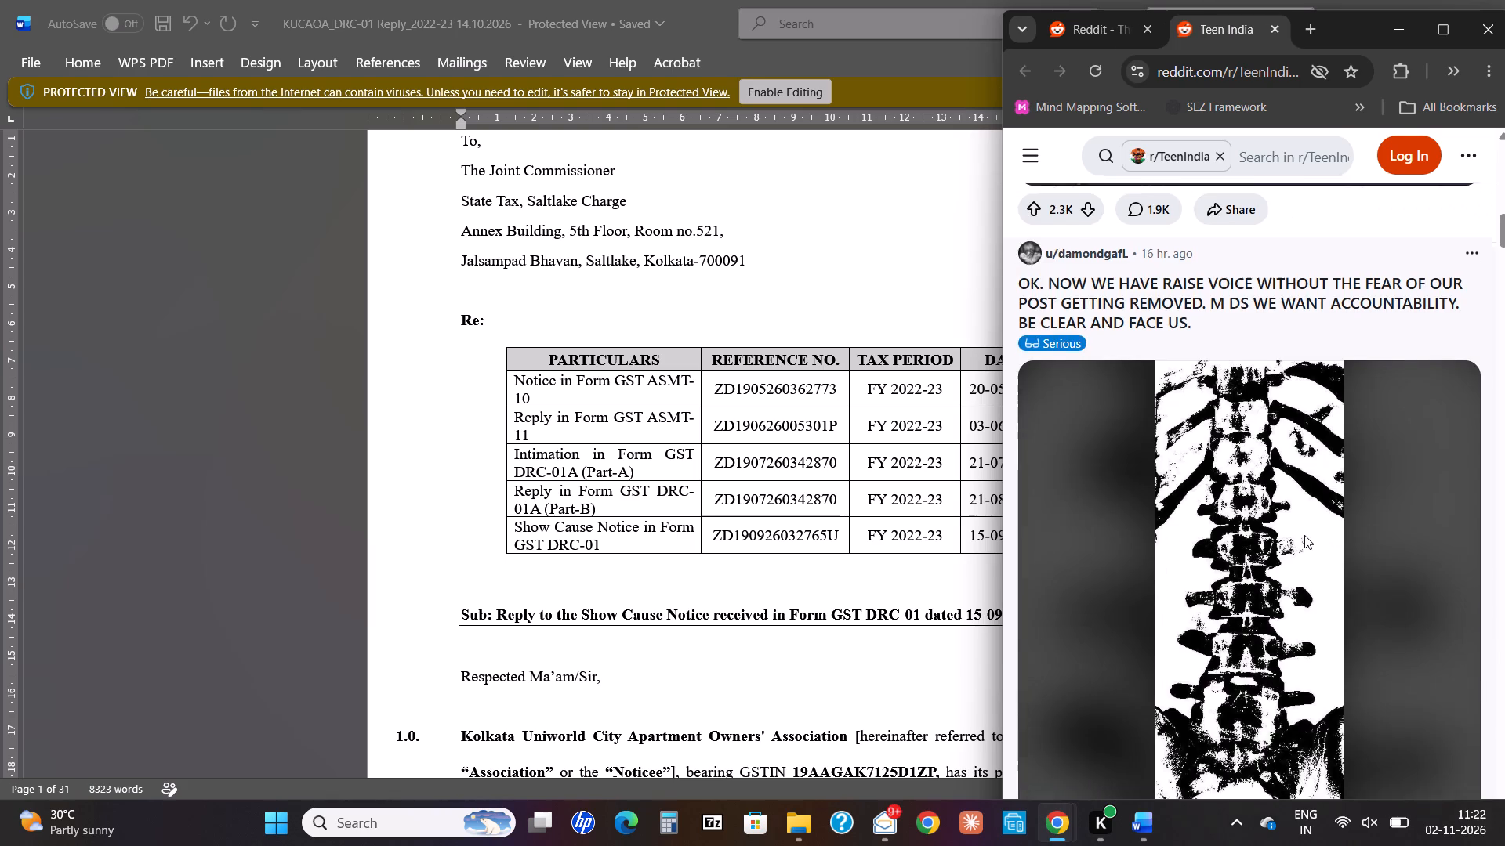
scroll(1304, 535, "down", 3)
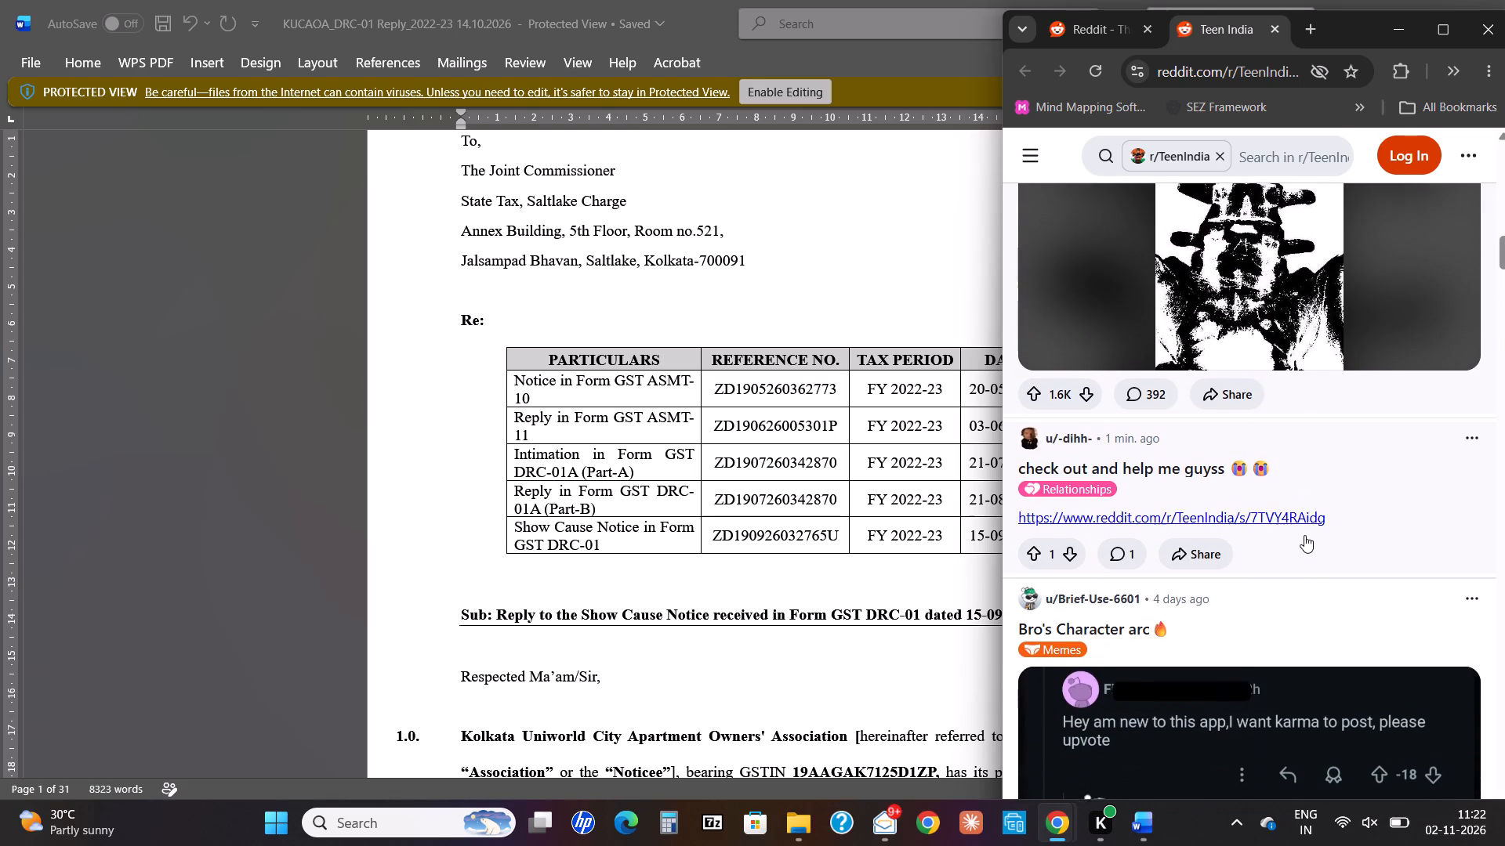
left_click(1296, 538, "ctrl")
key("ctrl+Tab")
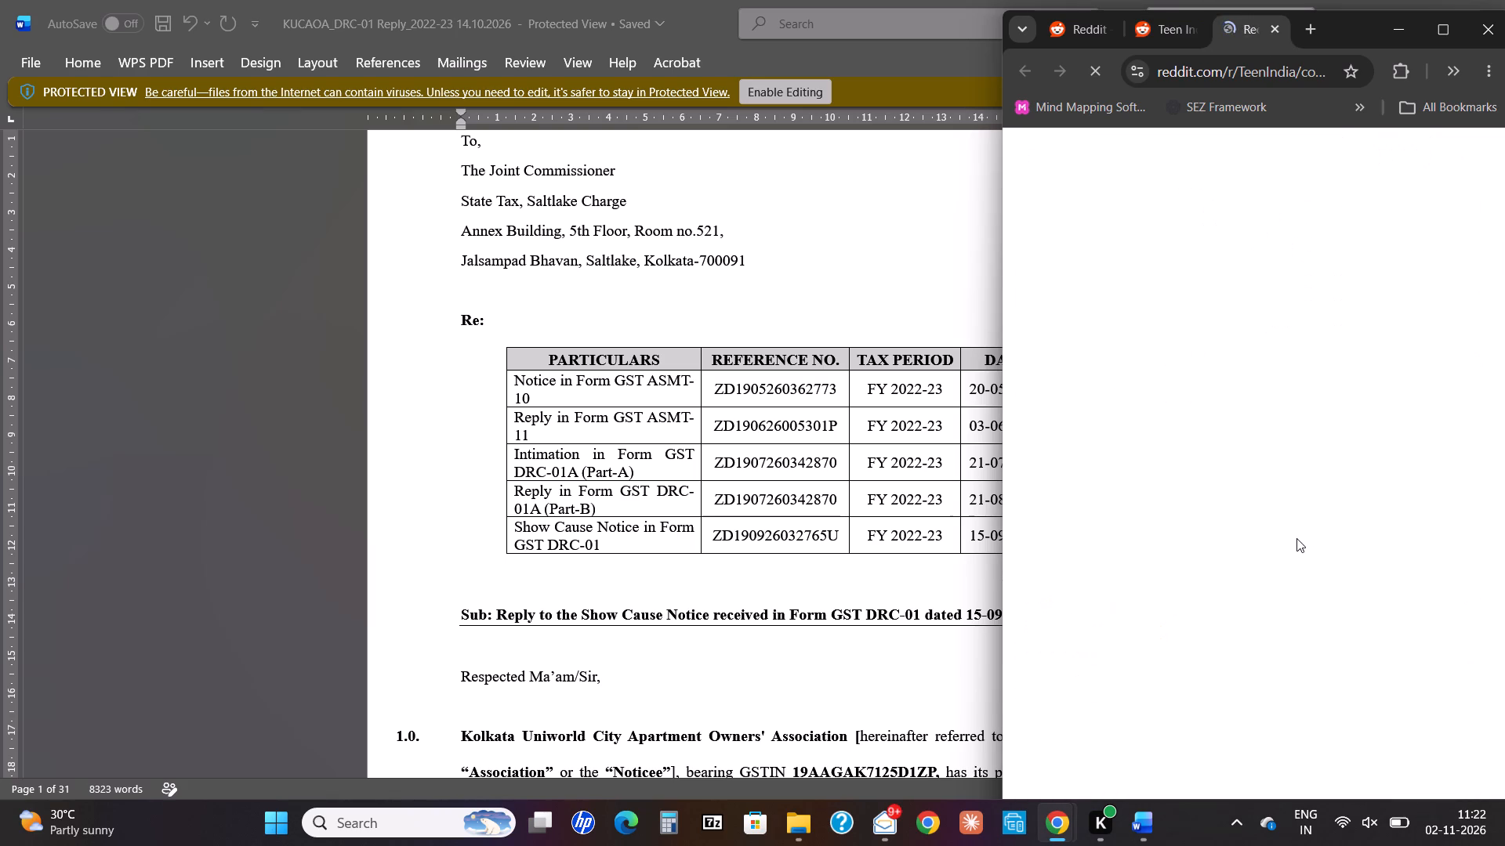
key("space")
scroll(1296, 538, "up", 7)
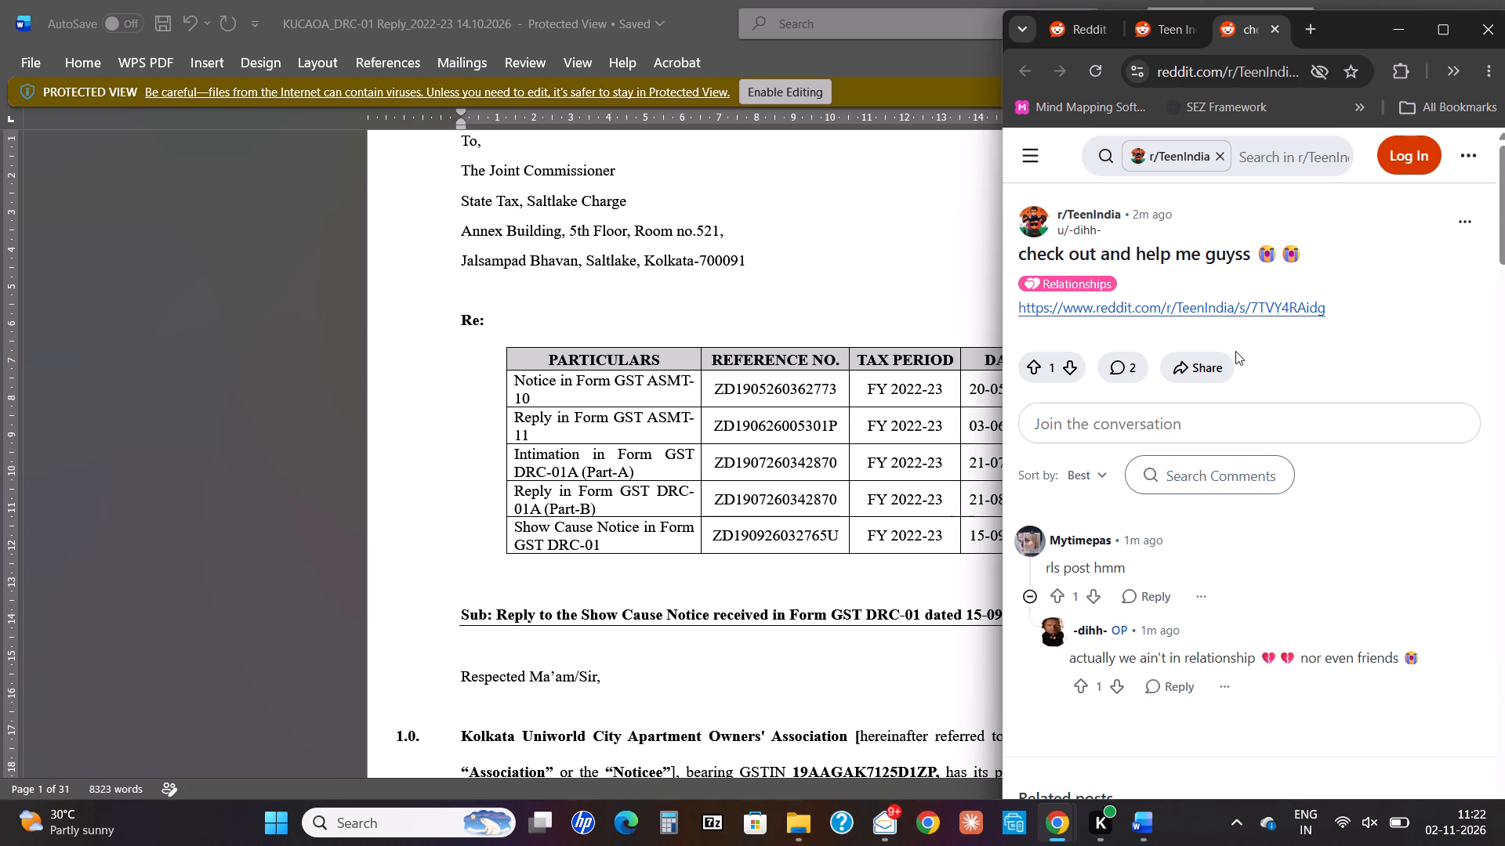
Open the post linked in "check out and help me guyss", read its full text, and close both posts.
left_click(1261, 316)
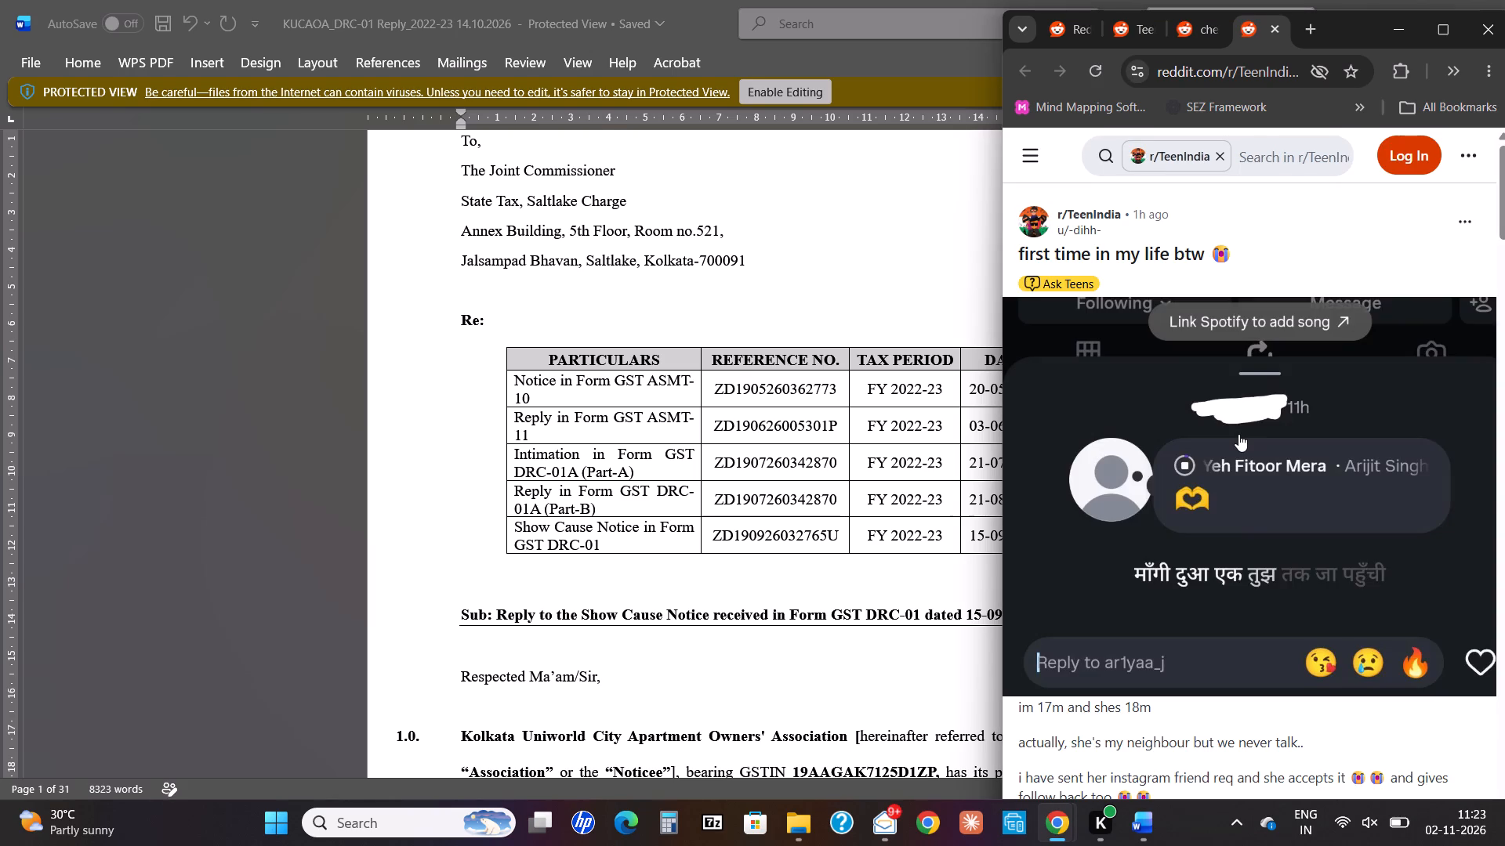
scroll(1245, 483, "down", 2)
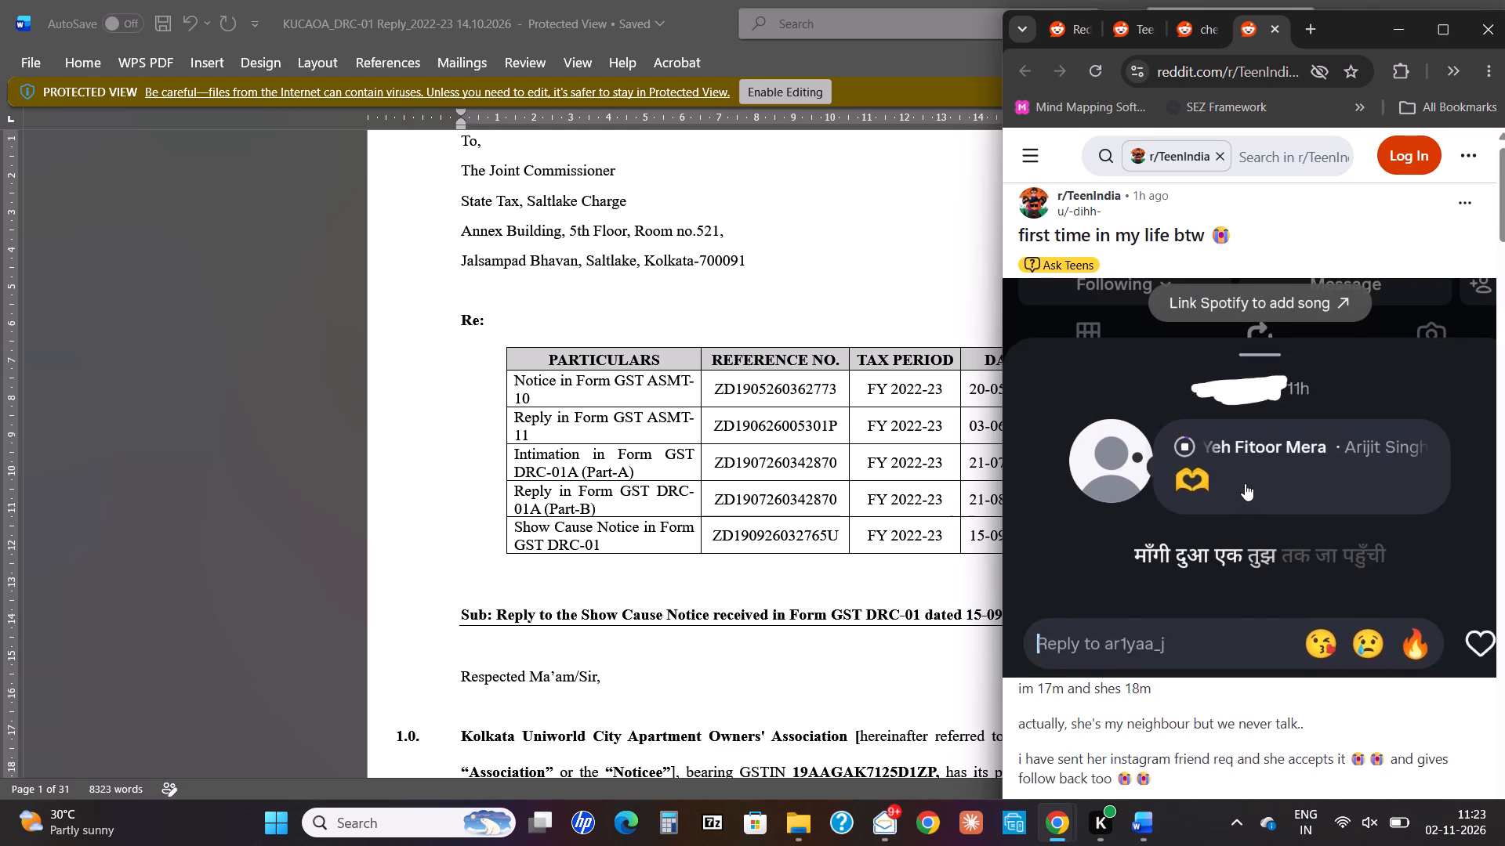
scroll(1245, 483, "down", 1)
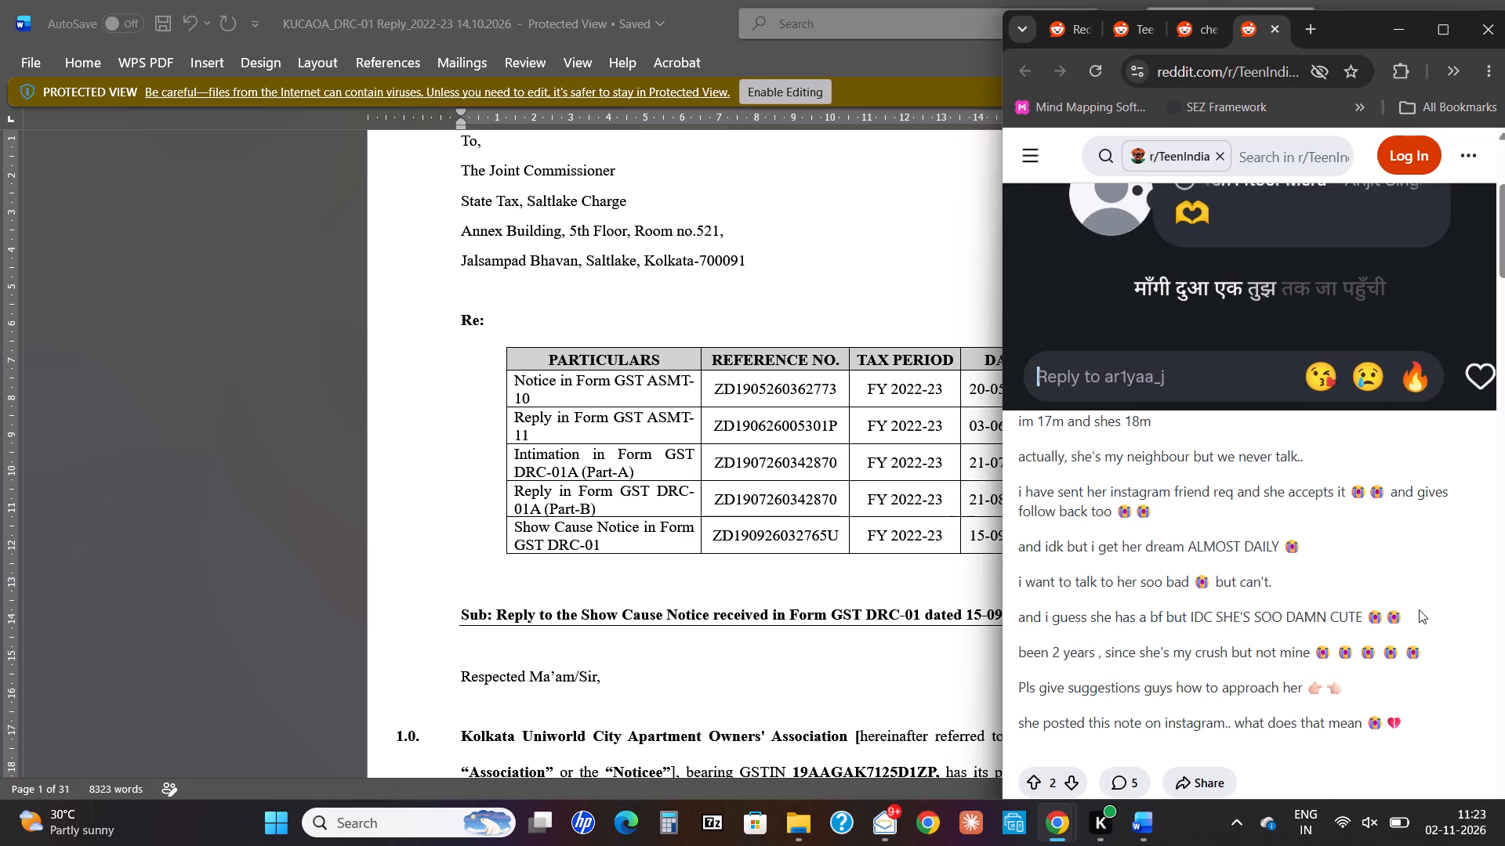
left_click(1377, 681)
key("ctrl+w")
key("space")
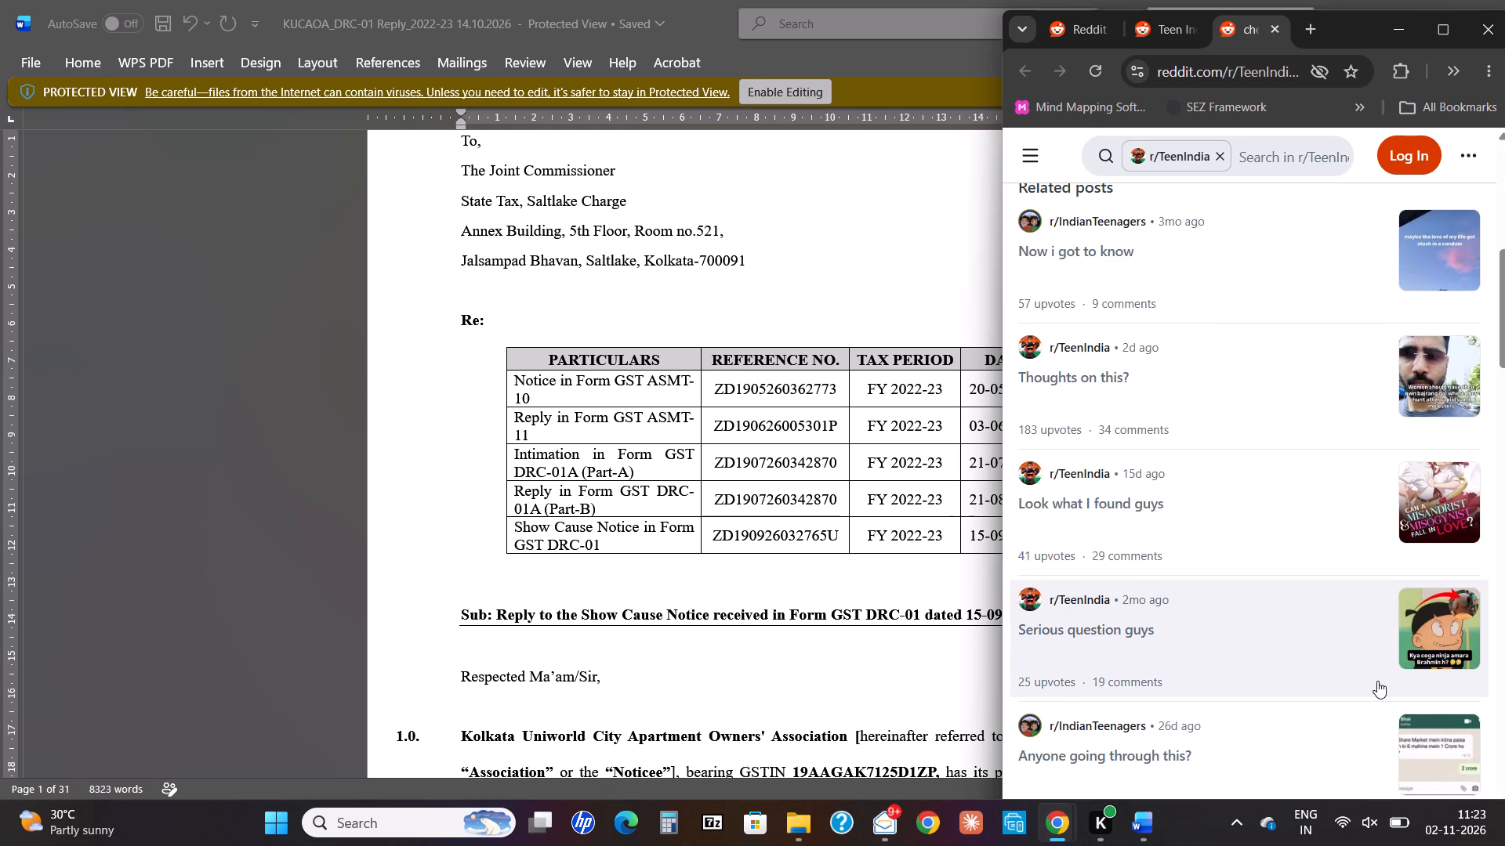
key("ctrl+w")
View the "Bro's Character arc" meme post in the r/TeenIndia feed.
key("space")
scroll(1377, 681, "up", 1)
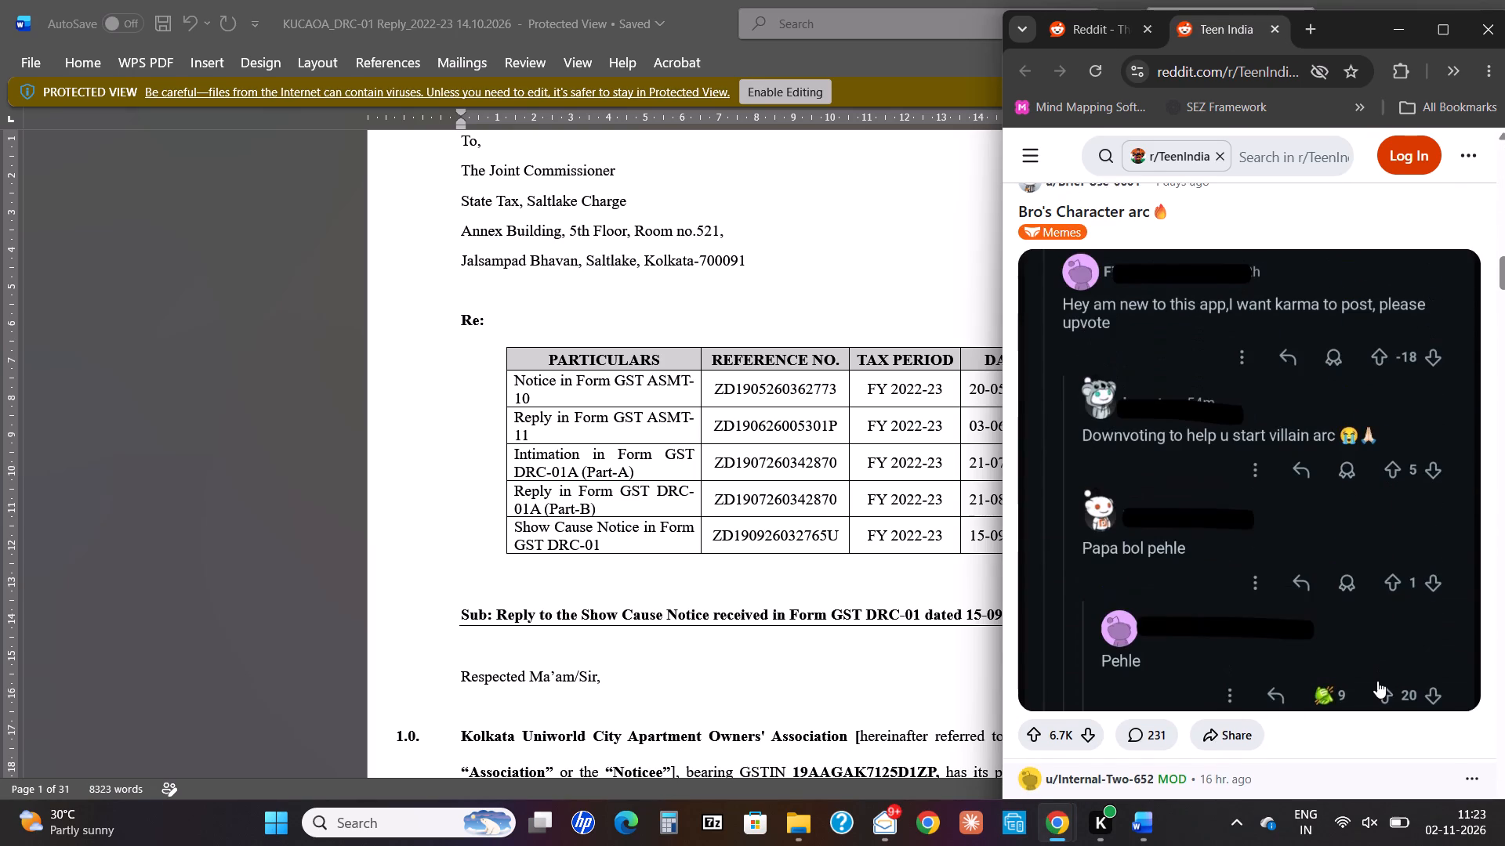
scroll(1377, 681, "up", 1)
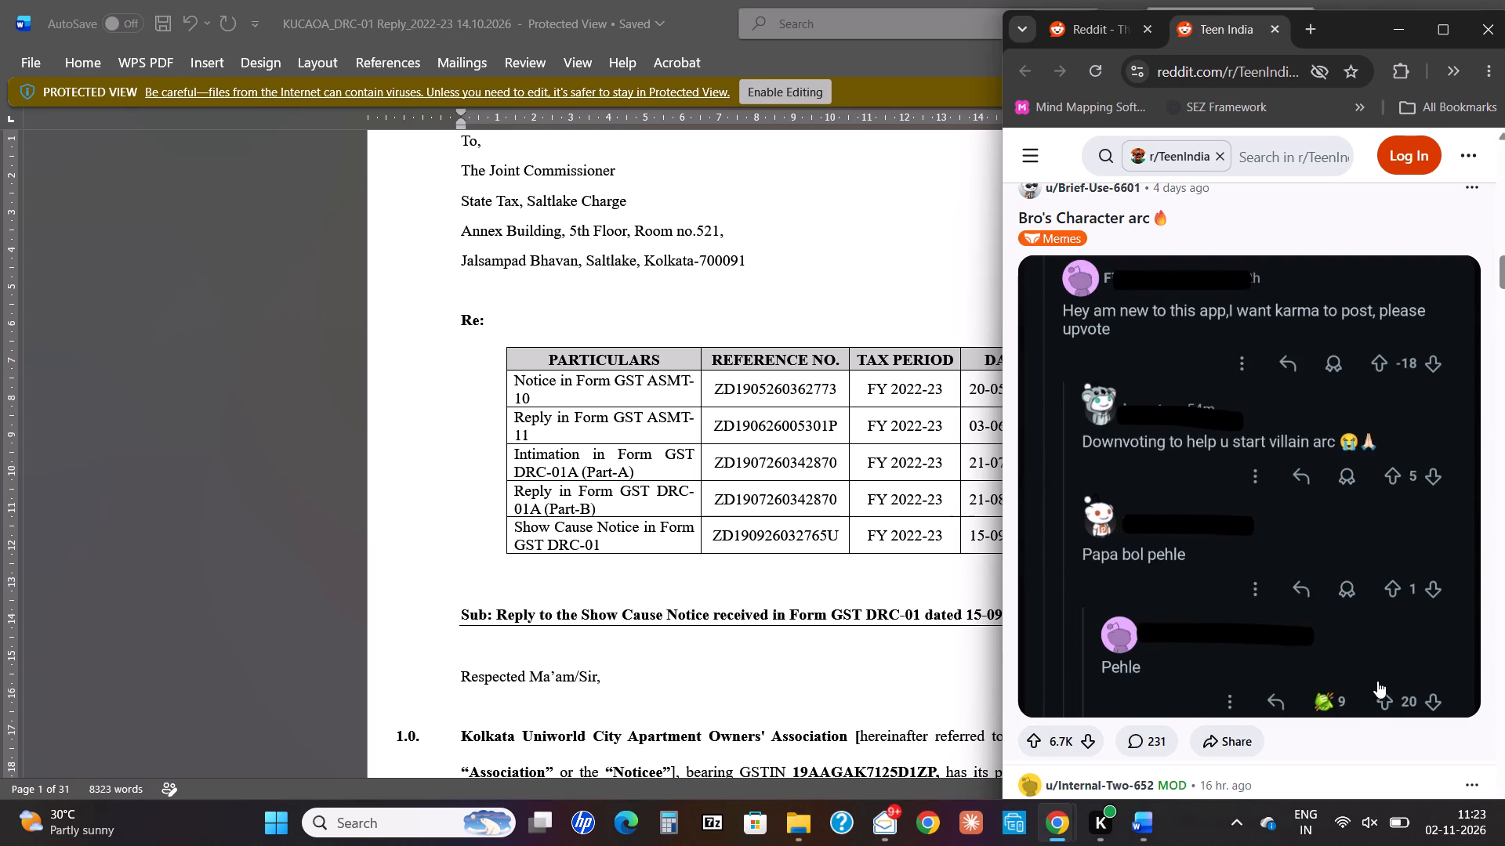
Switch to the Word document containing the 2022-23 DRC-01 reply.
key("alt+Tab")
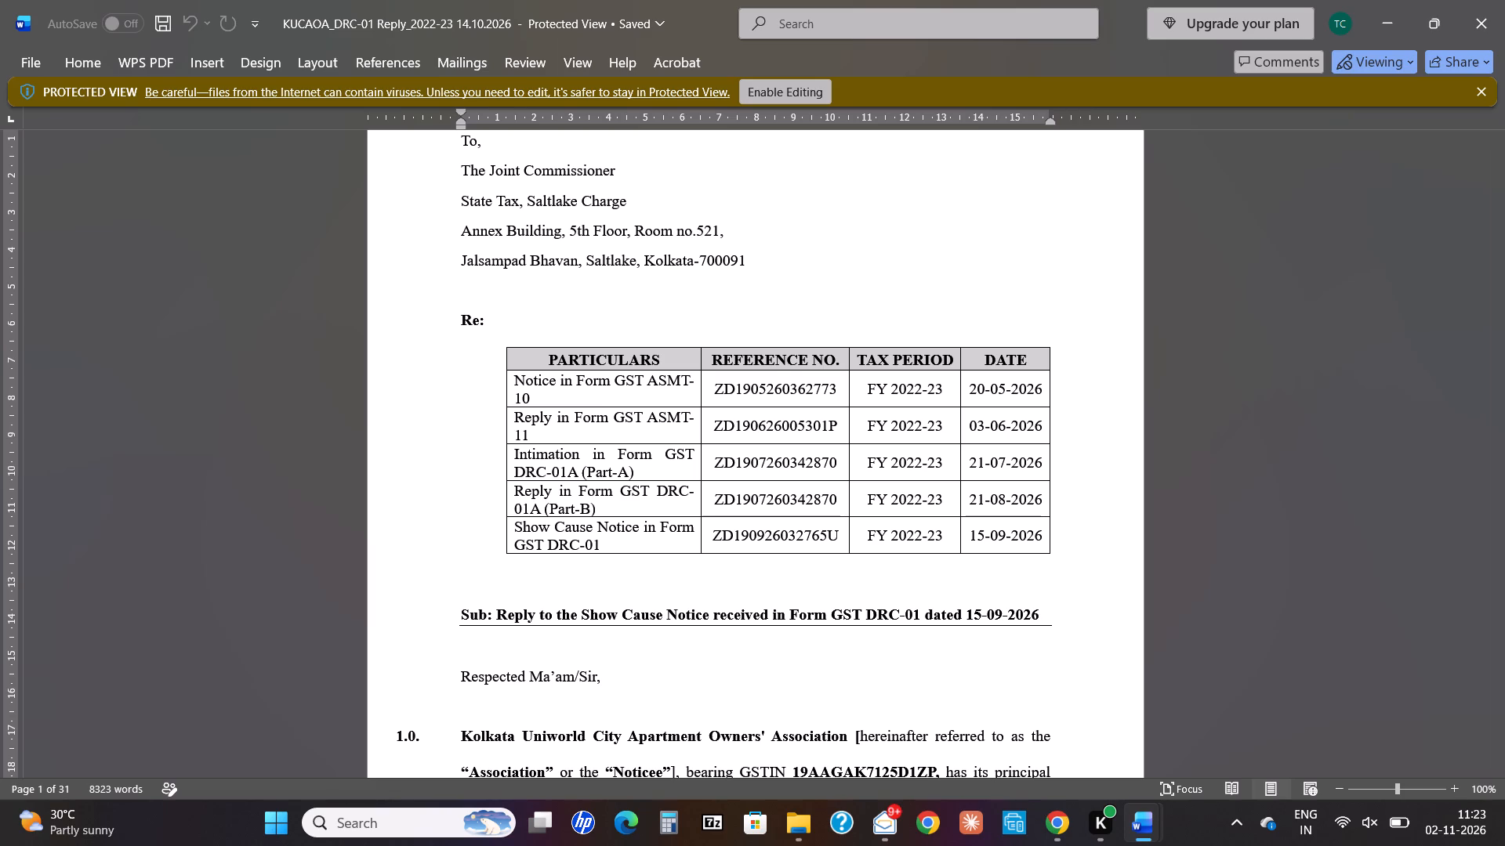
Switch to the KUCAOA DRC-01 reply document in Word and search it for "EXHIBIT".
key("alt+Tab")
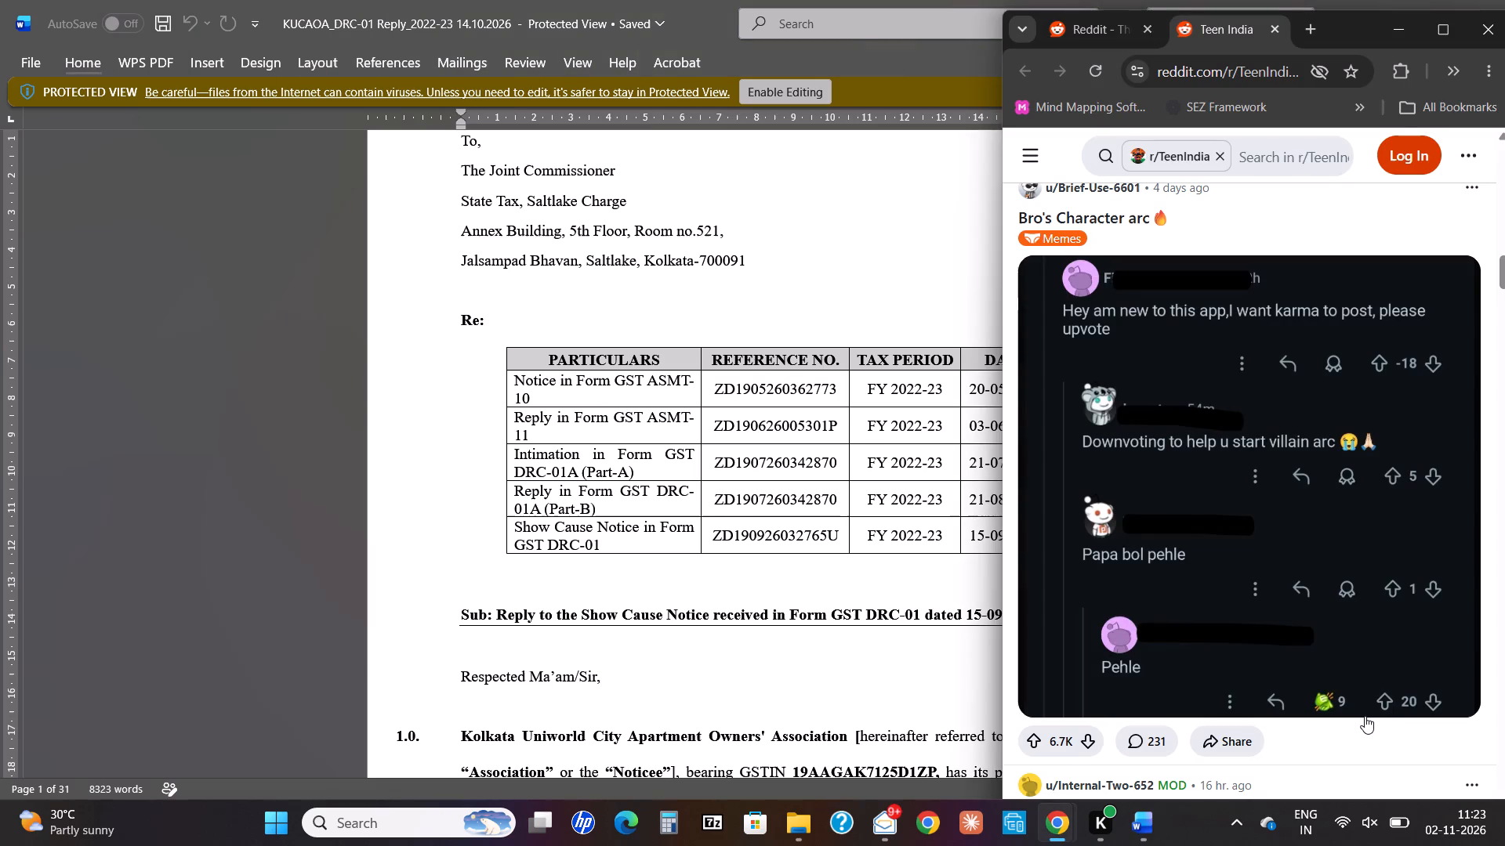
key("alt+Tab")
key("alt+Tab")
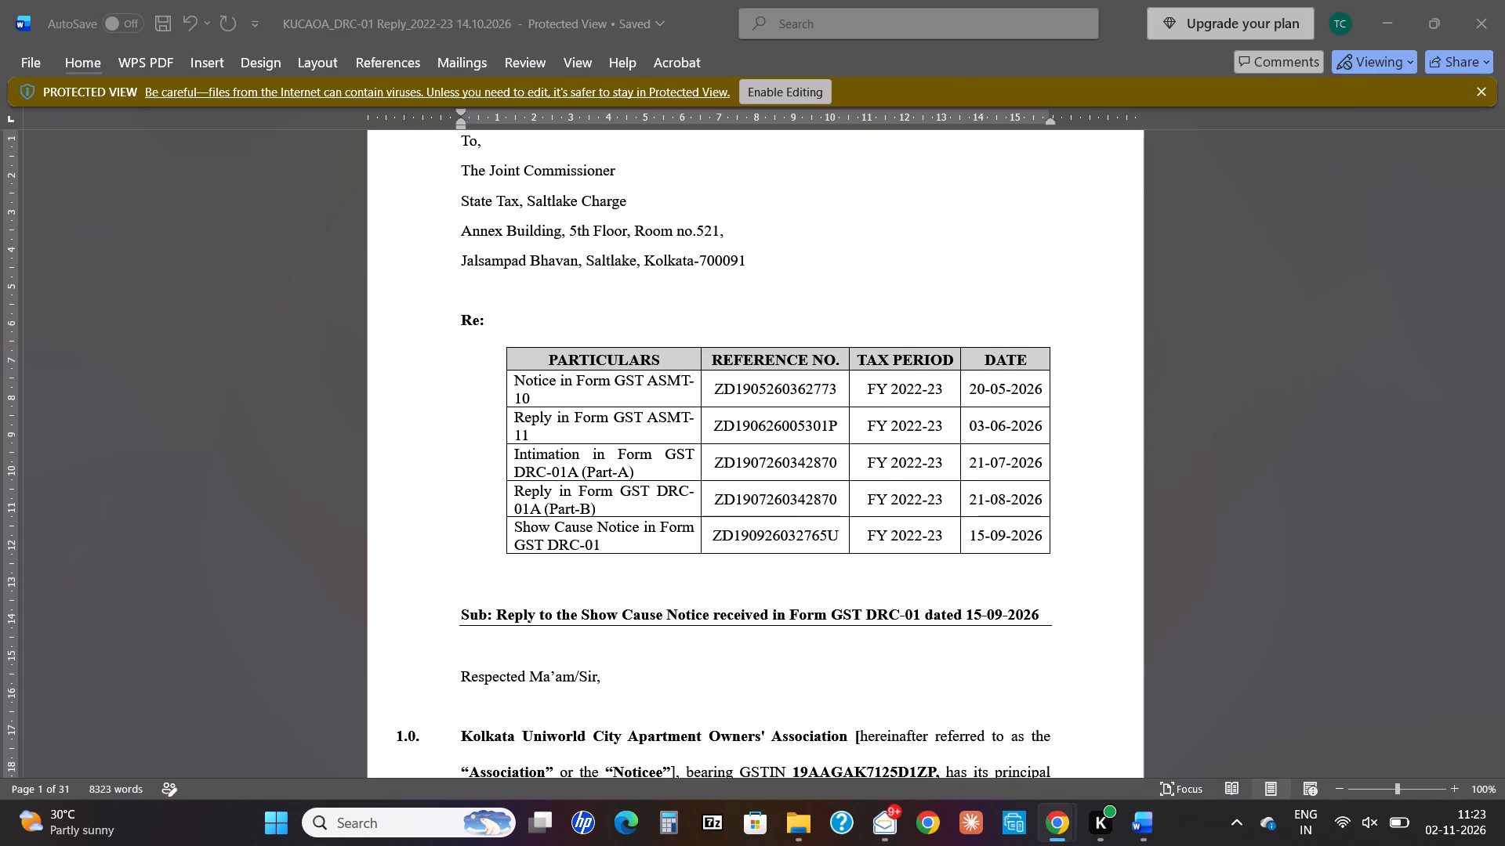
key("alt+Tab")
key("alt+Tab")
key("alt+Tab")
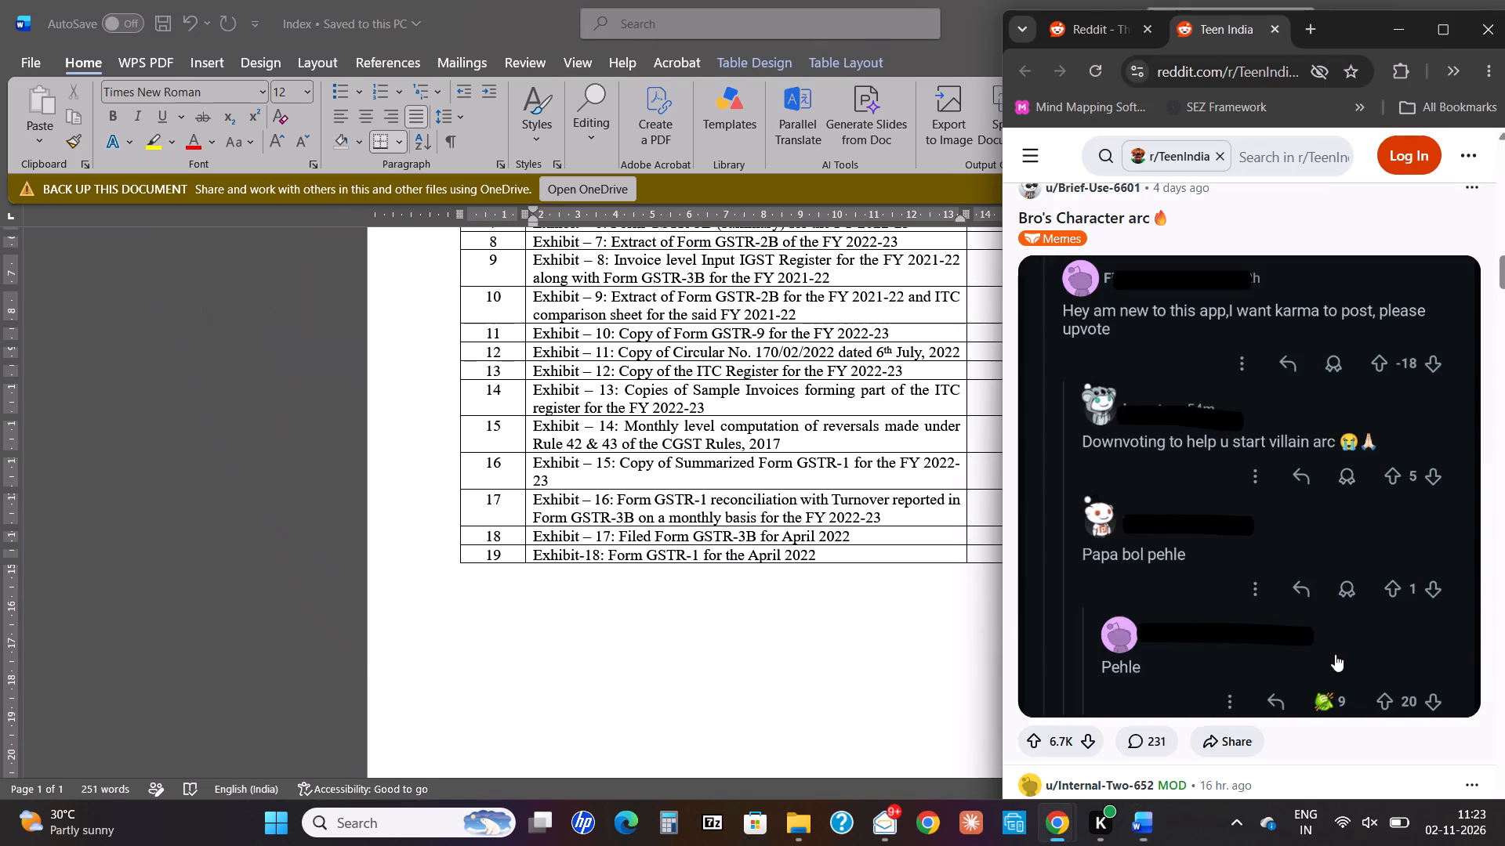
key("alt+Tab")
key("alt+Tab")
key("alt+Tab")
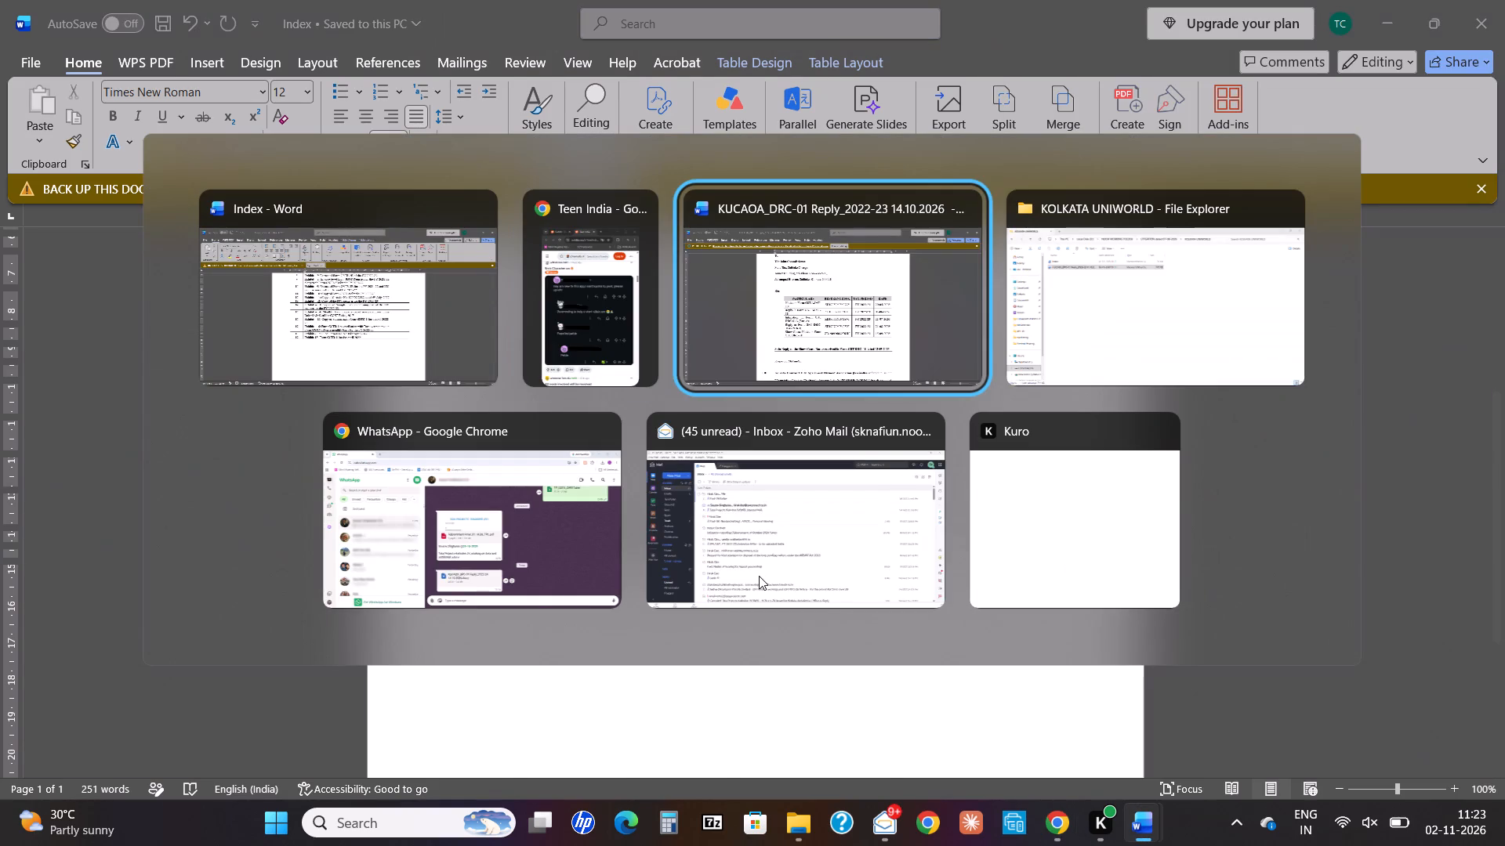
key("ctrl+f")
type("EXHIBT")
key("BackSpace")
type("IT")
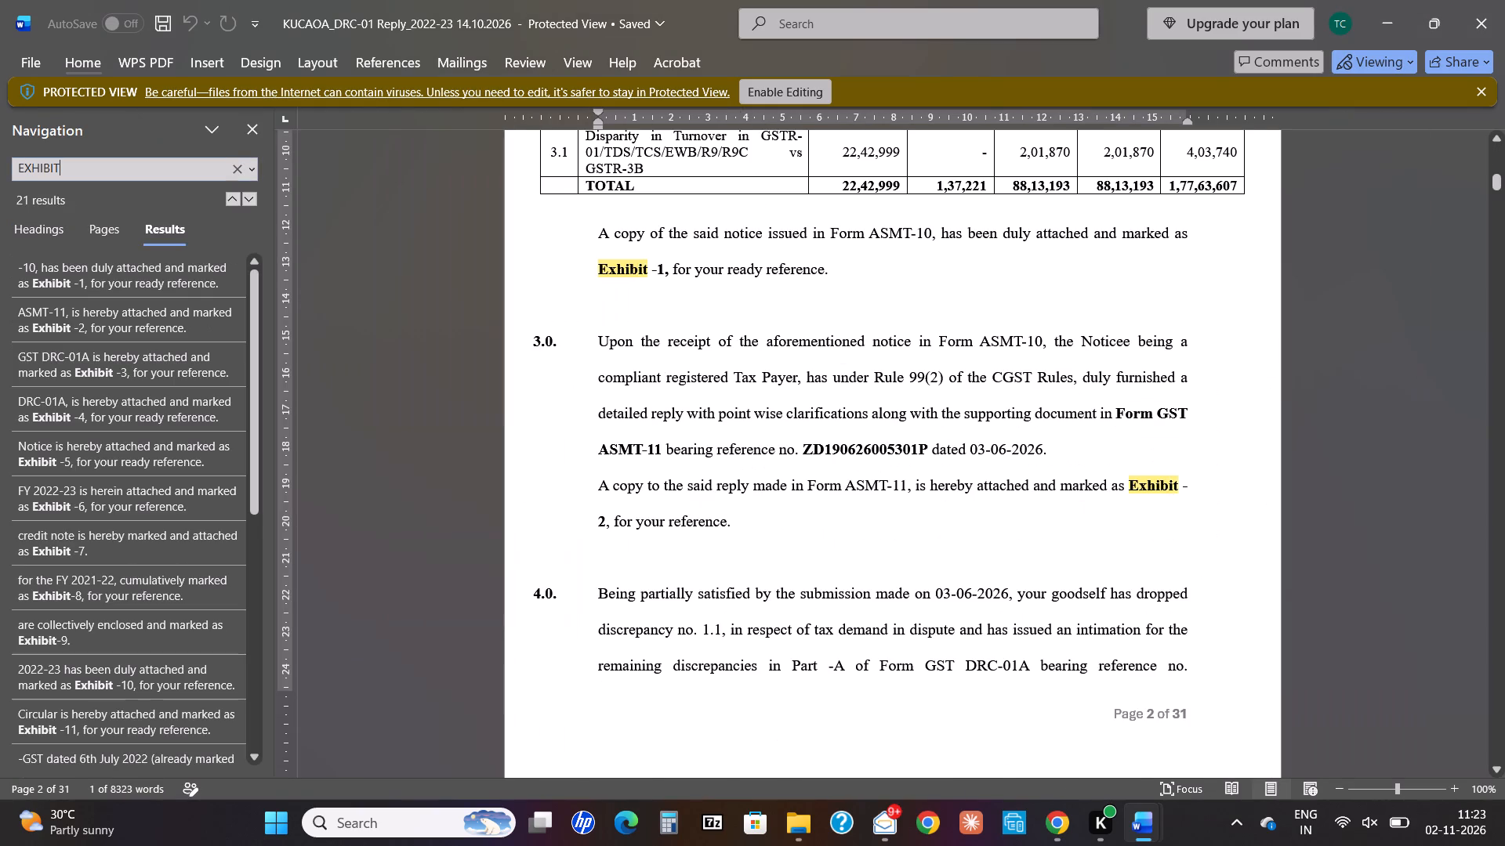
Switch to the Index document, return to the top of its exhibit table and save it.
key("alt+Tab")
scroll(827, 432, "up", 1)
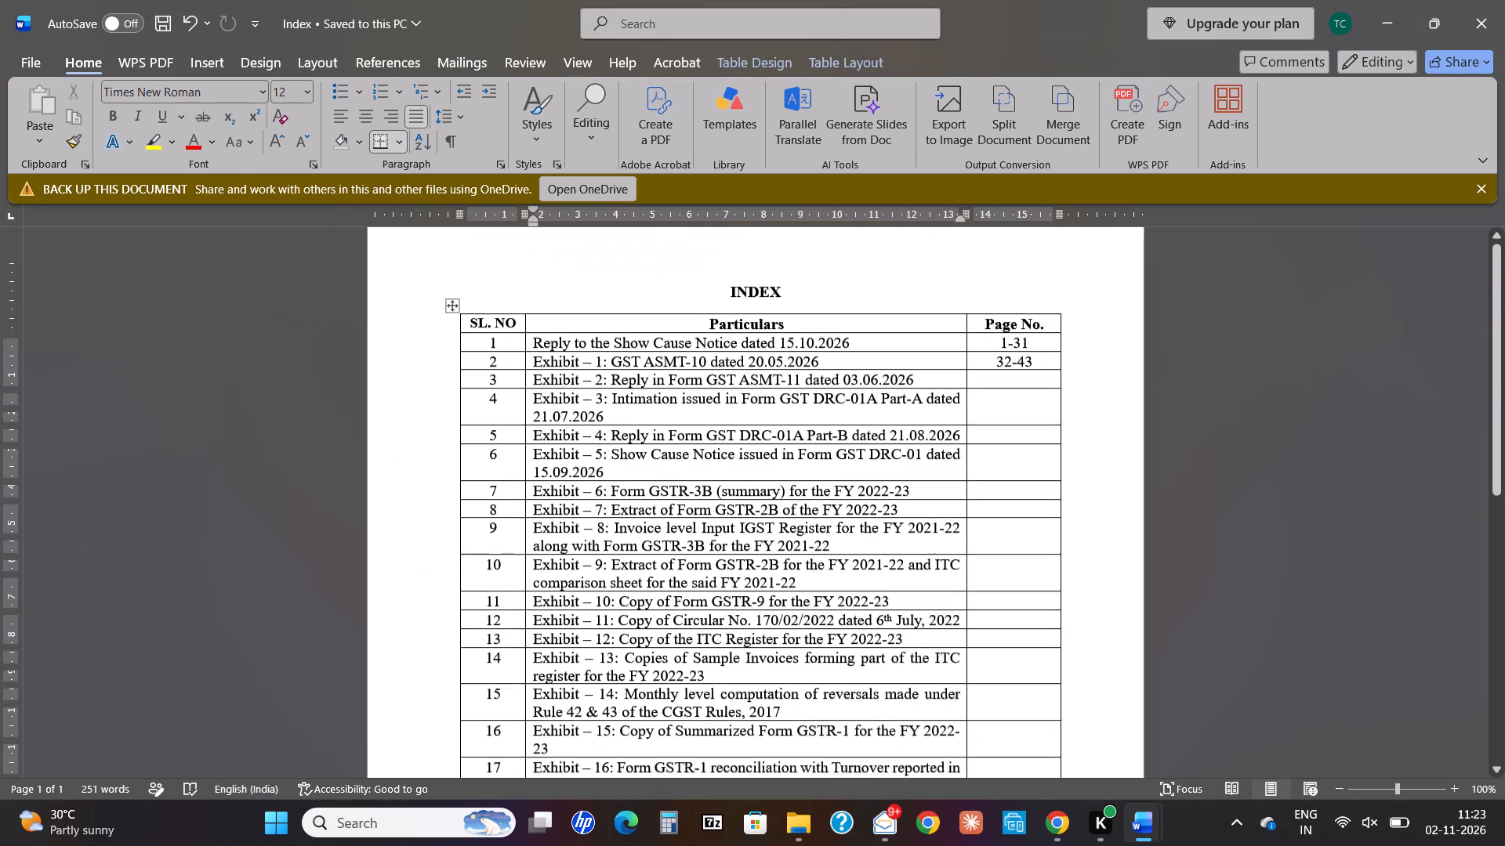
scroll(827, 432, "up", 1)
key("ctrl+s")
Check the reply's Exhibit 1 citation and reword the matching Index entry from "GST ASMT-10" to "Form ASMT-10".
key("alt+Tab")
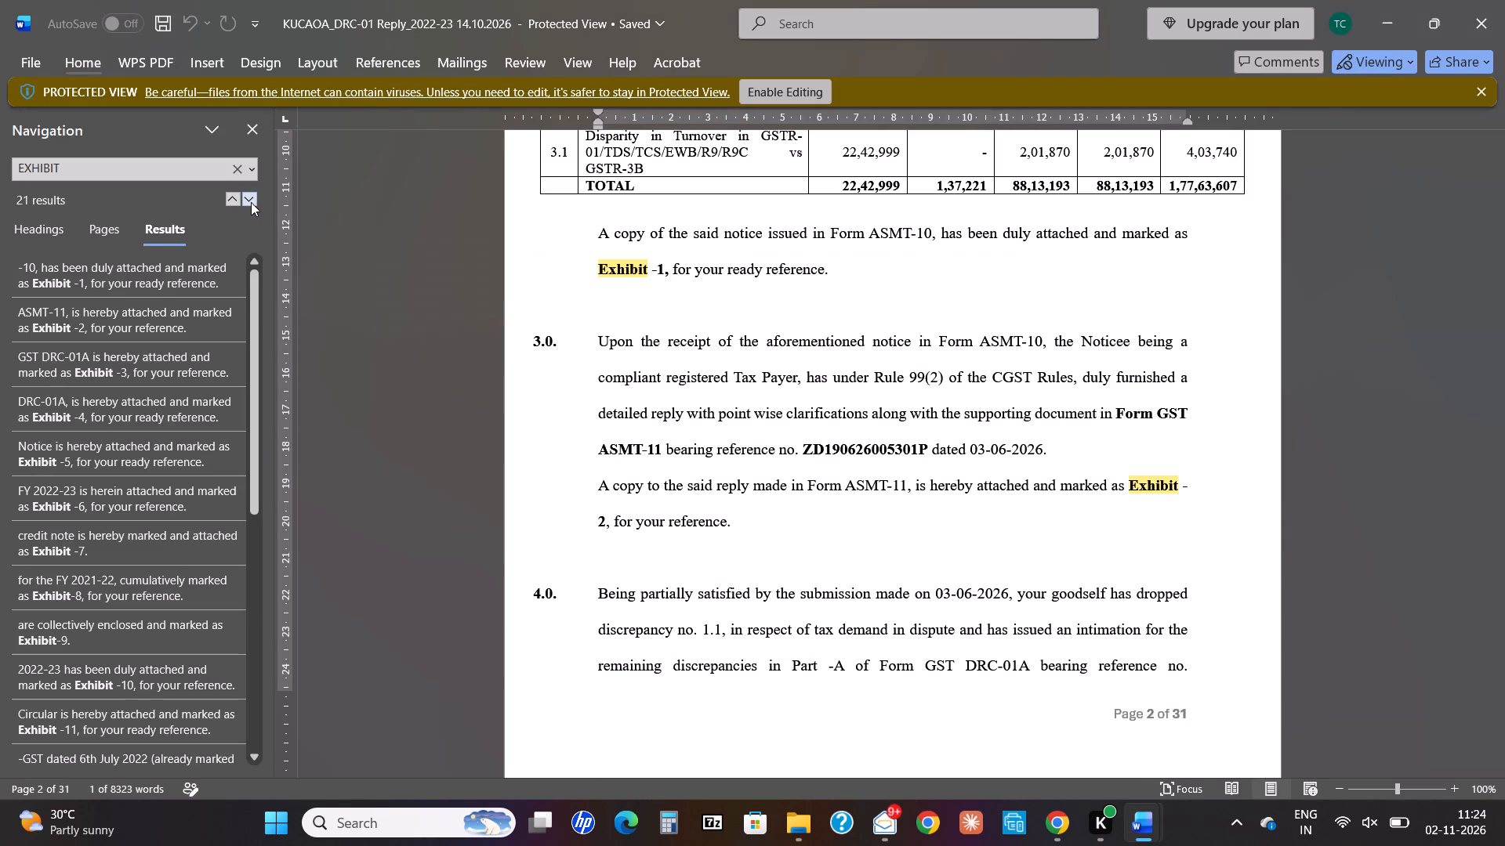
scroll(642, 285, "up", 4)
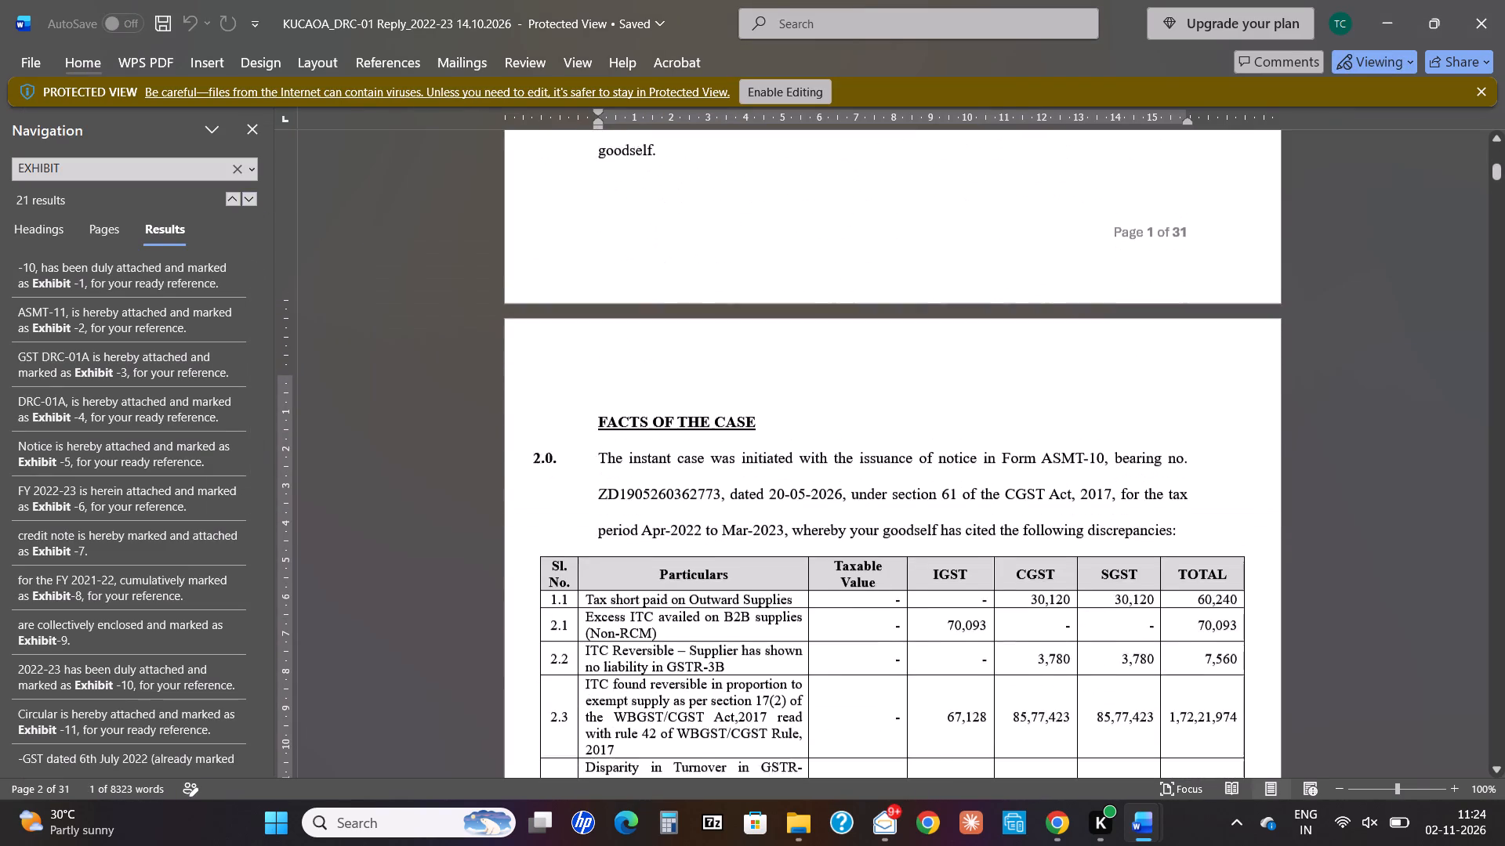
scroll(642, 285, "down", 1)
key("alt+Tab")
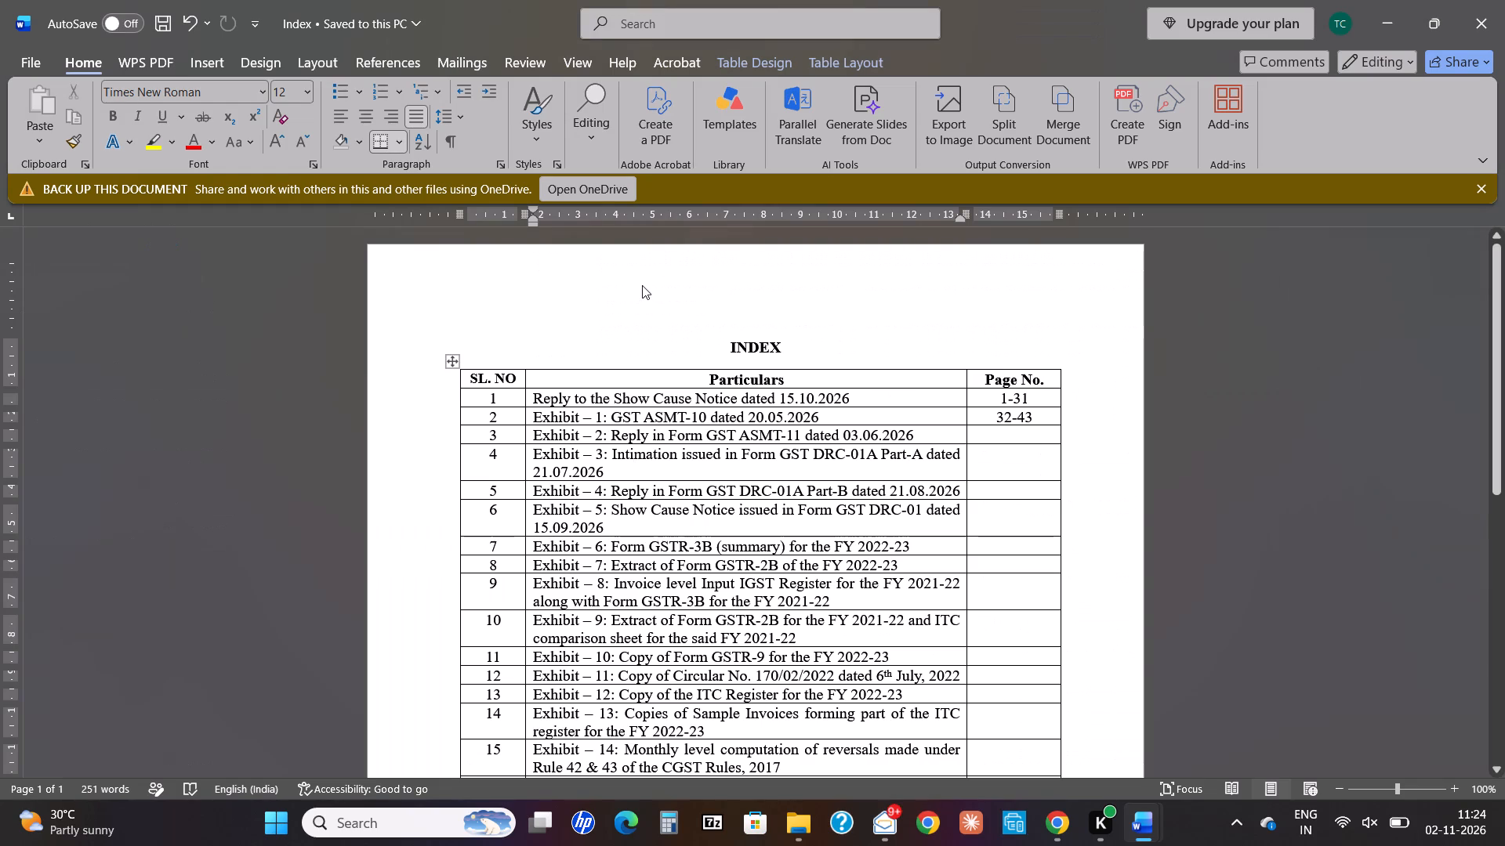
key("alt+Tab")
key("alt+Tab")
key("alt+Tab")
scroll(681, 464, "down", 1)
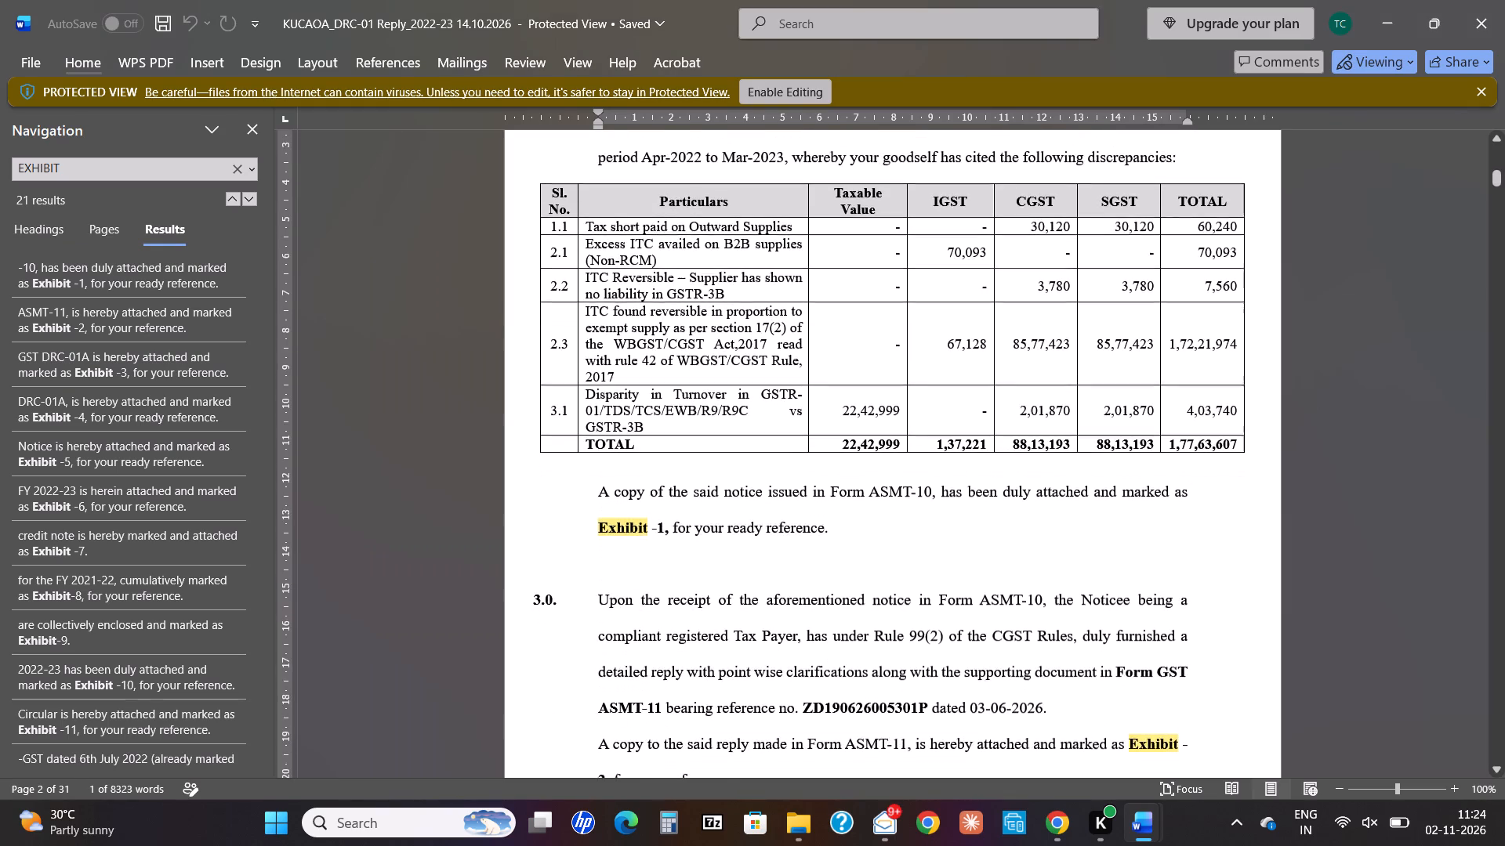
key("alt+Tab")
left_click_drag(642, 414, 611, 410)
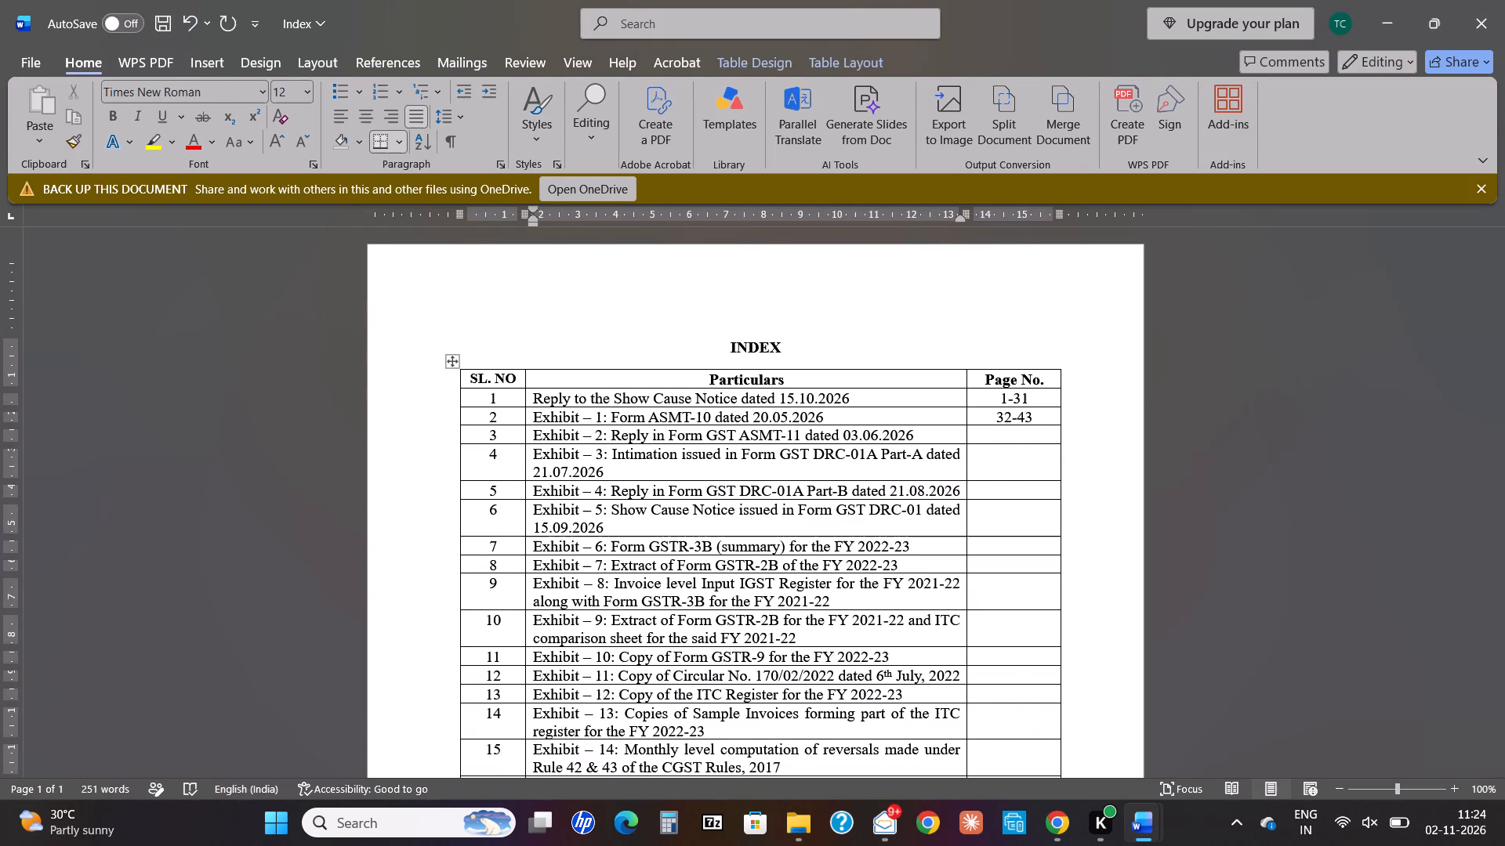
Compare the reply's Exhibit 1 and Exhibit 2 citations for Forms ASMT-10 and ASMT-11 with their Index entries.
key("alt+Tab")
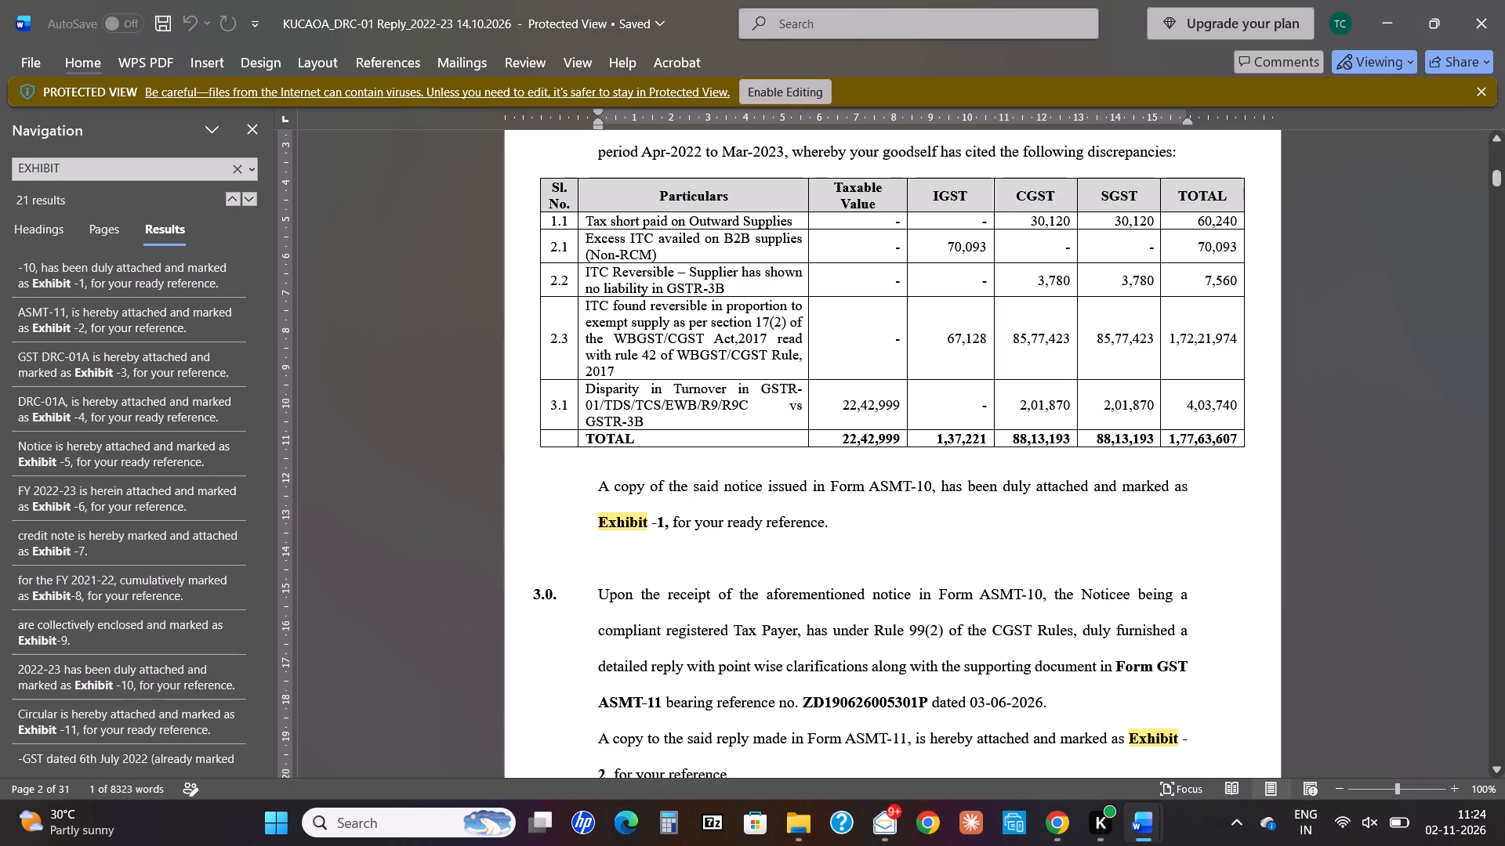
key("alt+Tab")
key("alt+Tab")
left_click(252, 201)
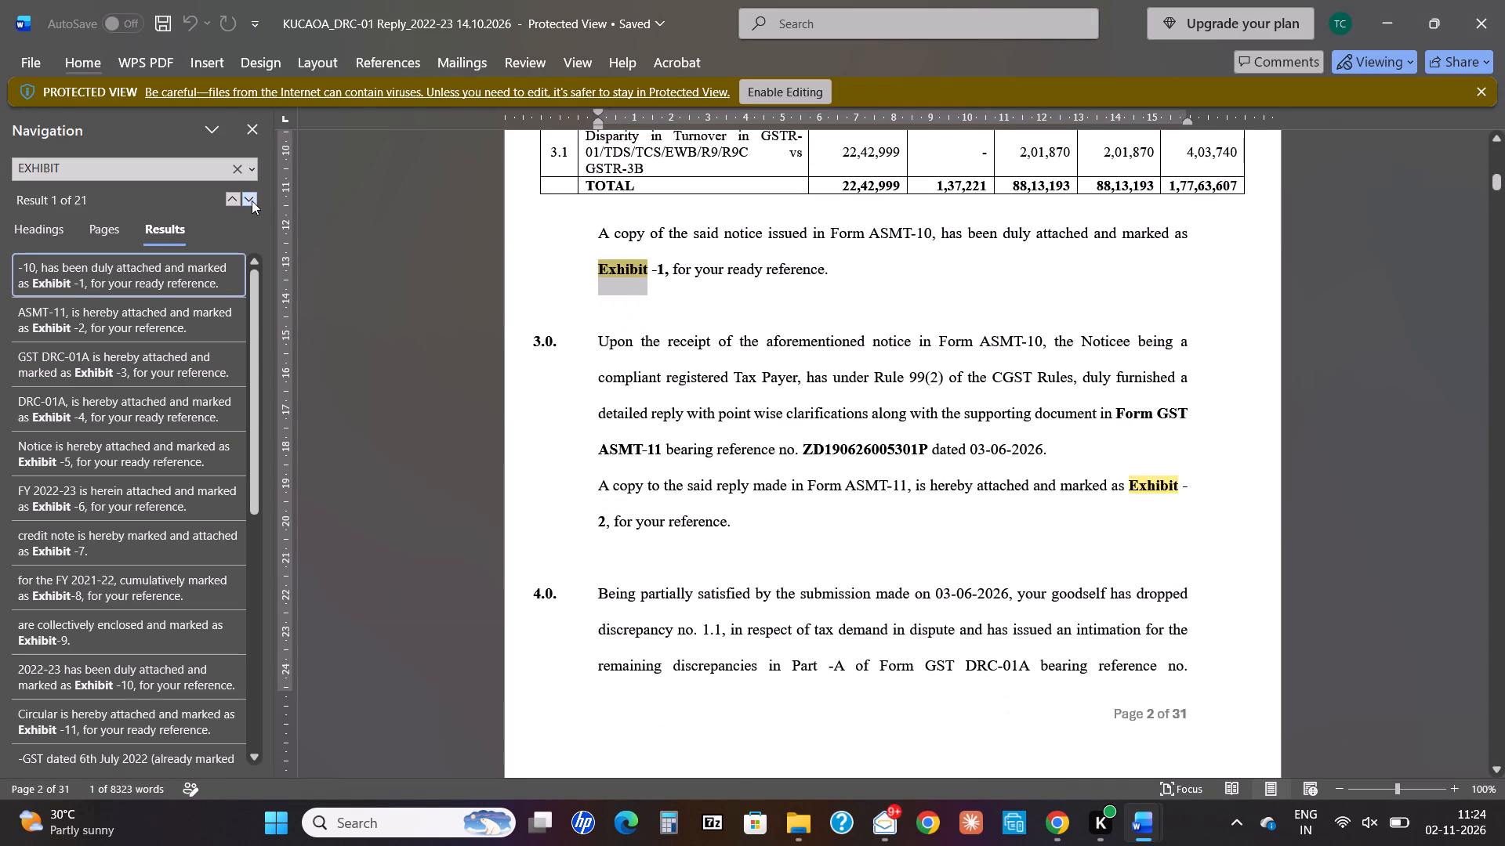
key("alt+Tab")
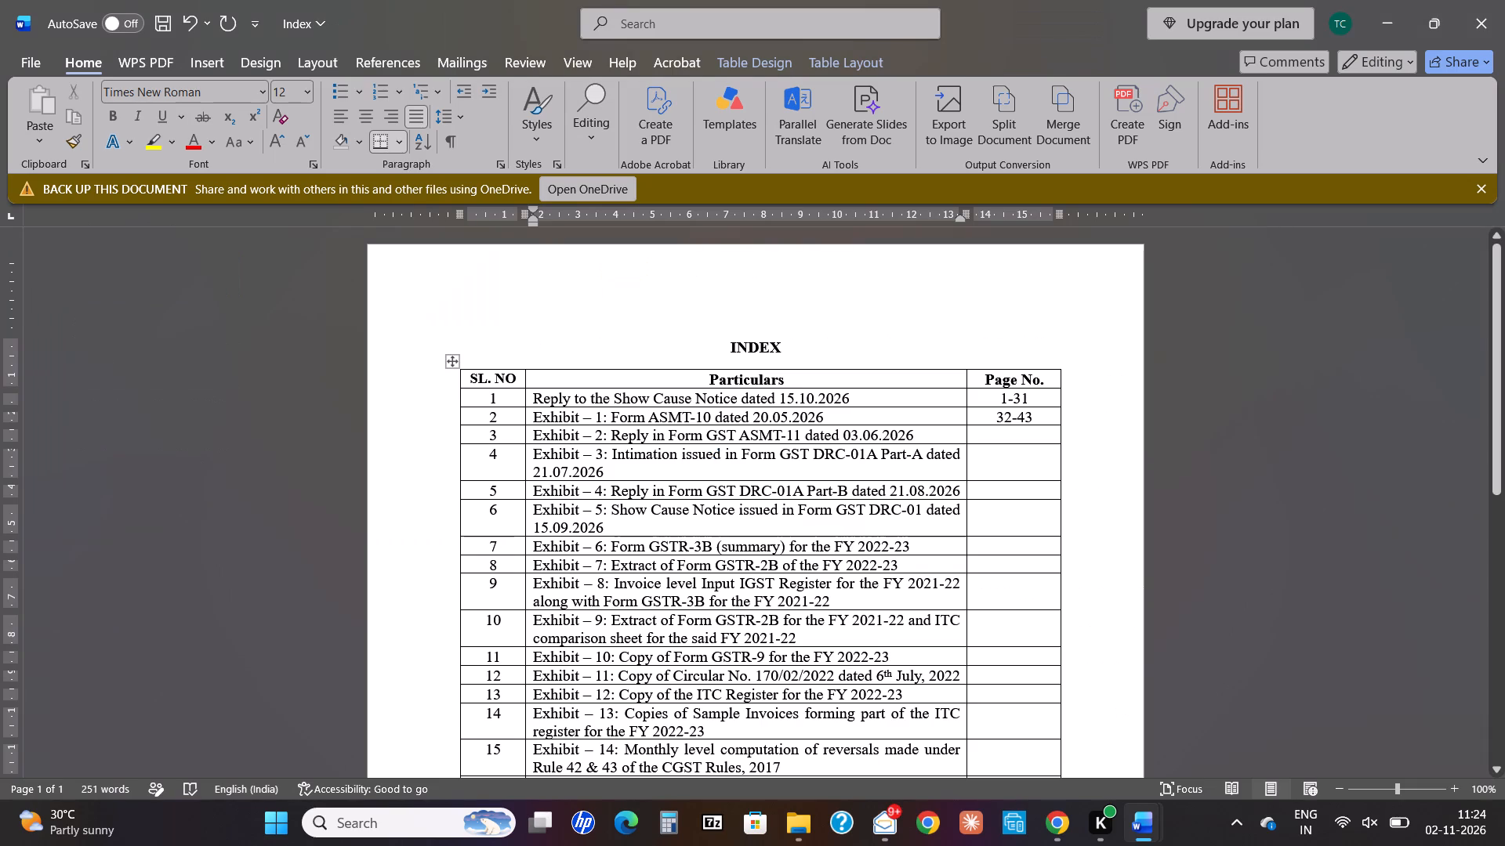
key("alt+Tab")
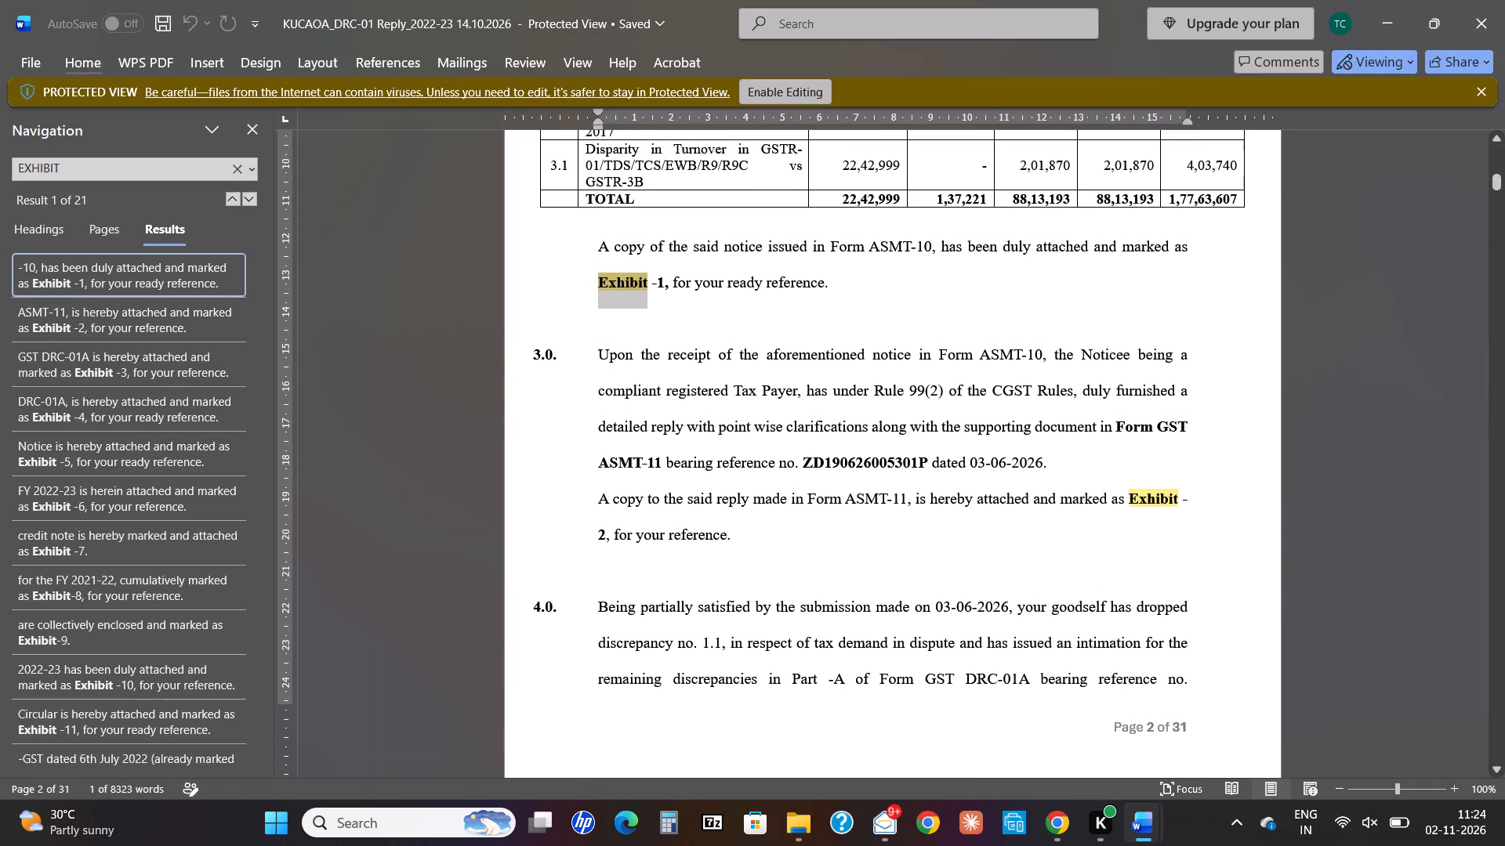
key("alt+Tab")
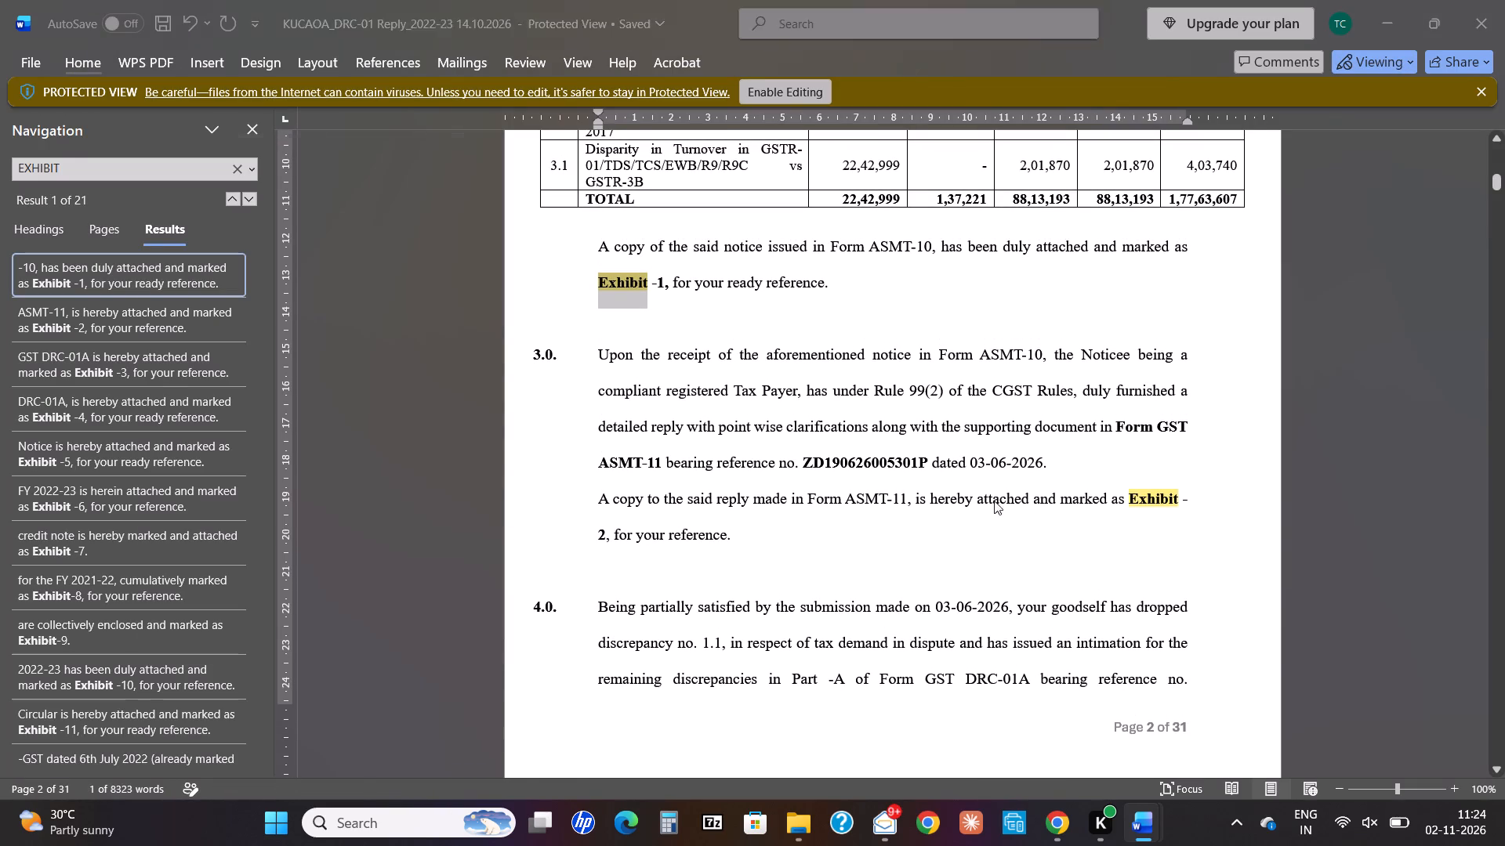
Find the Exhibit 3 citation in the reply and compare its form and date with the Exhibit 3 entry in the Index.
key("alt+Tab")
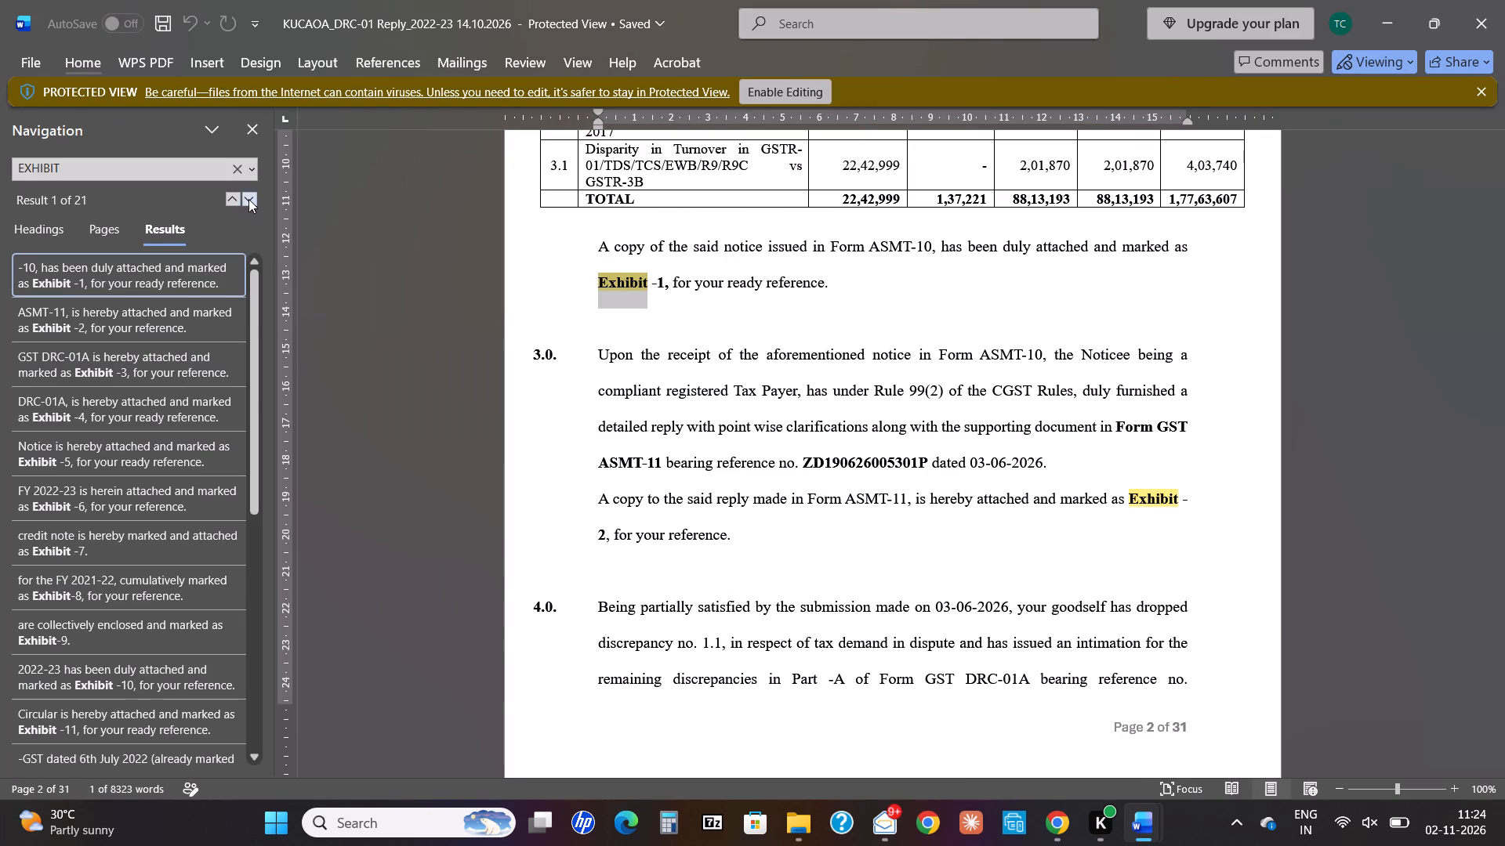
left_click(248, 199)
left_click(248, 199)
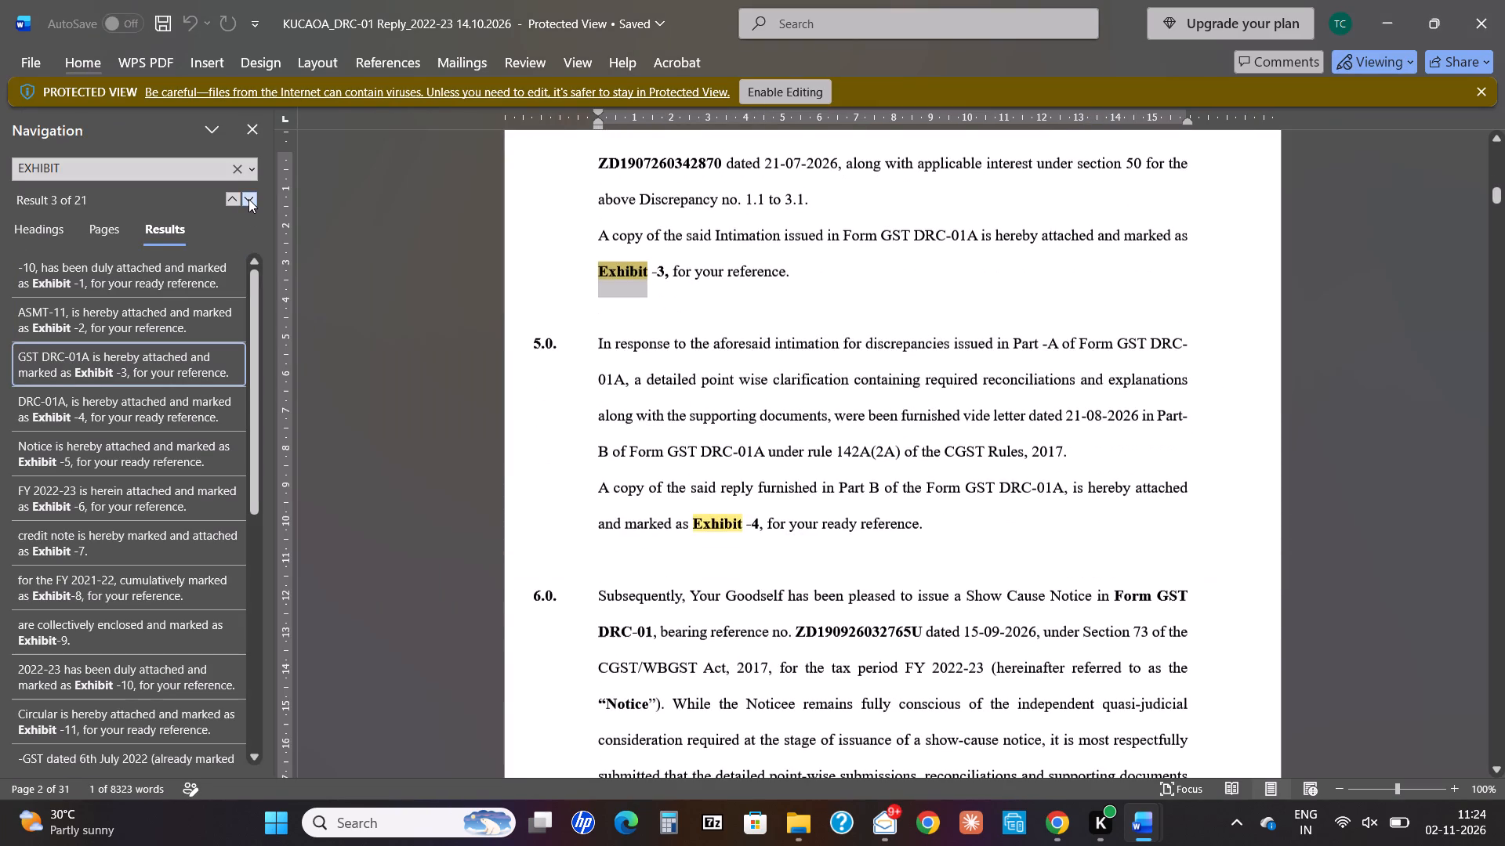
scroll(676, 316, "up", 1)
key("alt+Tab")
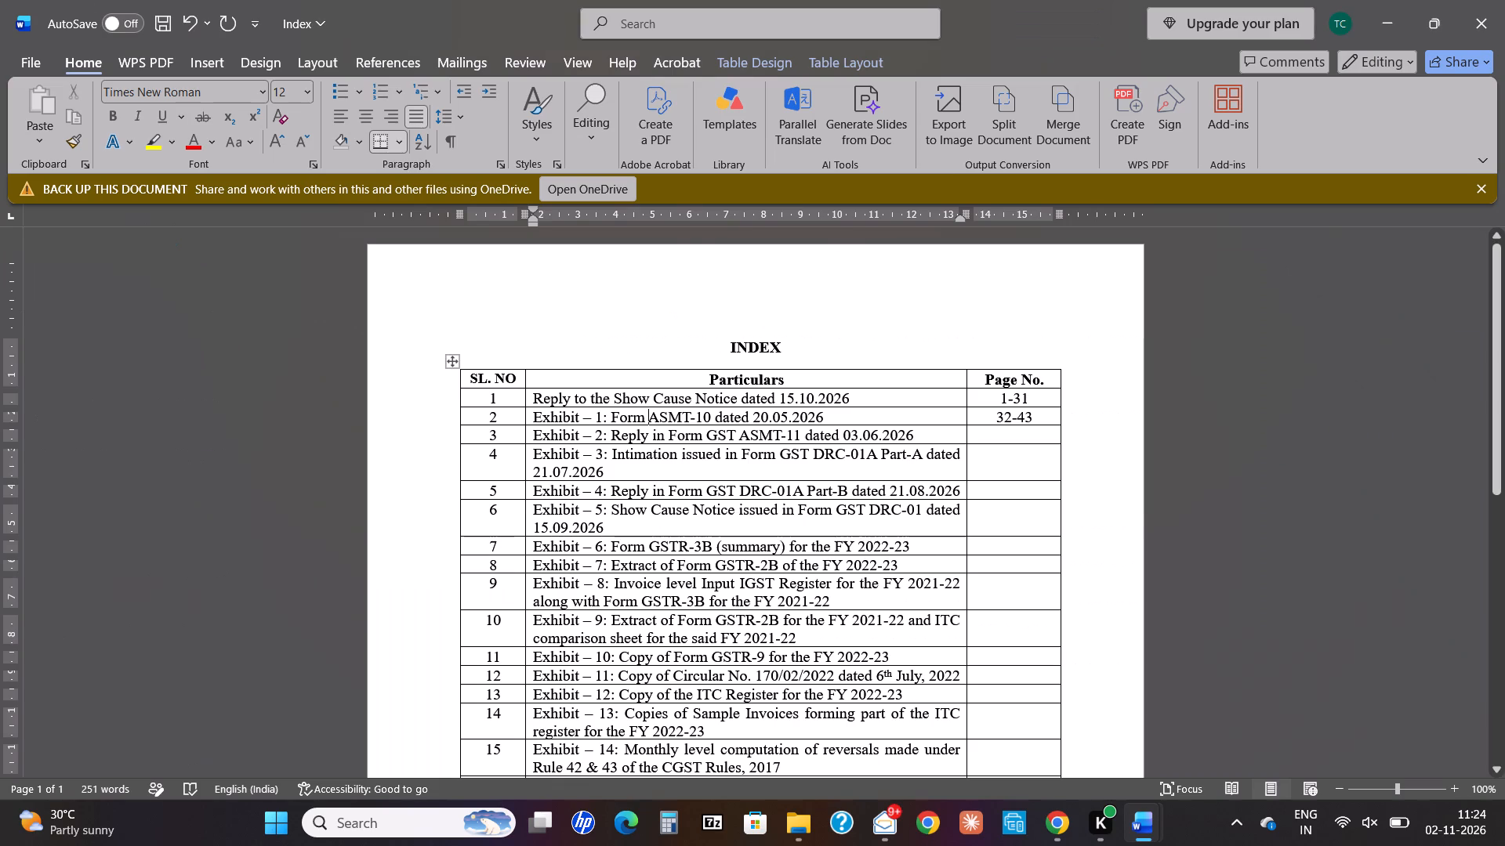
left_click(681, 462)
key("alt+Tab")
scroll(681, 462, "up", 1)
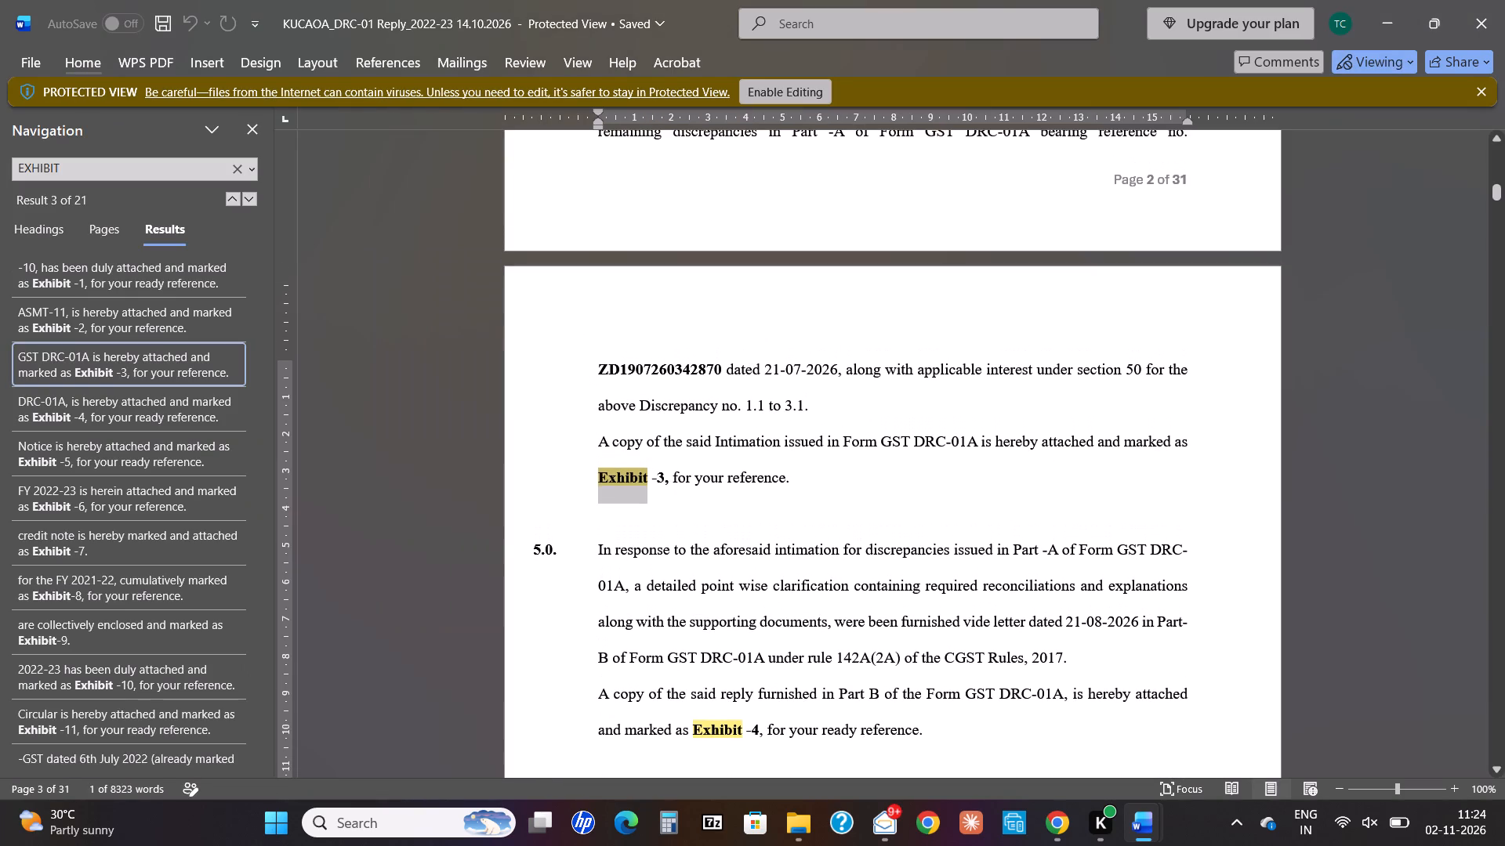
key("alt+Tab")
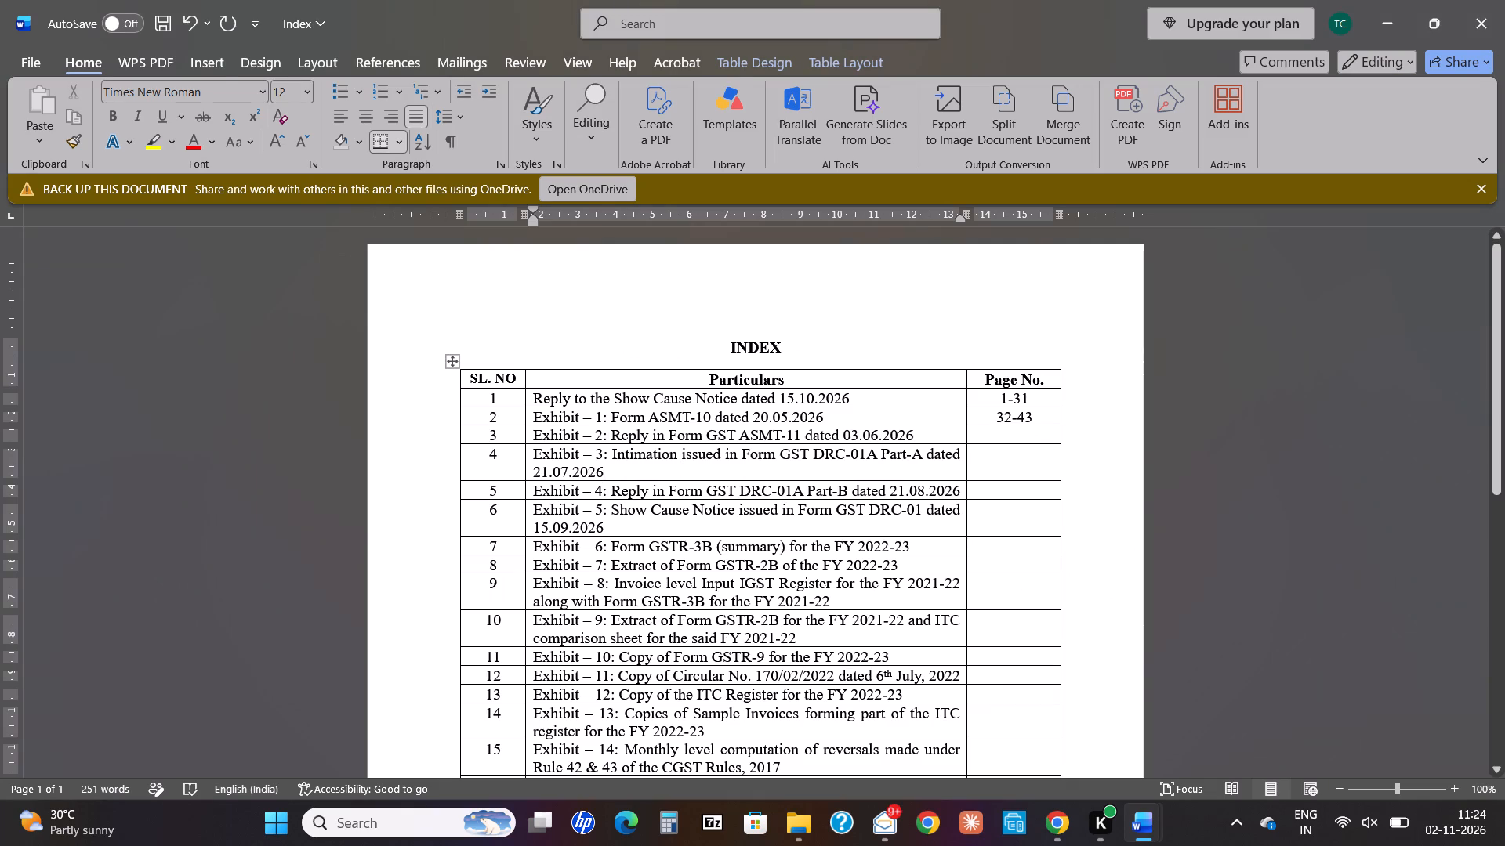
key("alt+Tab")
key("alt+Tab")
Find the Exhibit 4 citation in the reply and compare its form, part and date with the Exhibit 4 Index entry.
key("alt+Tab")
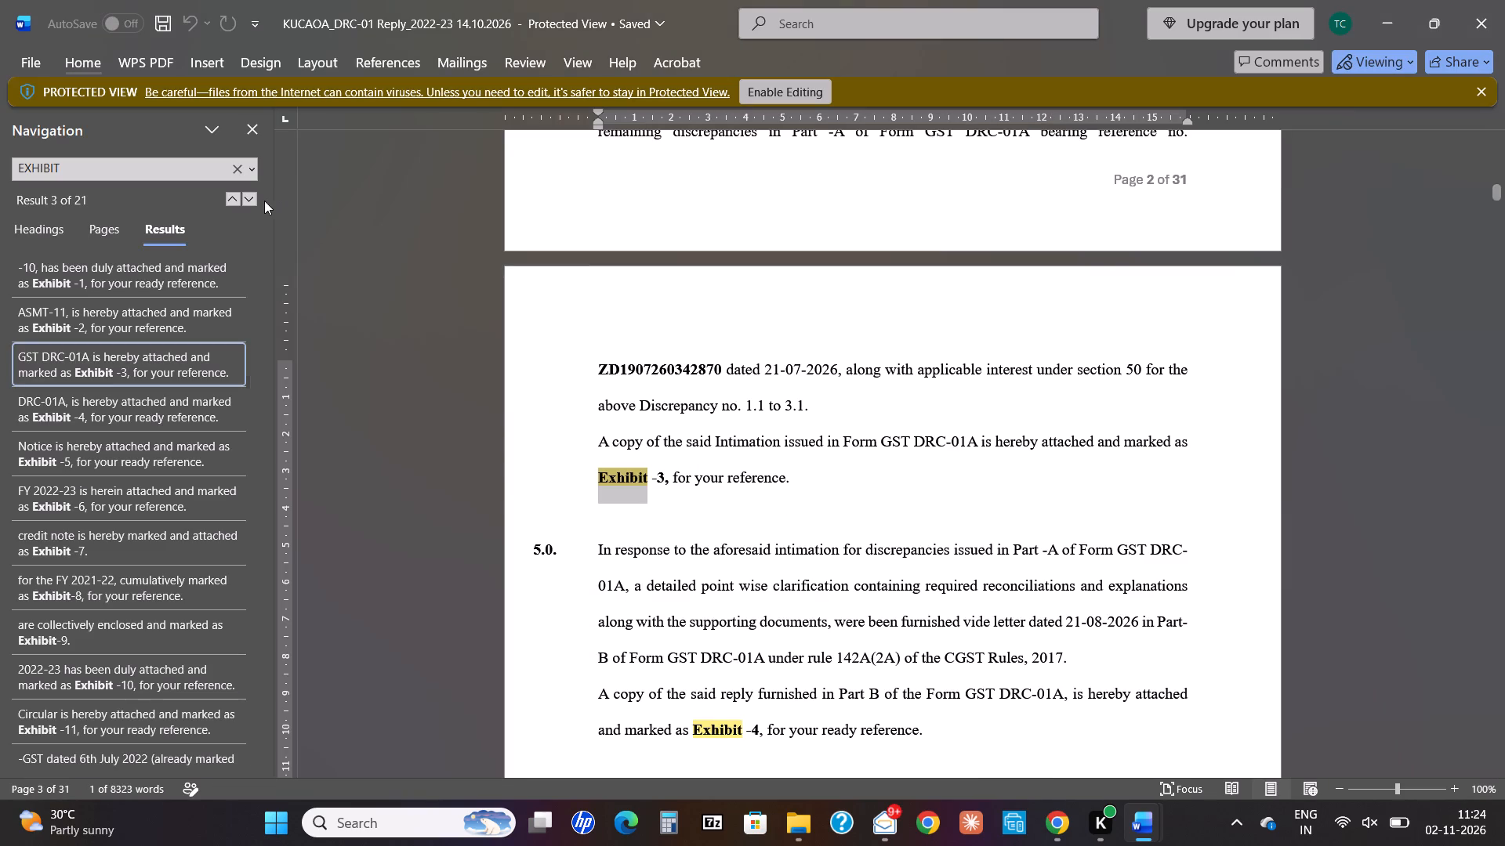
left_click(251, 208)
left_click(249, 195)
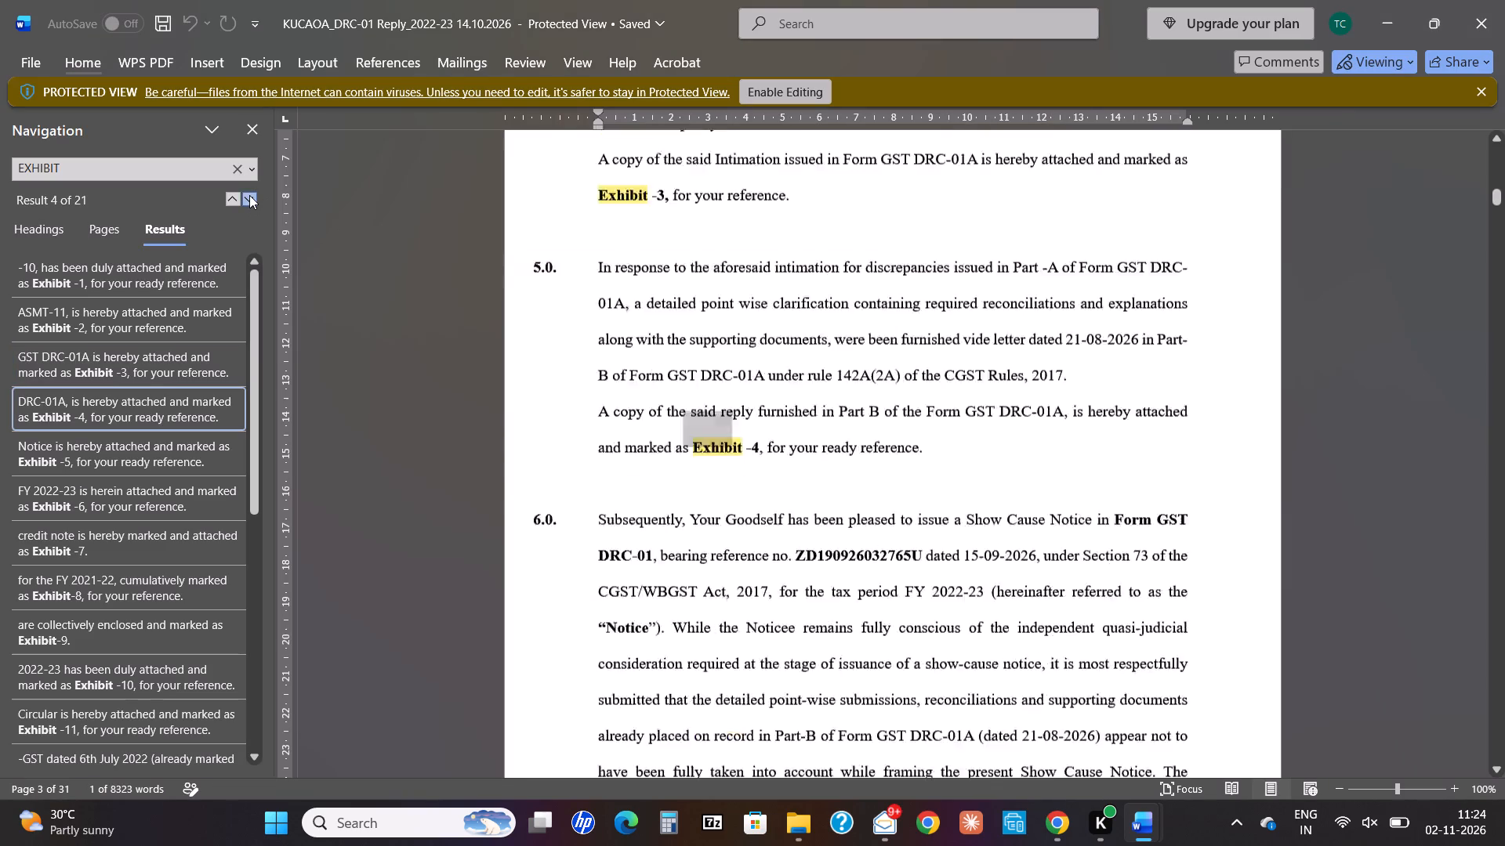
scroll(531, 404, "up", 1)
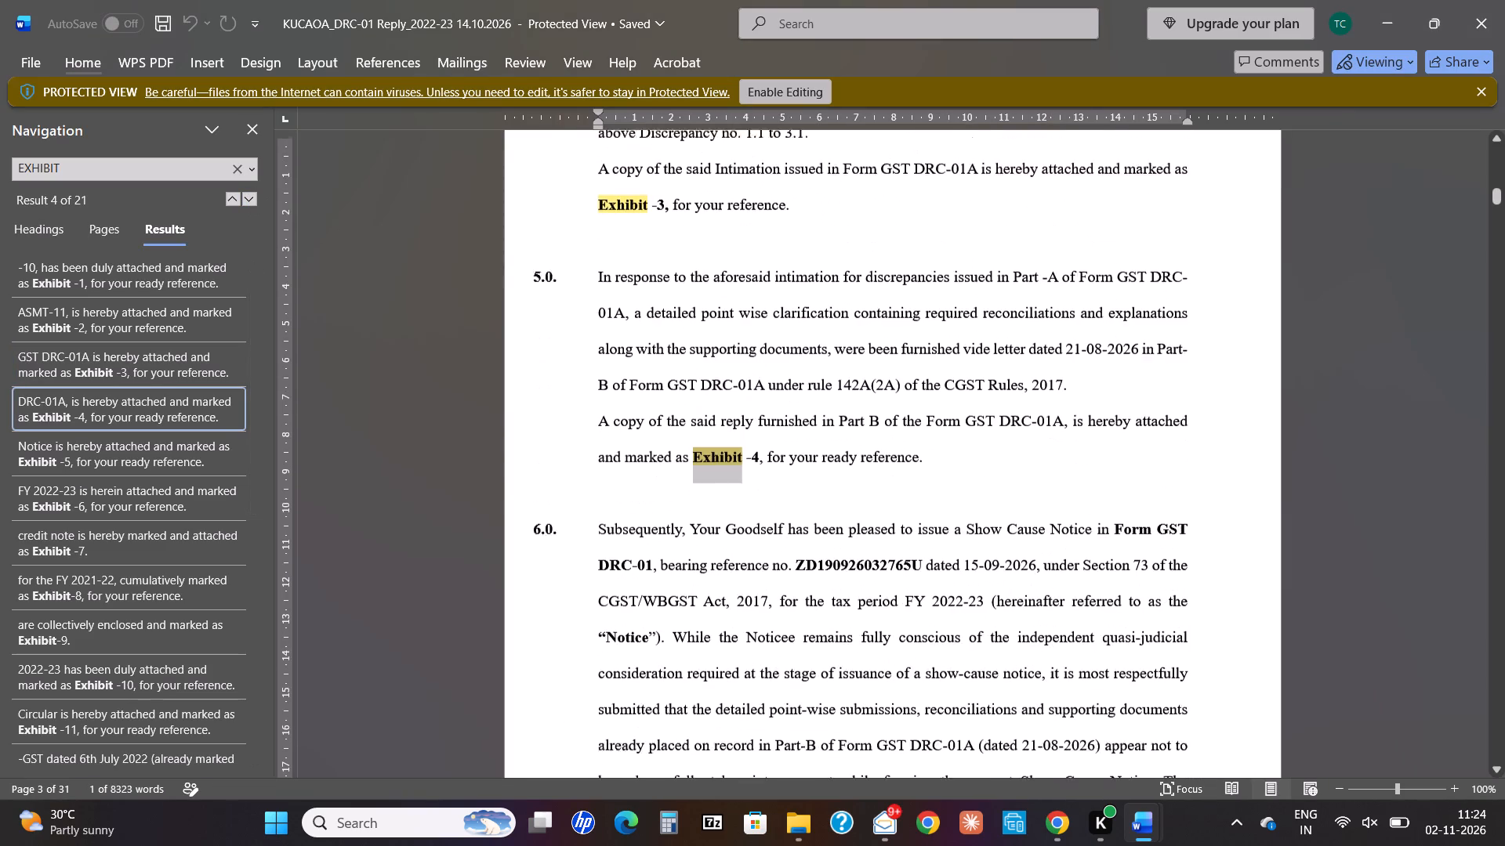
scroll(531, 404, "up", 1)
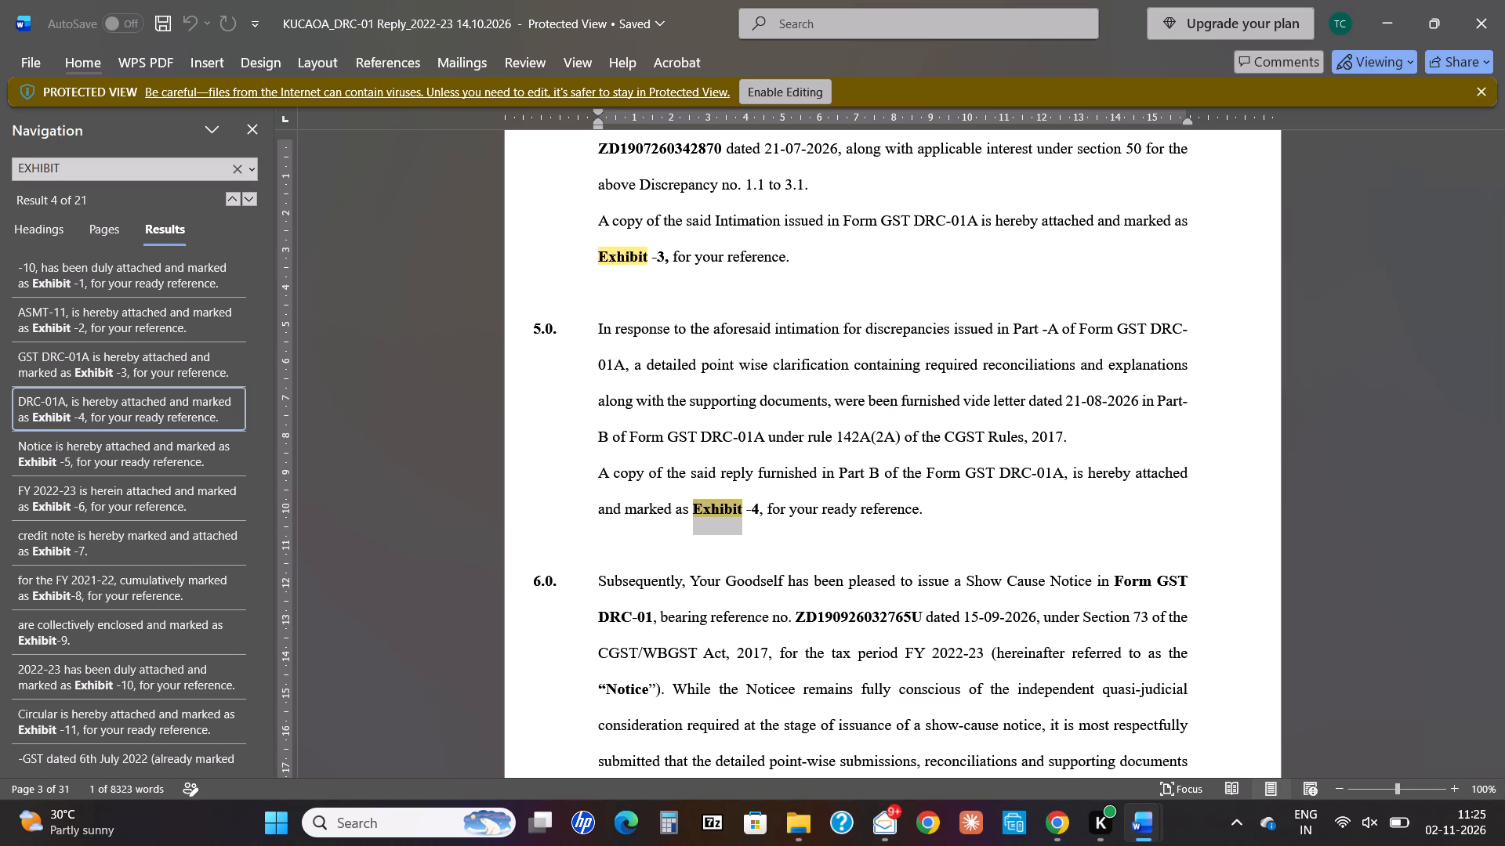
key("alt+Tab")
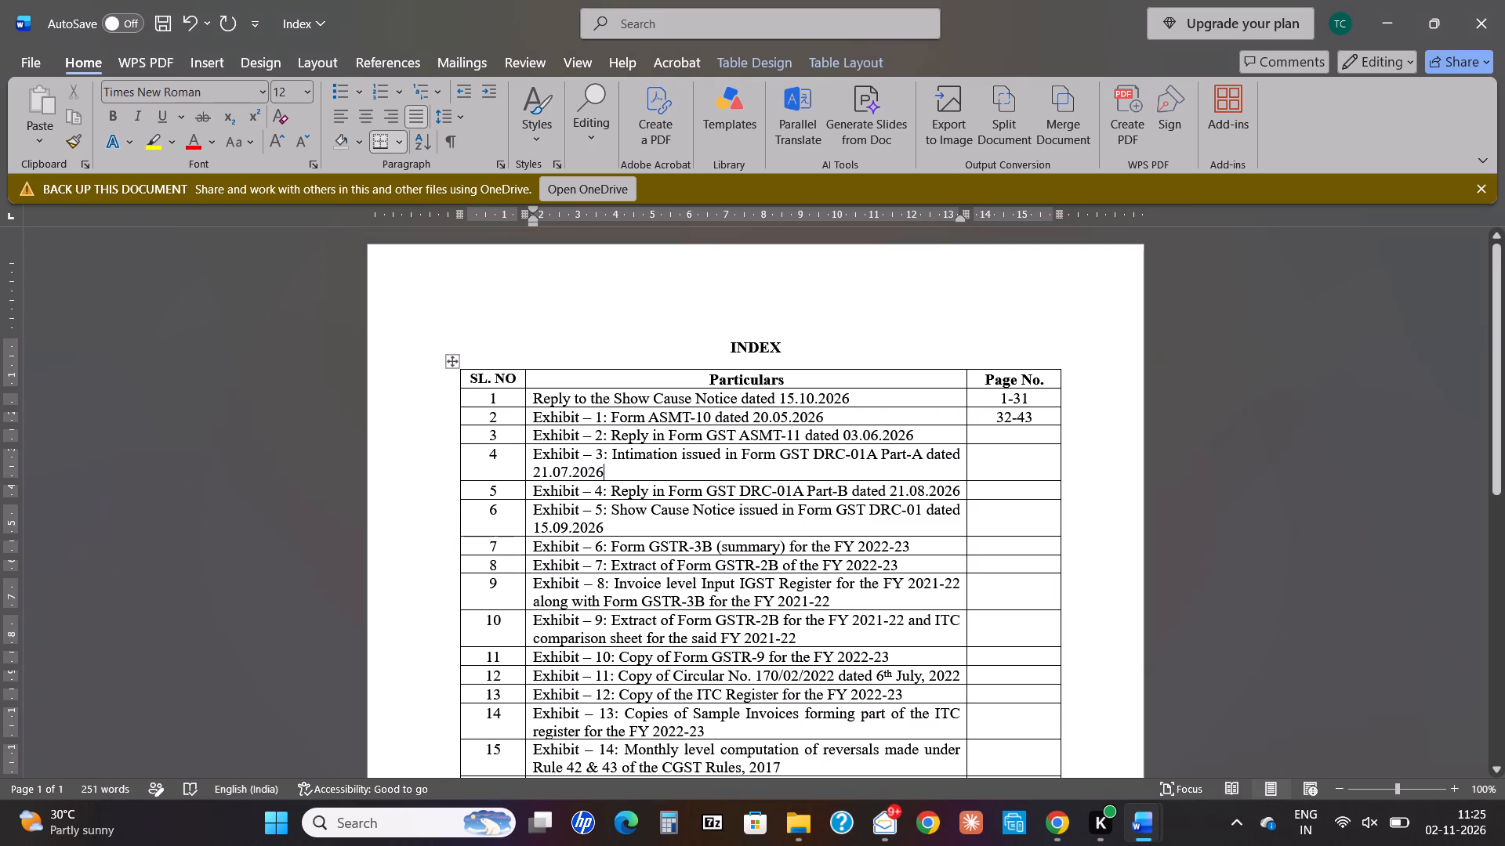
key("Down")
key("Right")
key("Right")
key("Right")
key("Left")
Find the Exhibit 5 citation and the show cause notice details in paragraph 6.0, and compare them with the Exhibit 5 Index entry.
key("alt+Tab")
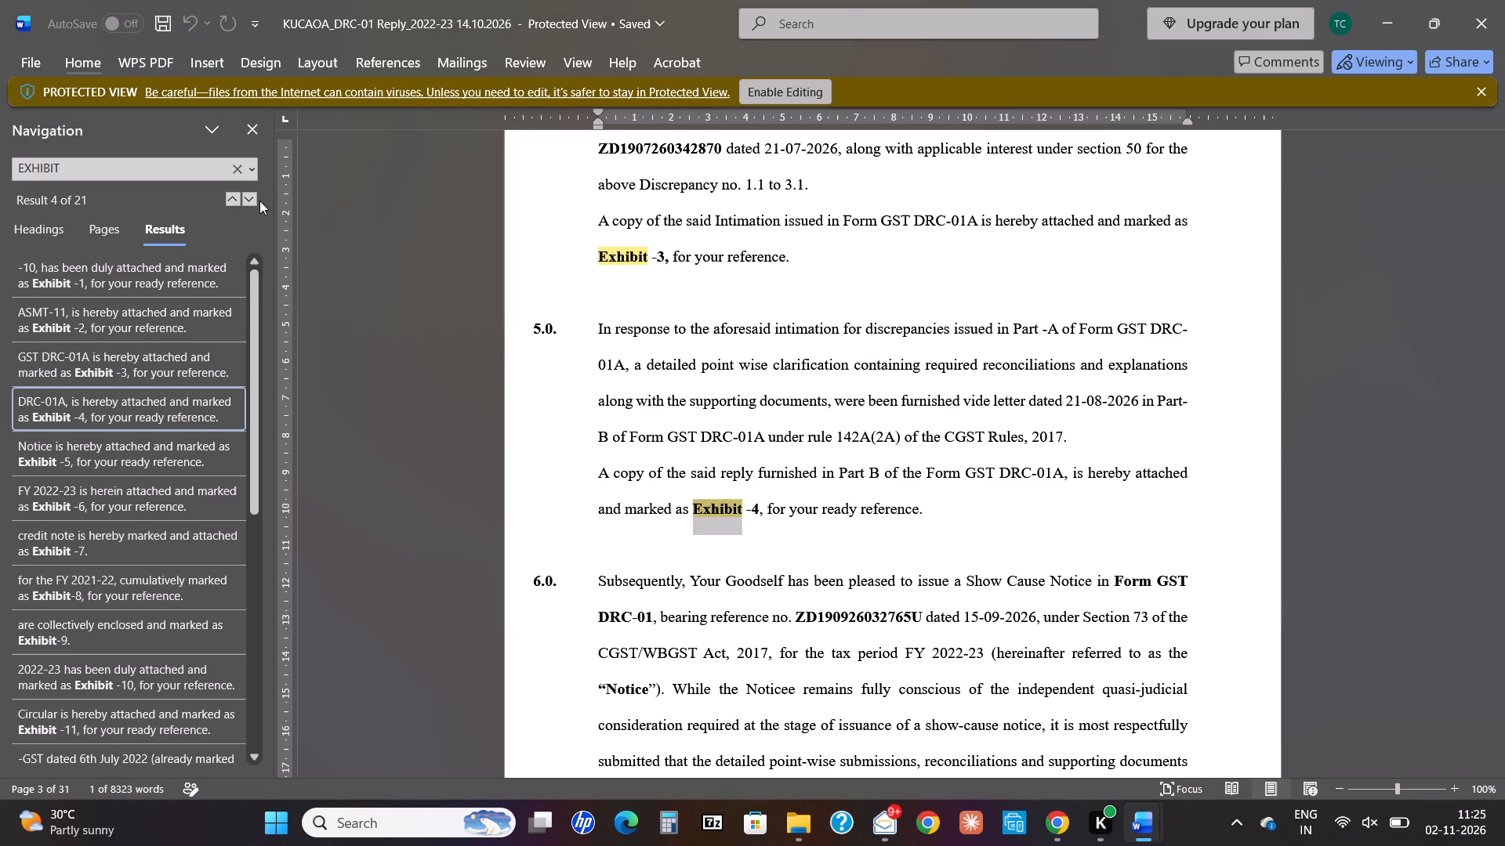
left_click(250, 197)
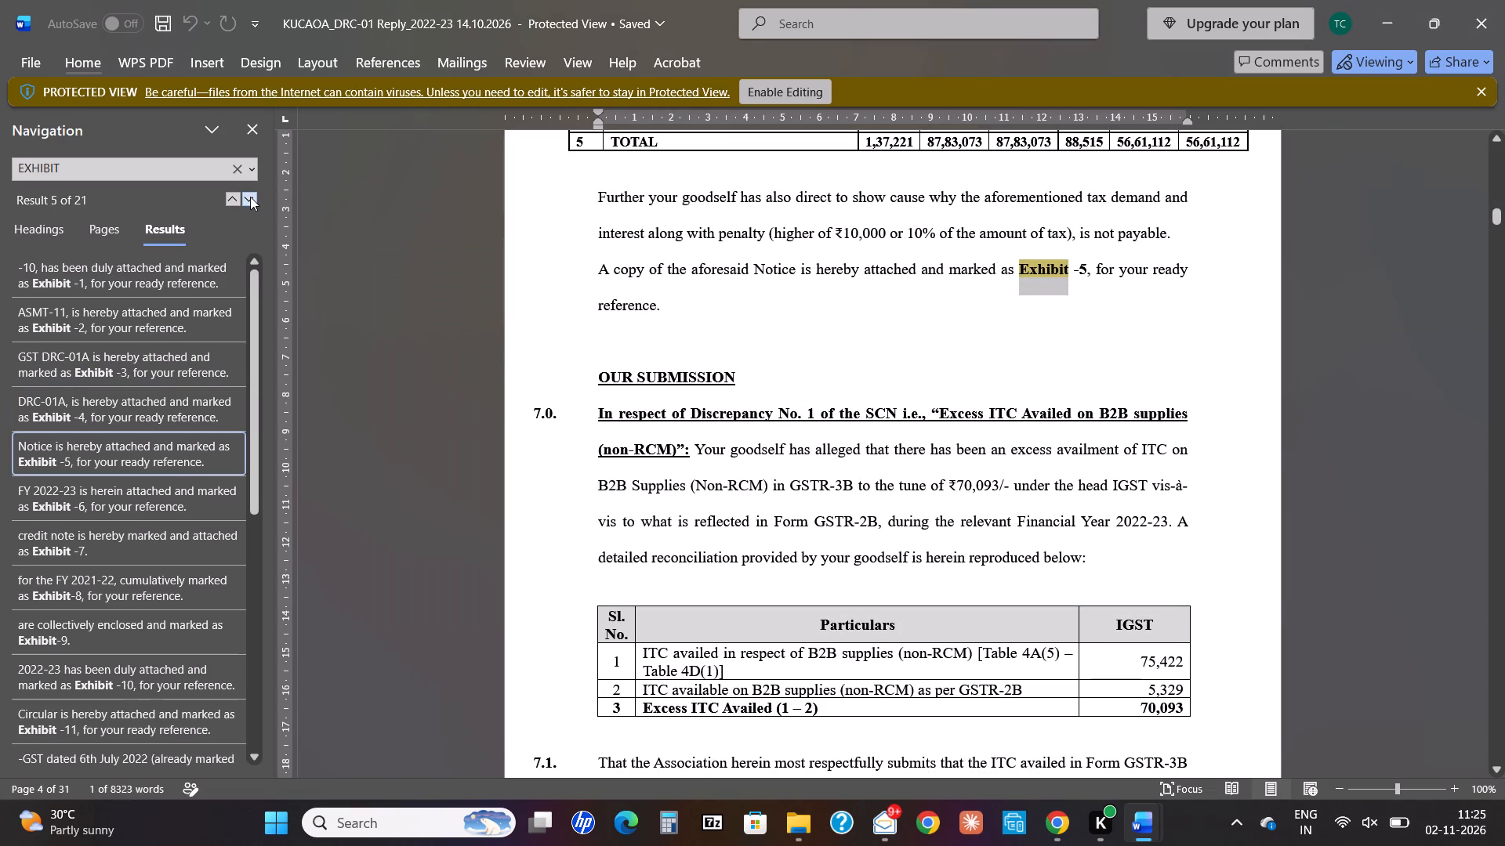
scroll(378, 280, "up", 1)
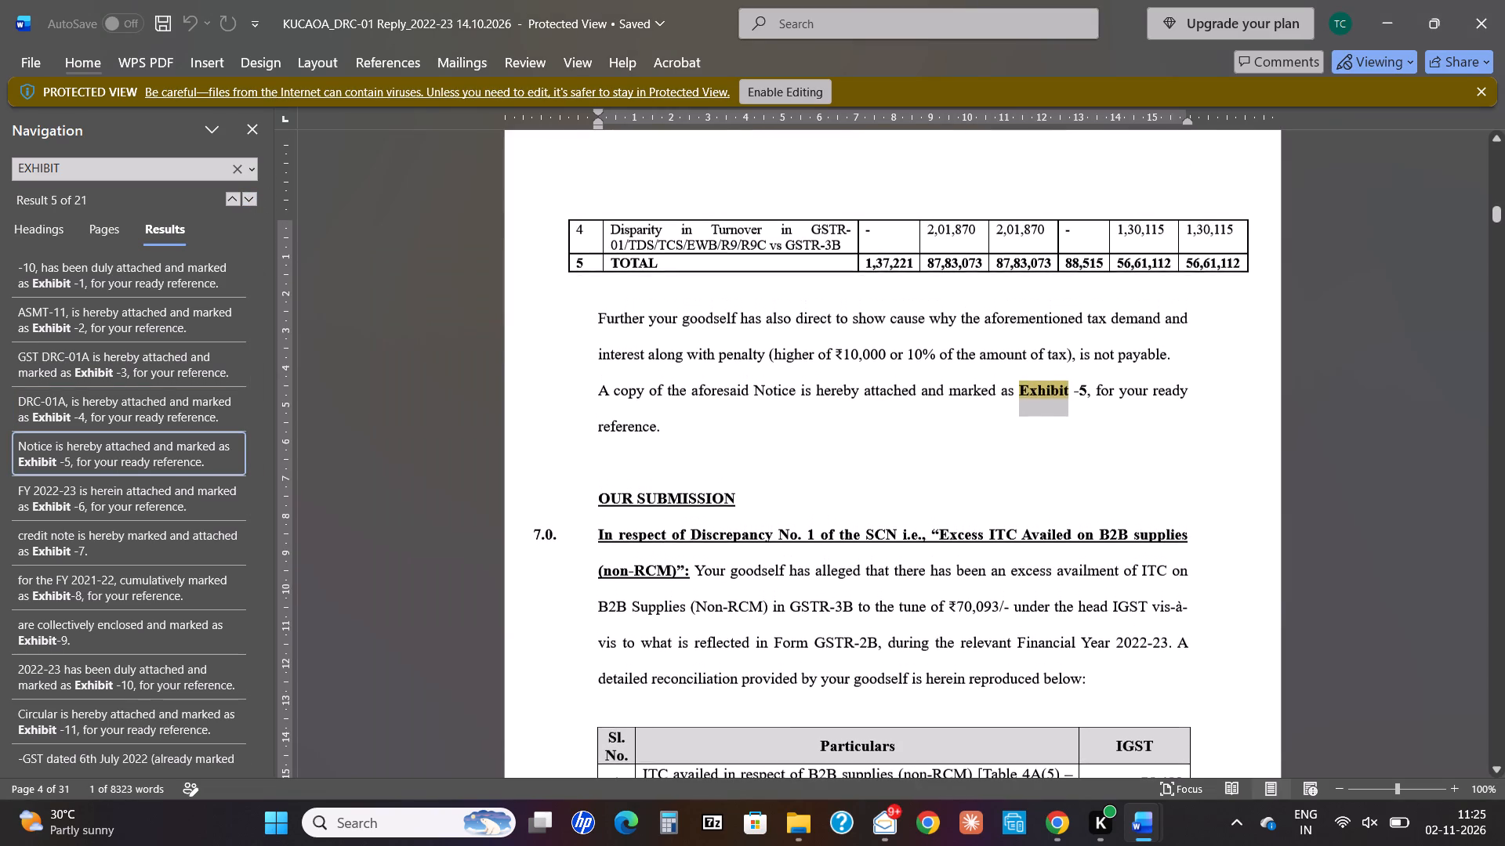
scroll(378, 280, "up", 3)
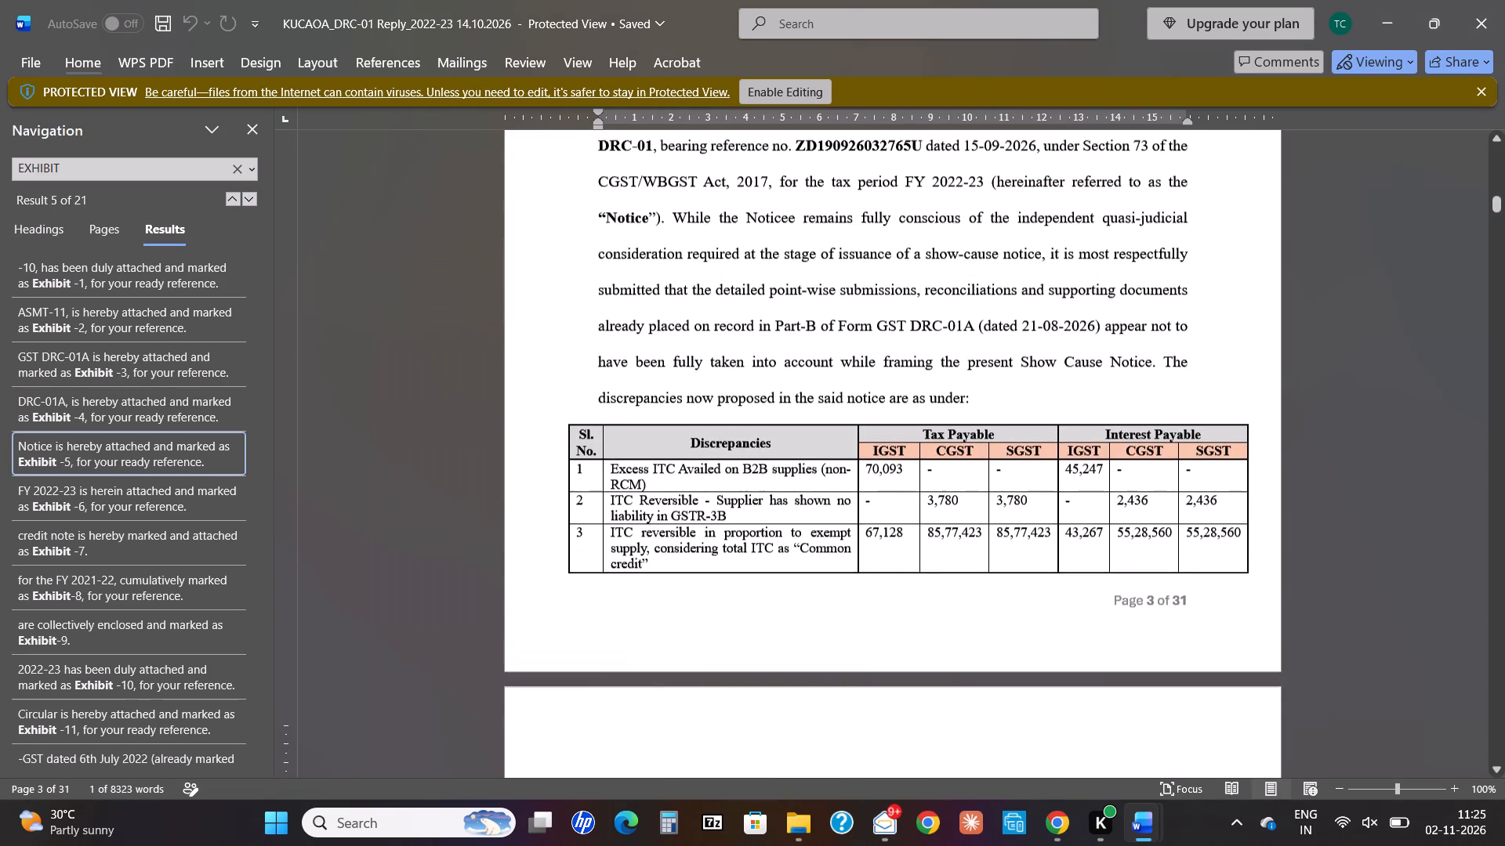
scroll(378, 280, "up", 2)
key("alt+Tab")
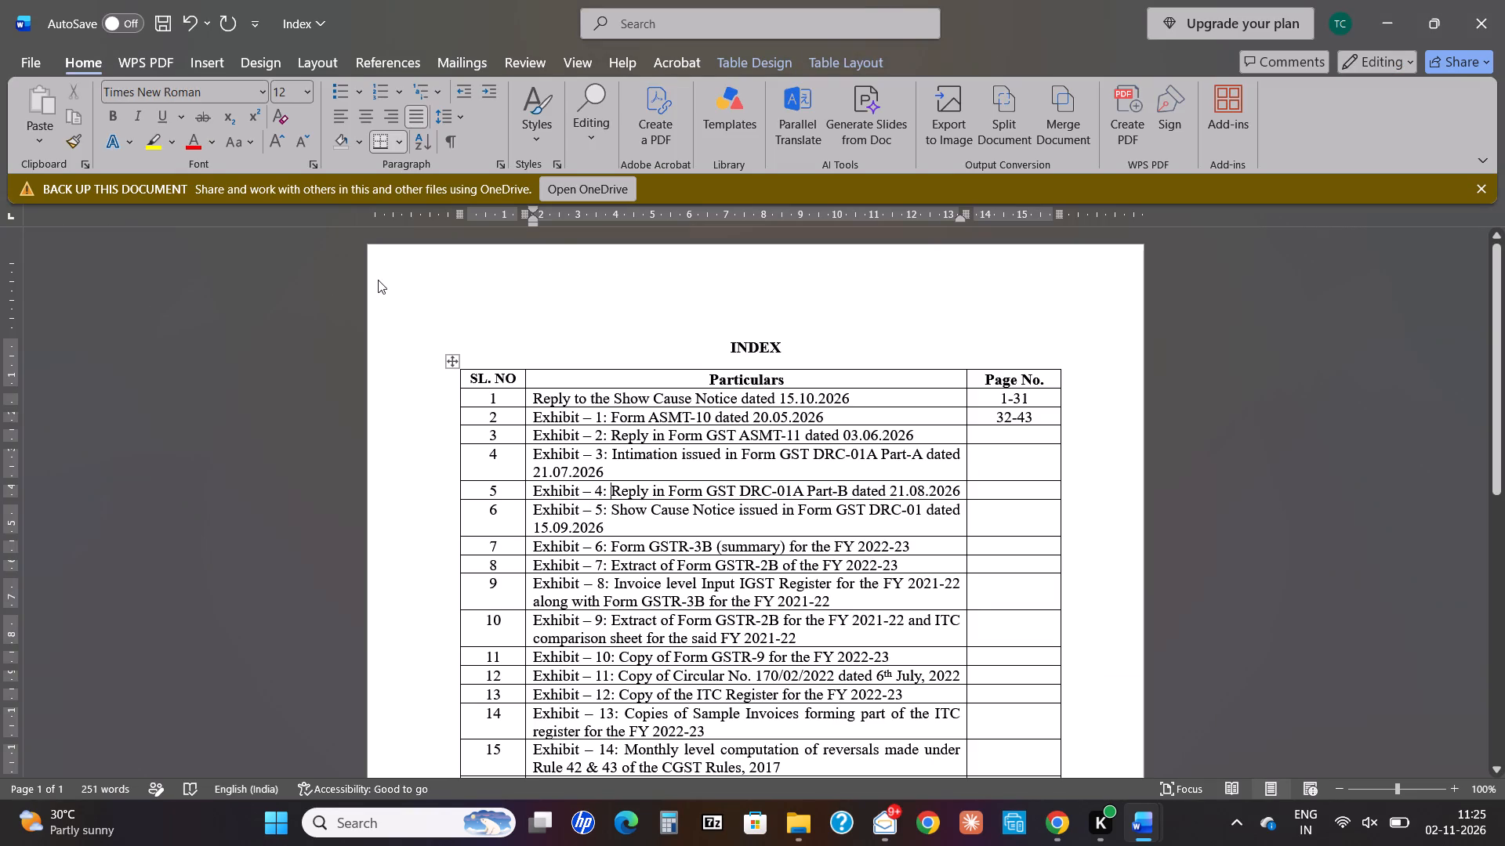
key("Down")
key("alt+Tab")
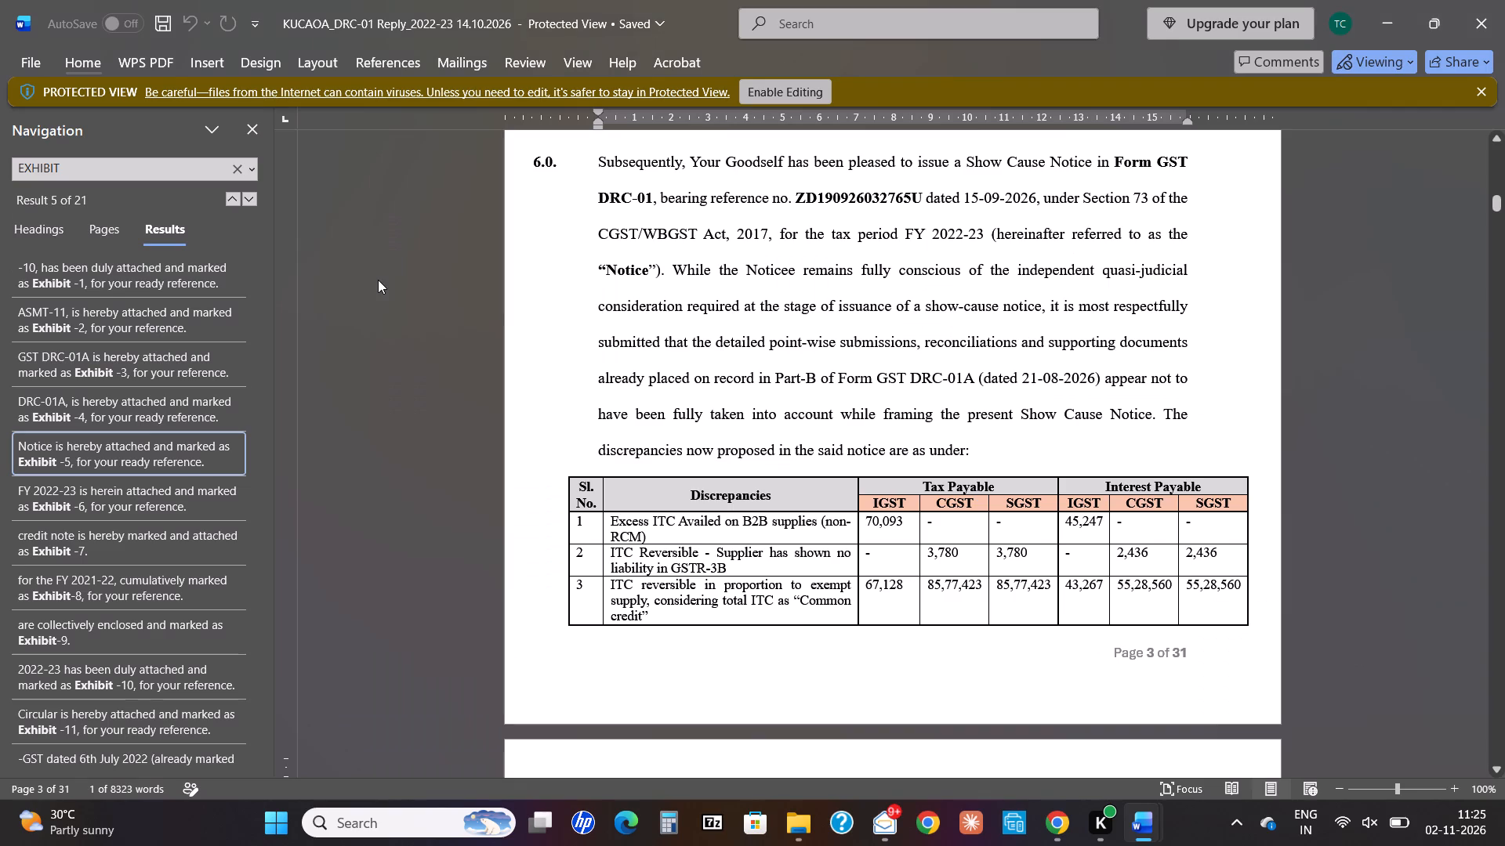
key("alt+Tab")
key("alt+Tab")
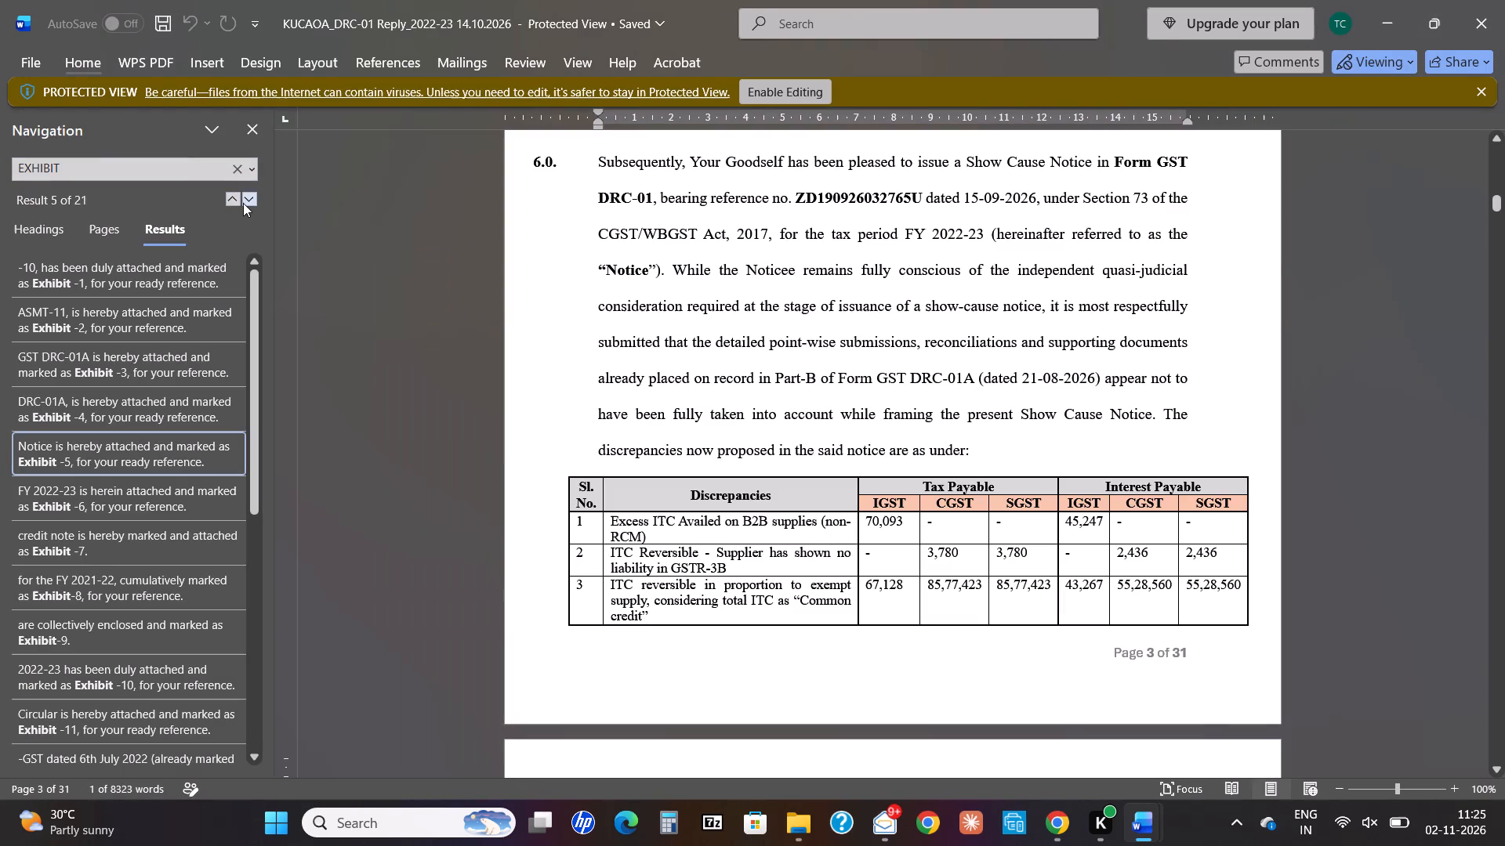
key("alt+Tab")
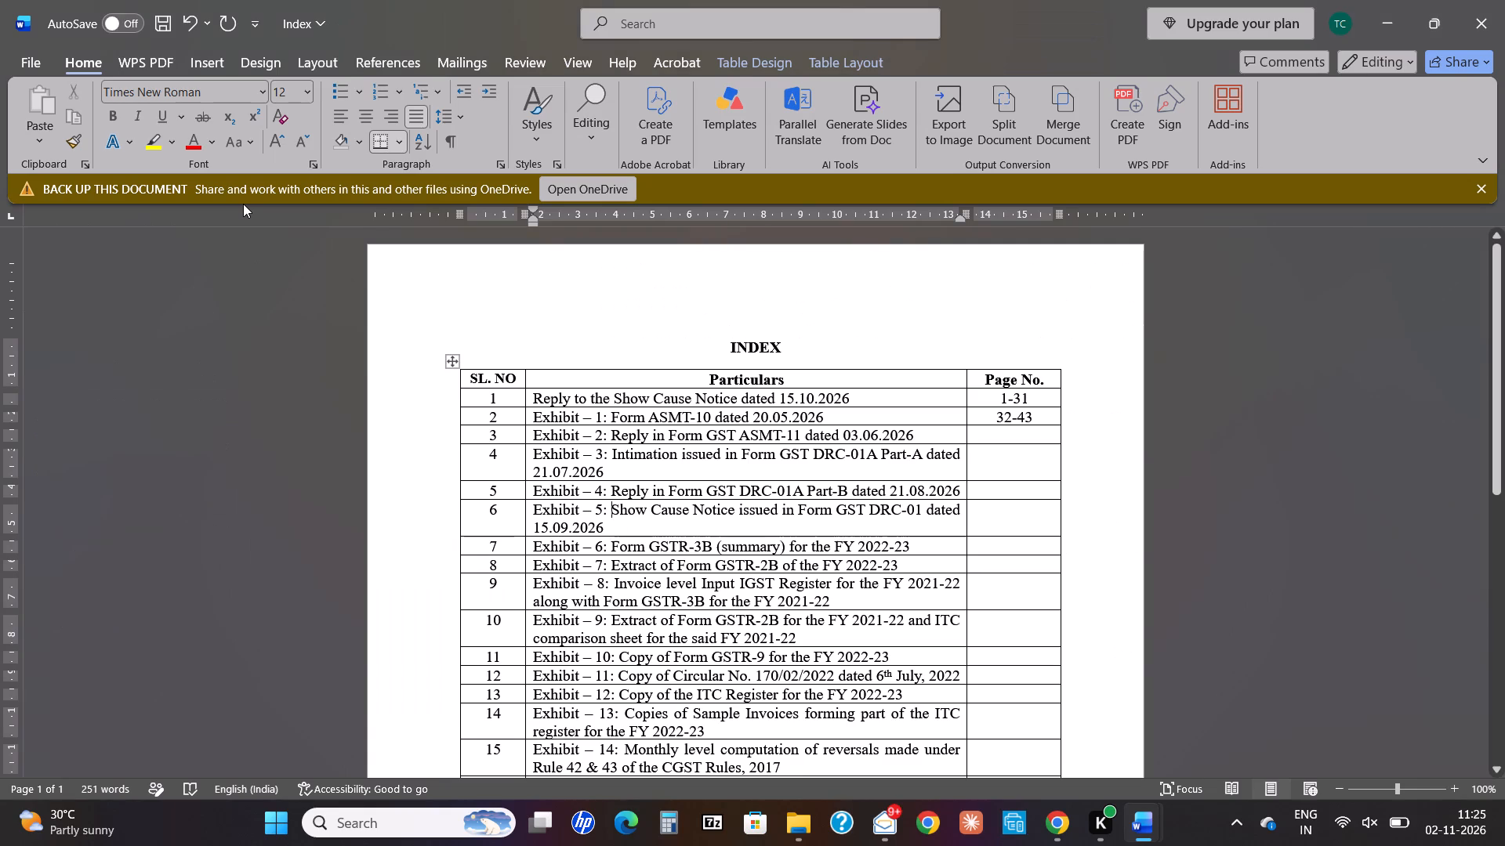
Find the Exhibit 6 citation in the reply and compare its form and financial year with the Exhibit 6 Index entry.
key("alt+Tab")
left_click(243, 204)
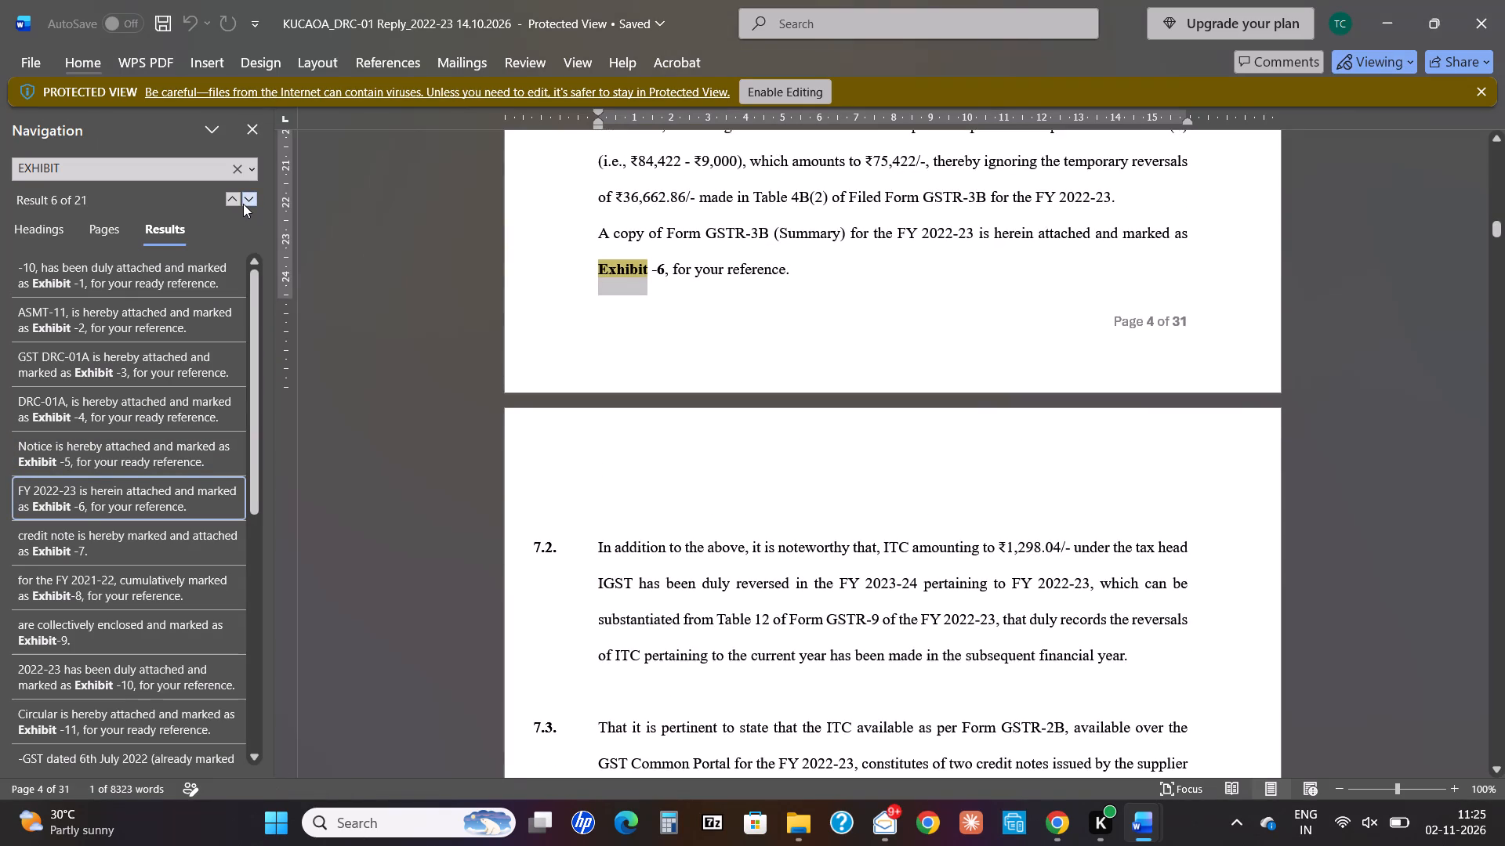
key("alt+Tab")
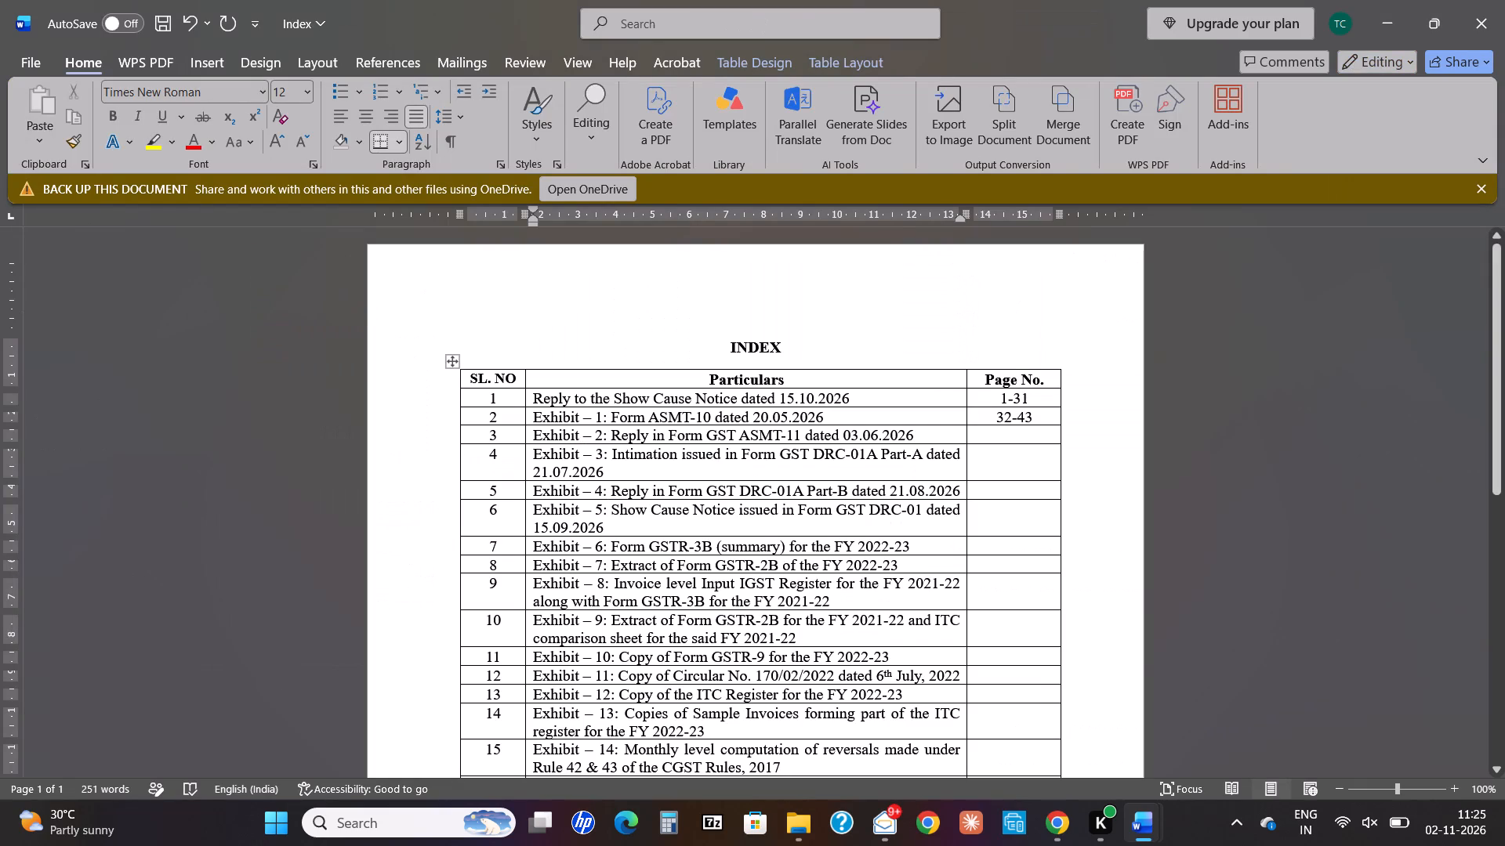
key("Left")
key("Down")
key("Right")
key("Down")
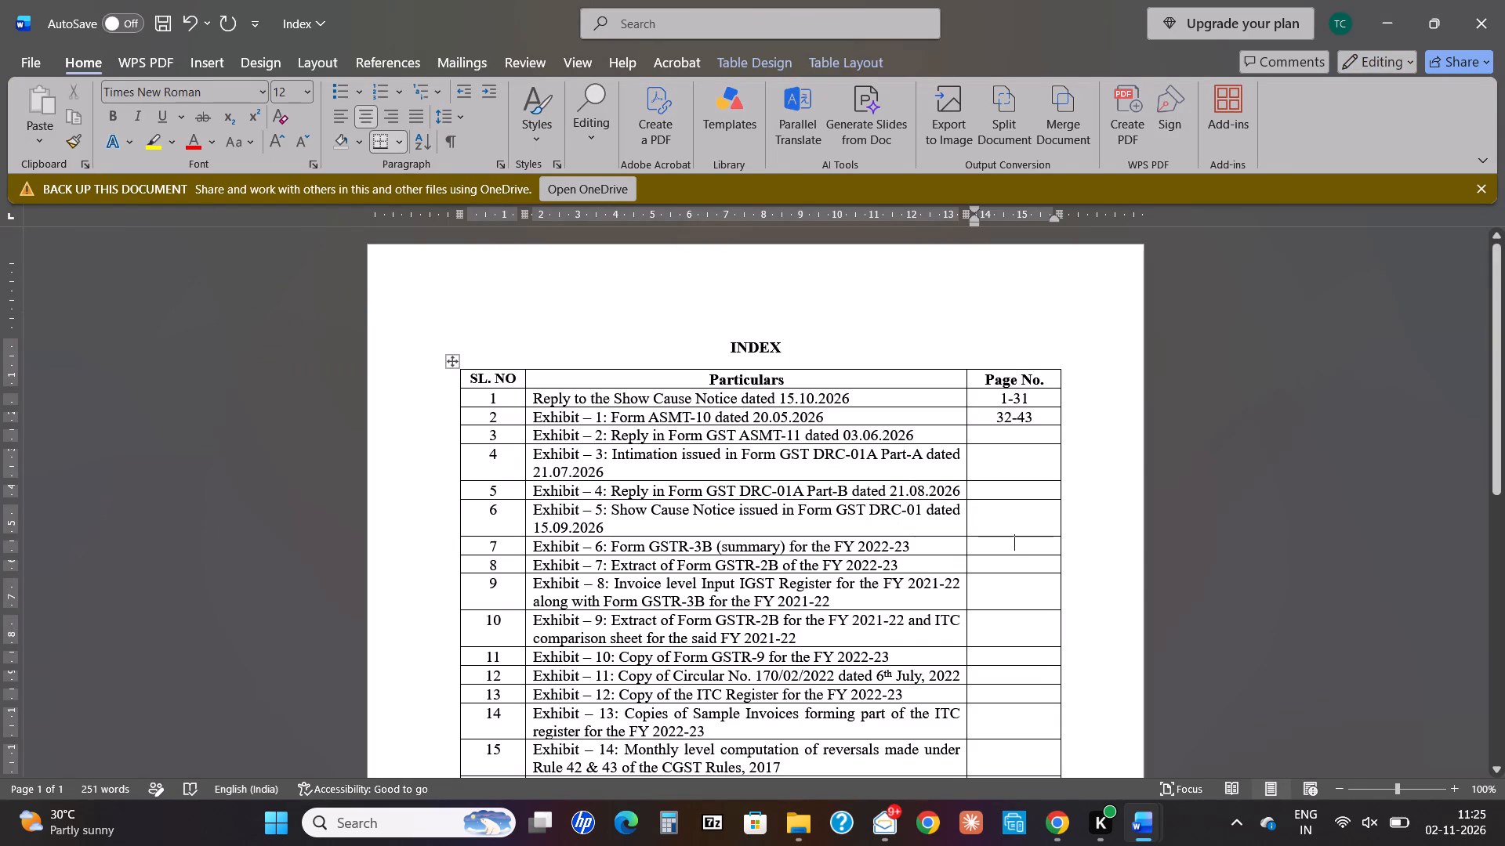
key("Left")
key("Left")
Find the Exhibit 7 citation in the reply and compare its Form GSTR-2B extract description with the Exhibit 7 Index entry.
key("alt+Tab")
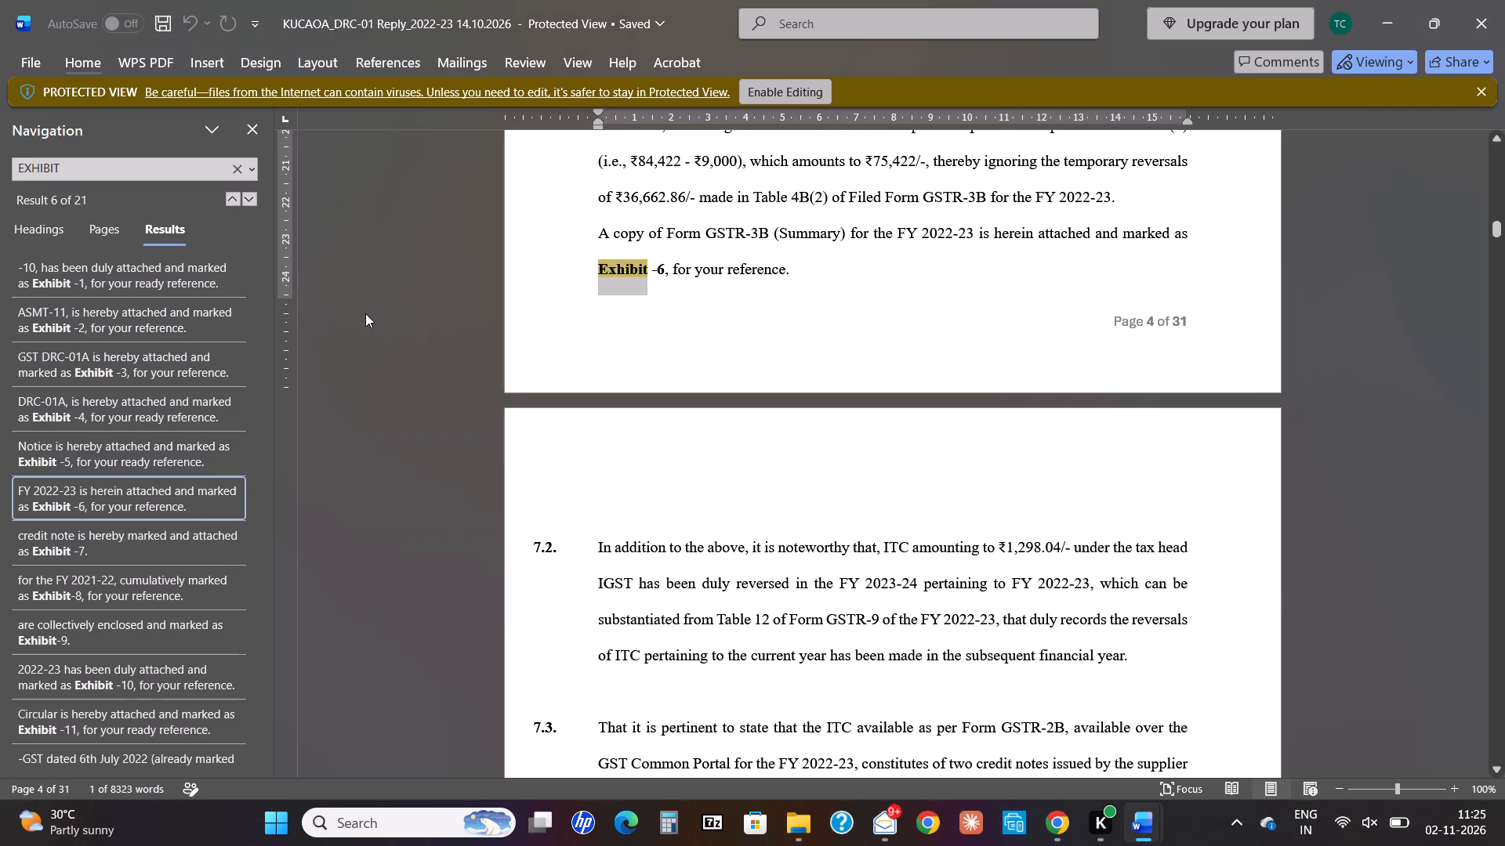
left_click(251, 200)
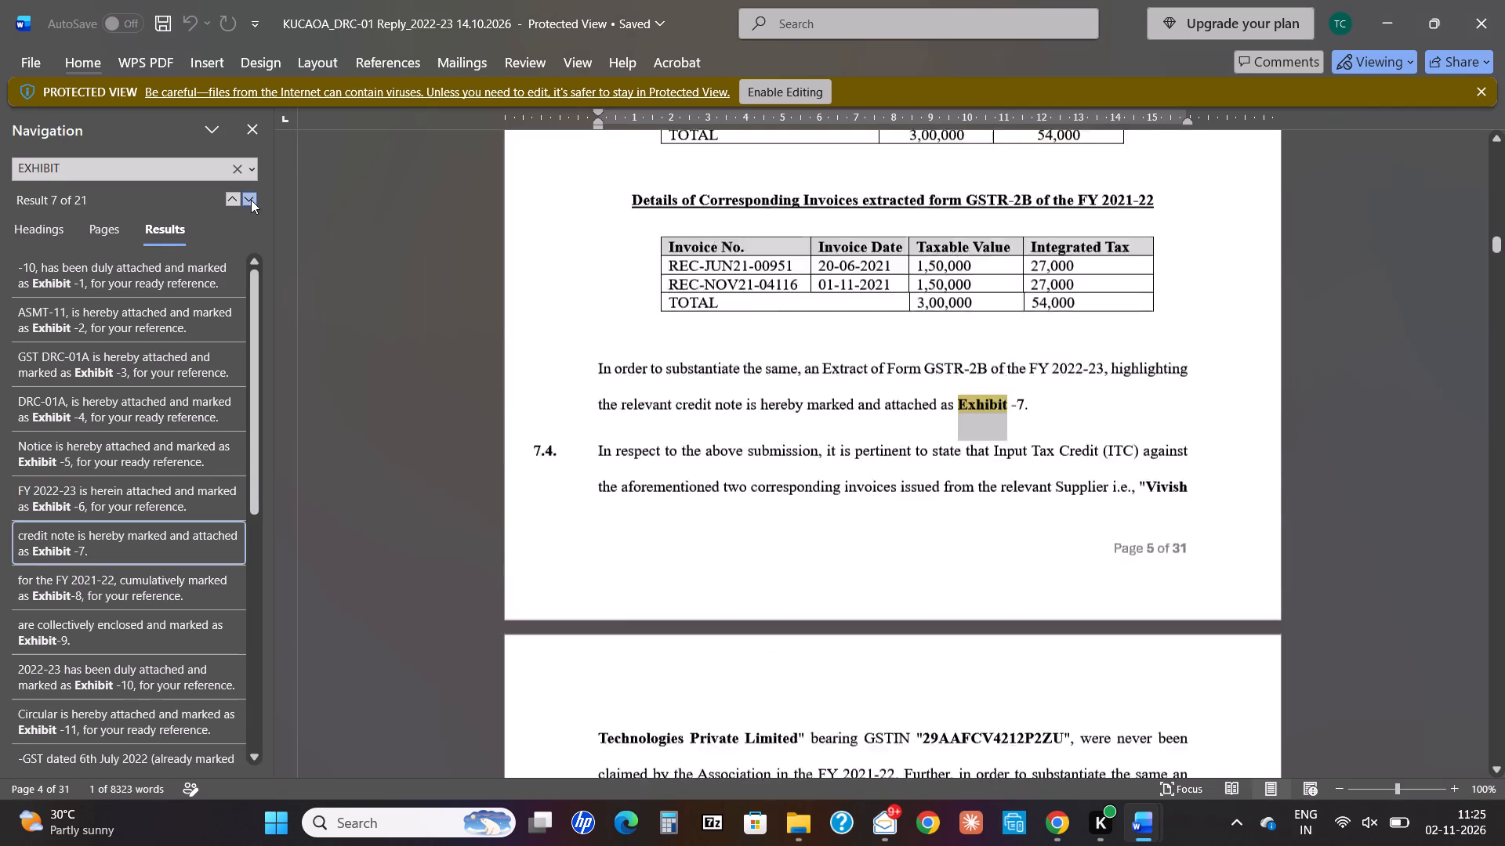
key("alt+Tab")
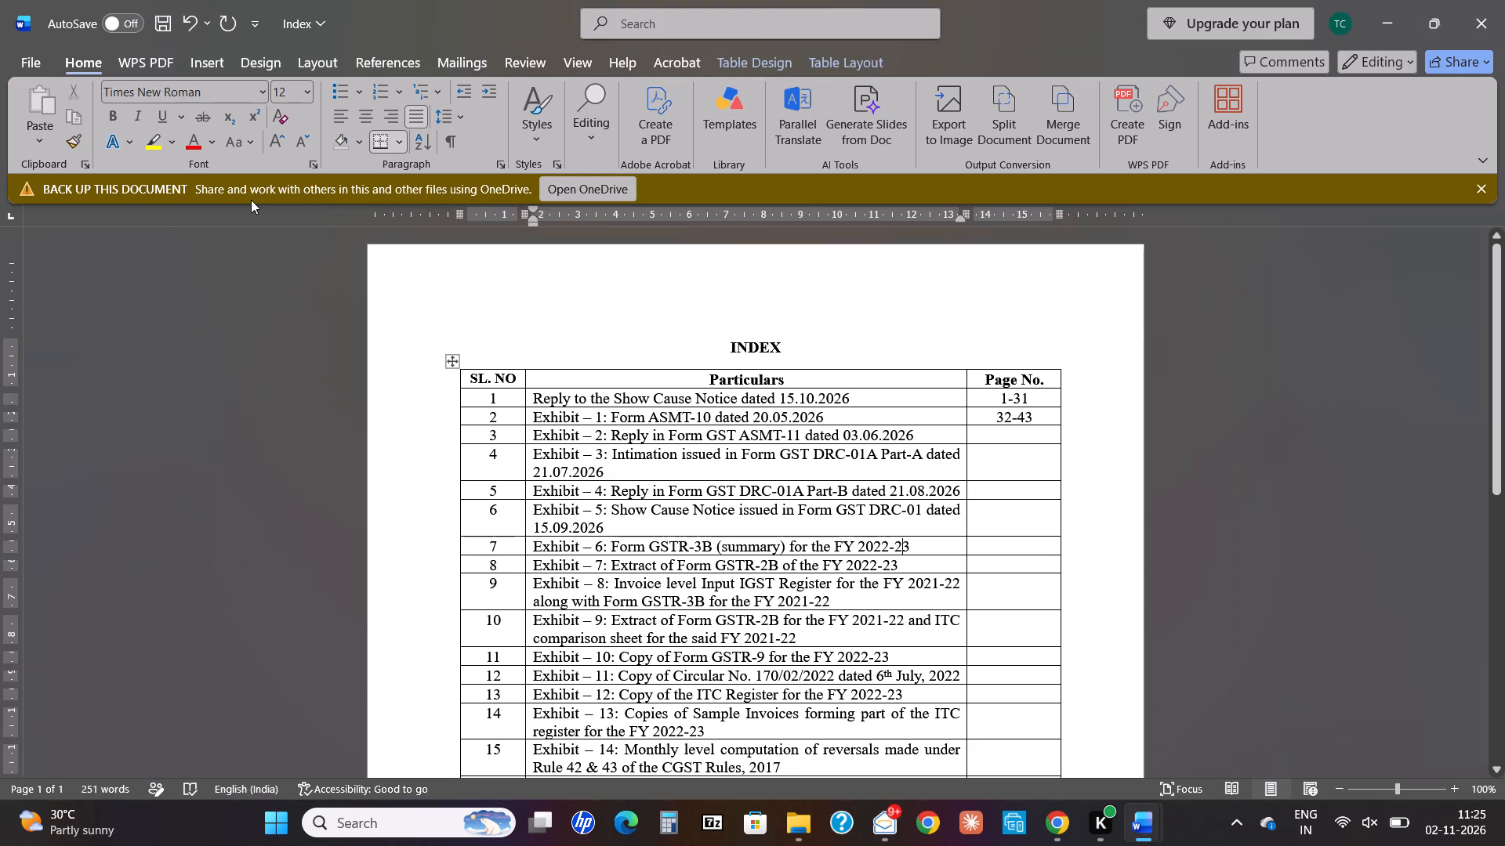
key("Down")
key("Left")
key("Left")
key("Left")
key("alt+Tab")
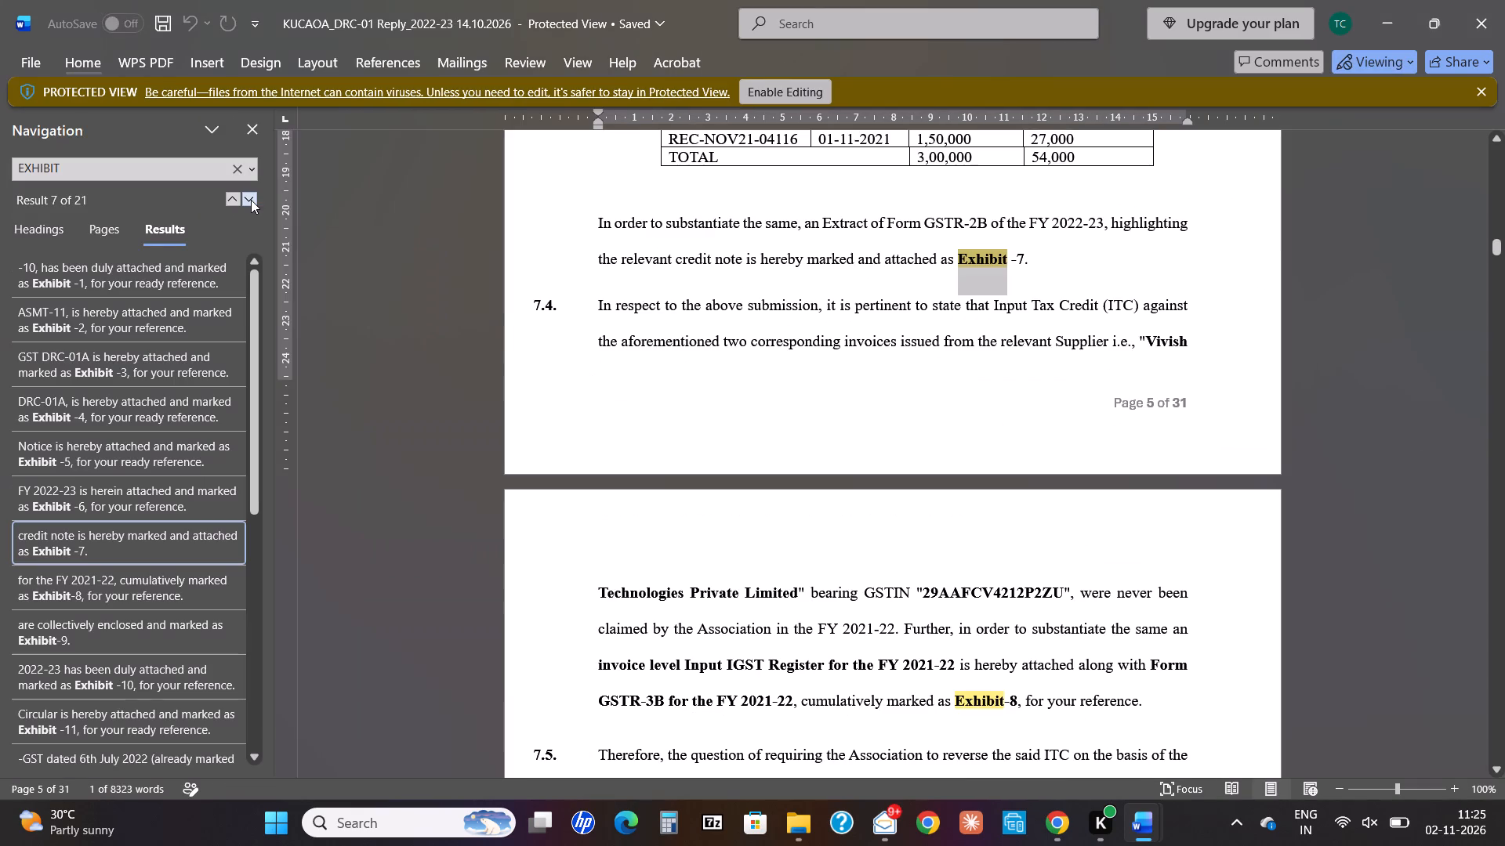
key("alt+Tab")
key("alt+Tab")
key("alt+Tab")
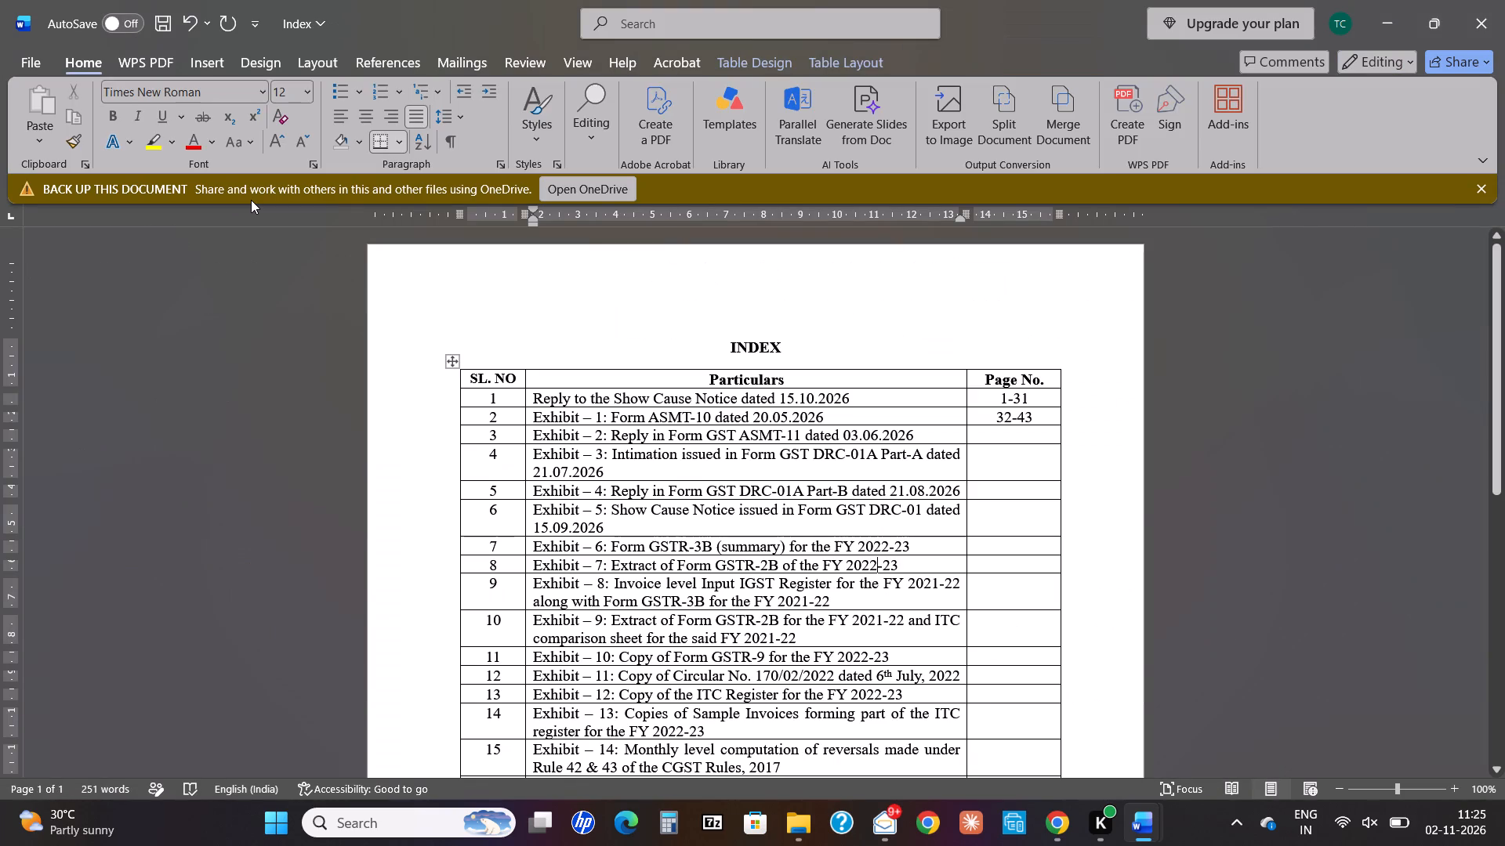
key("Left")
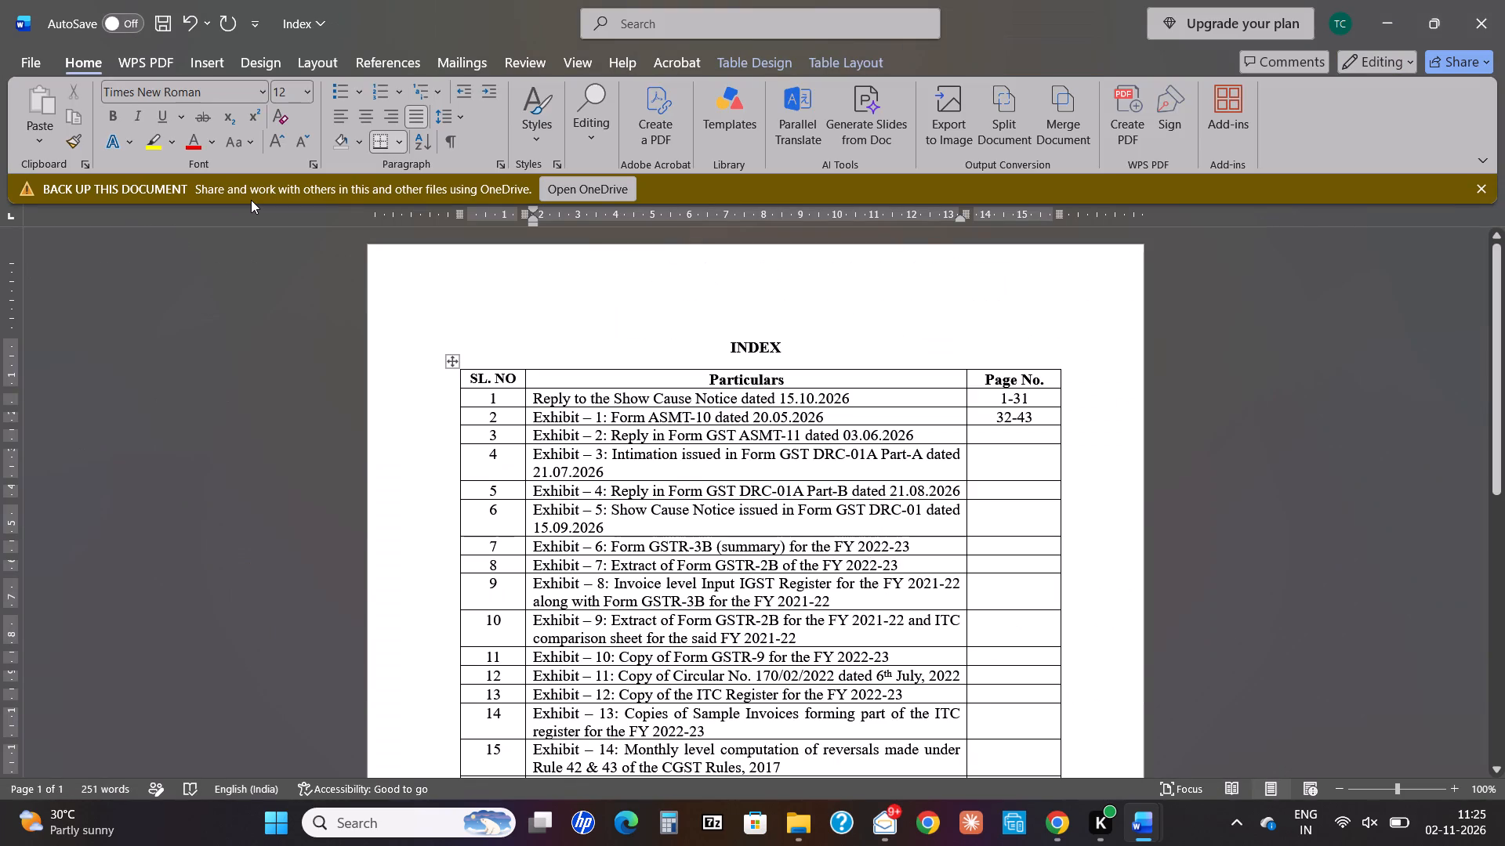
Find the Exhibit 8 citation in the reply and compare its register, form and financial year with the Exhibit 8 Index entry.
key("Down")
key("alt+Tab")
left_click(251, 200)
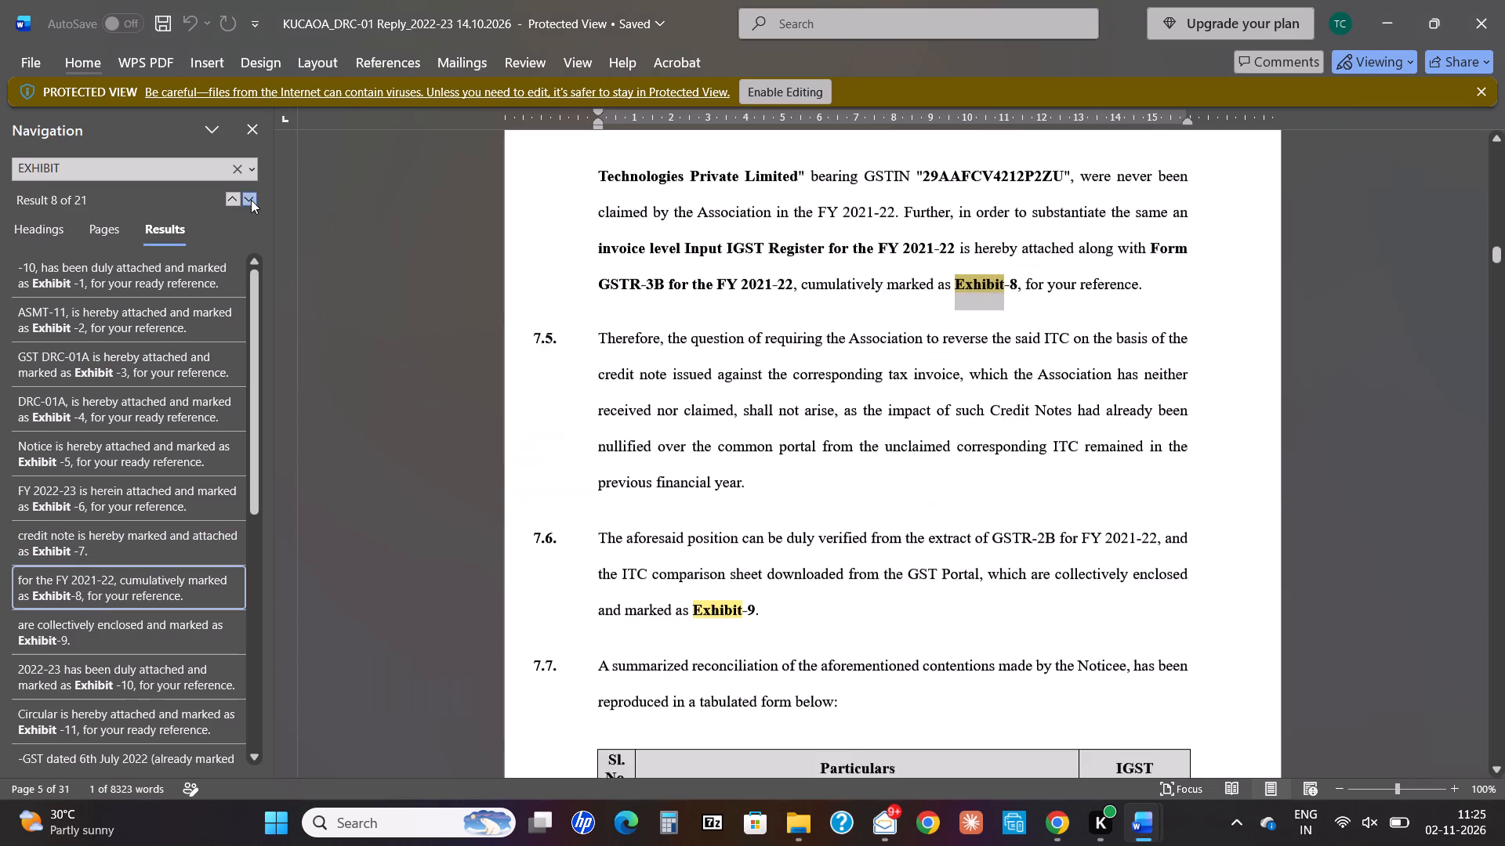
key("alt+Tab")
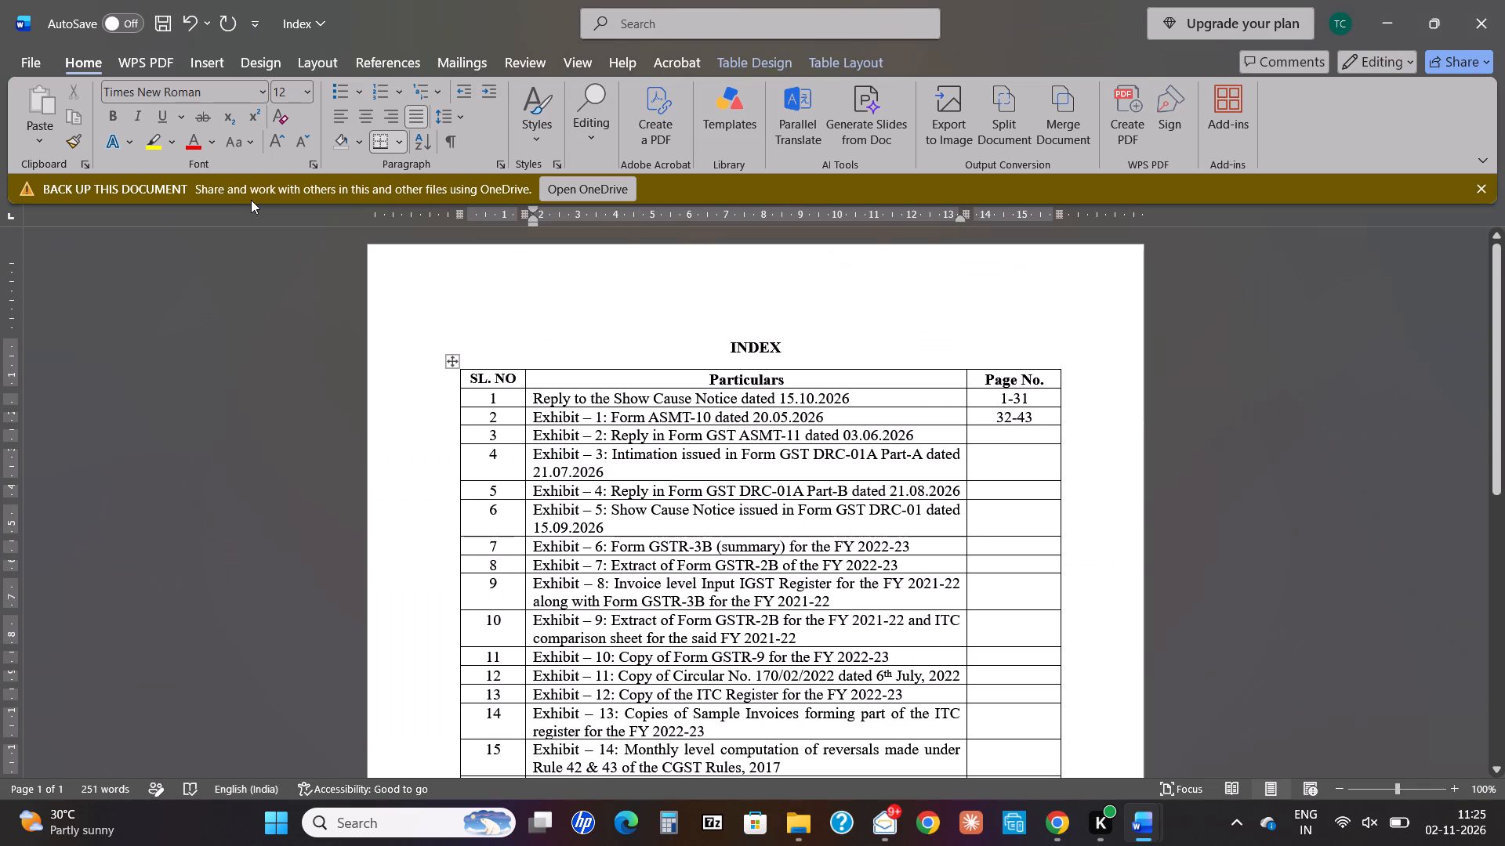
key("Down")
key("alt+Tab")
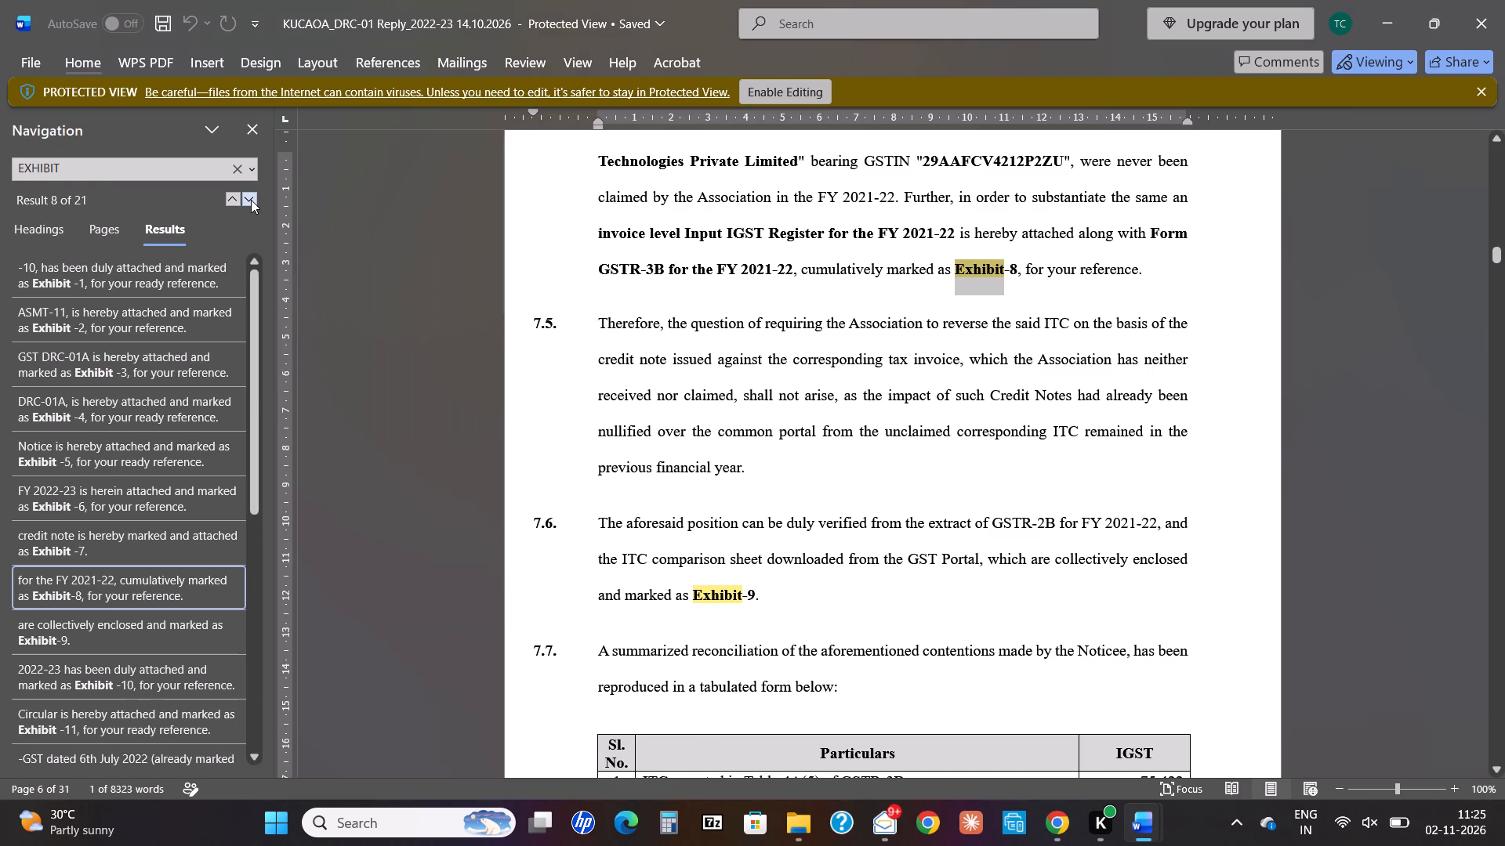
key("alt+Tab")
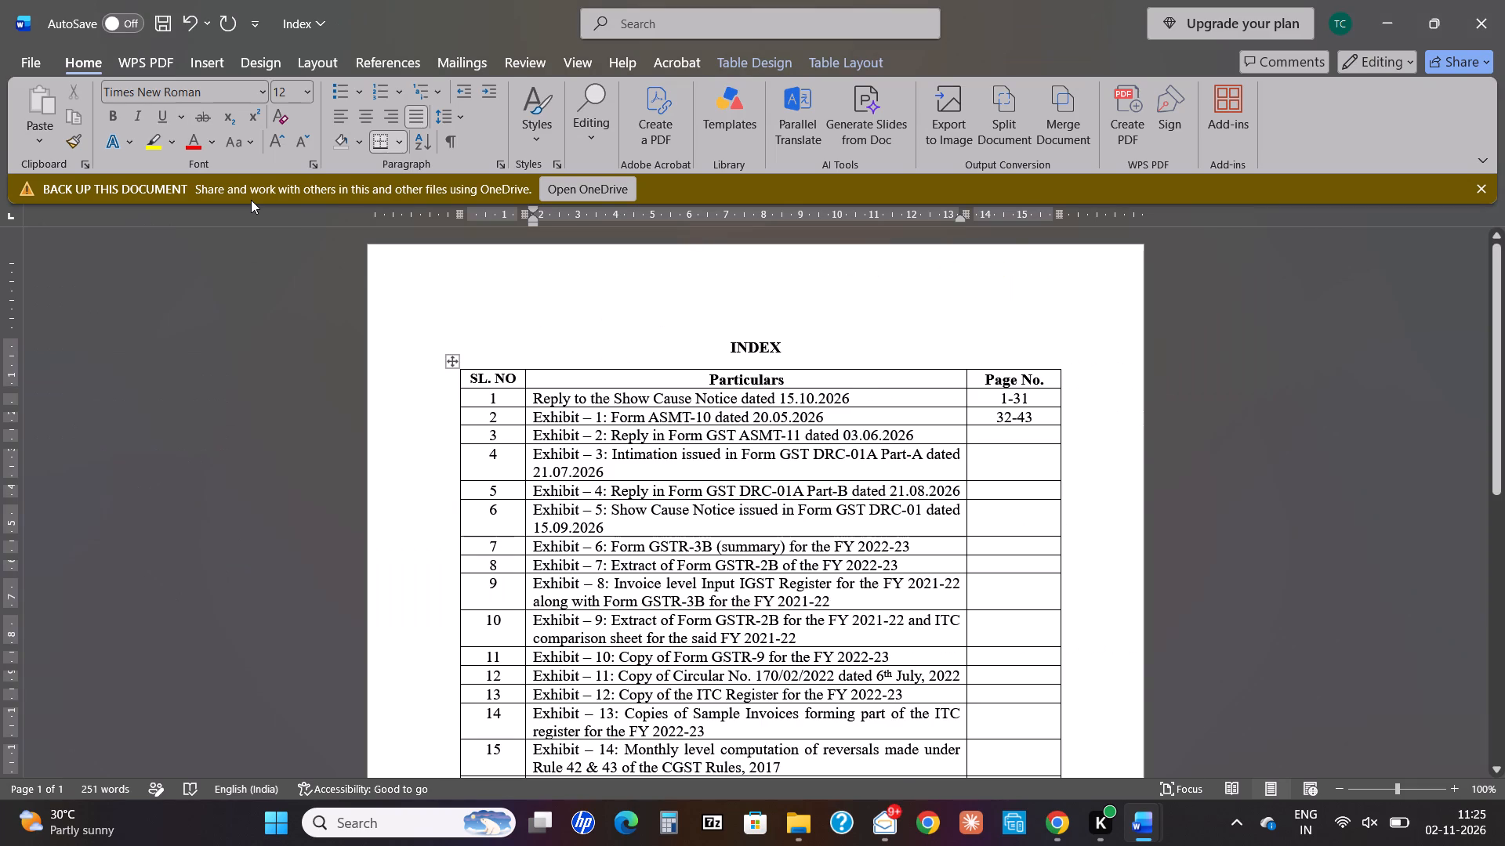
Find the Exhibit 9 citation in paragraph 7.6 and compare the documents it encloses with the Exhibit 9 Index entry.
key("alt+Tab")
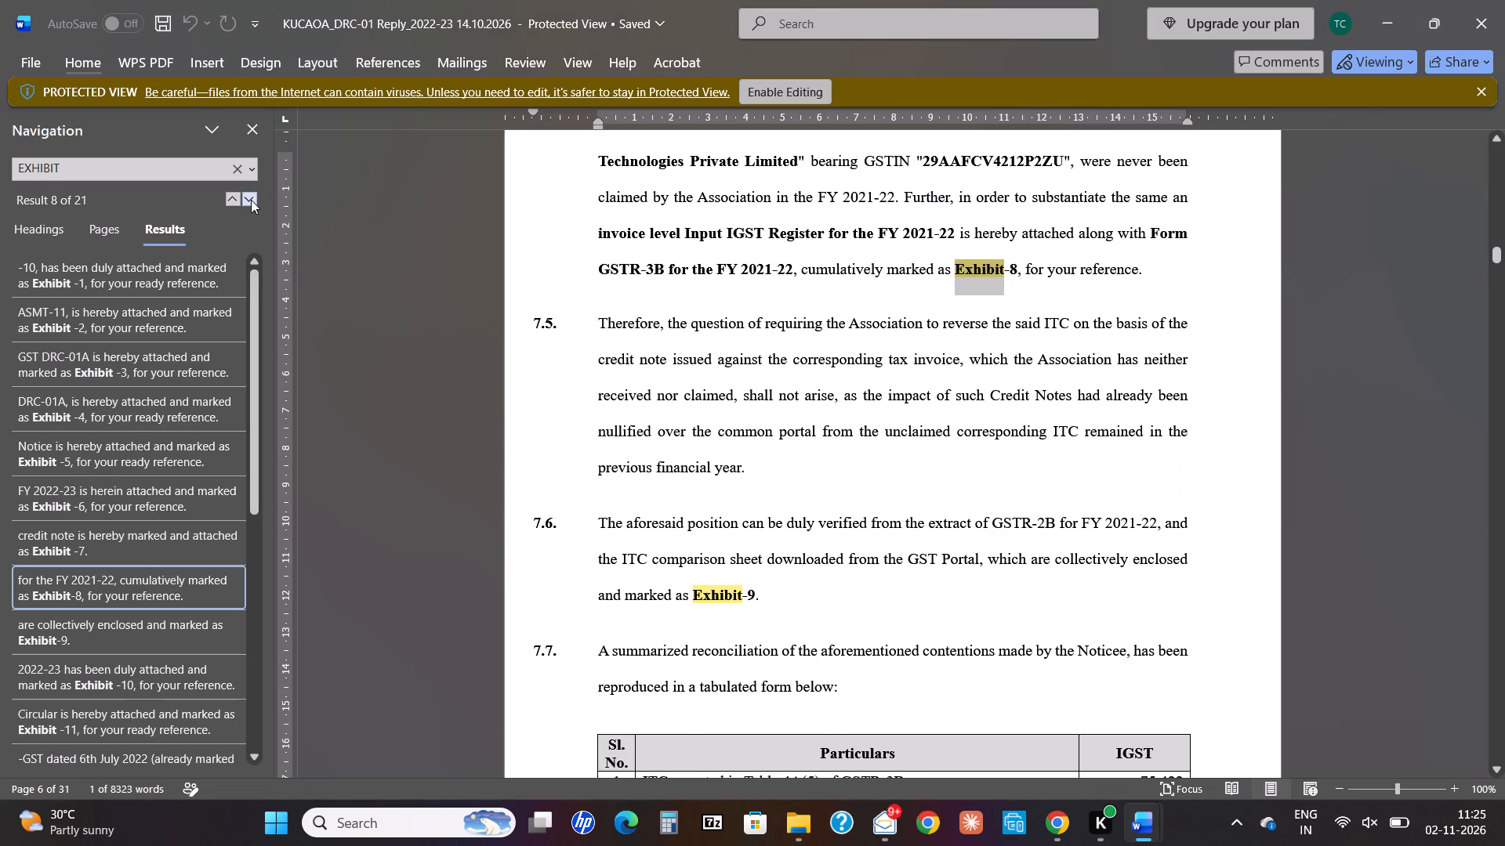
left_click(251, 200)
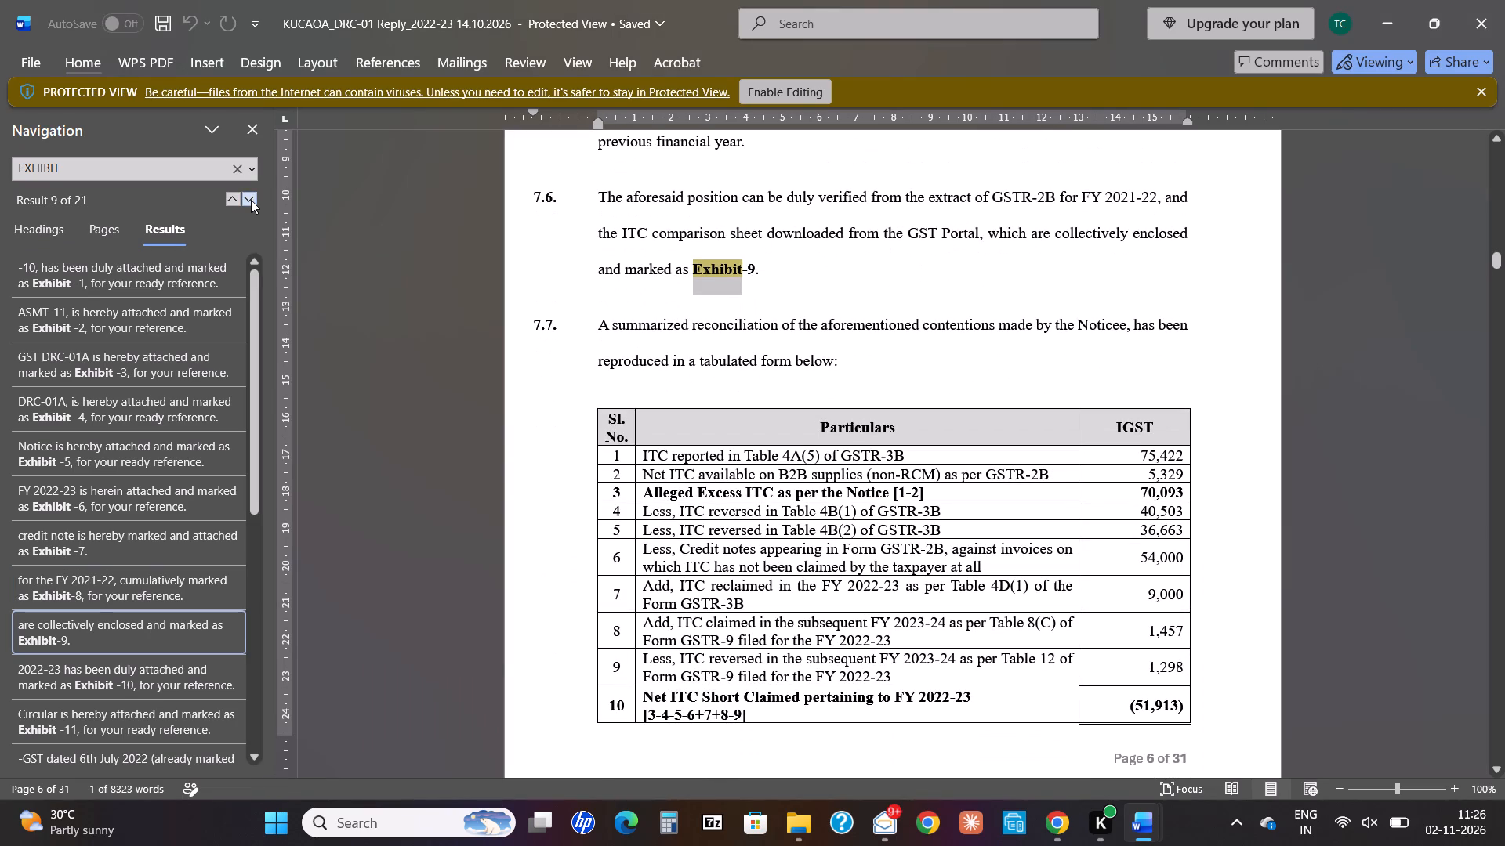
key("alt+Tab")
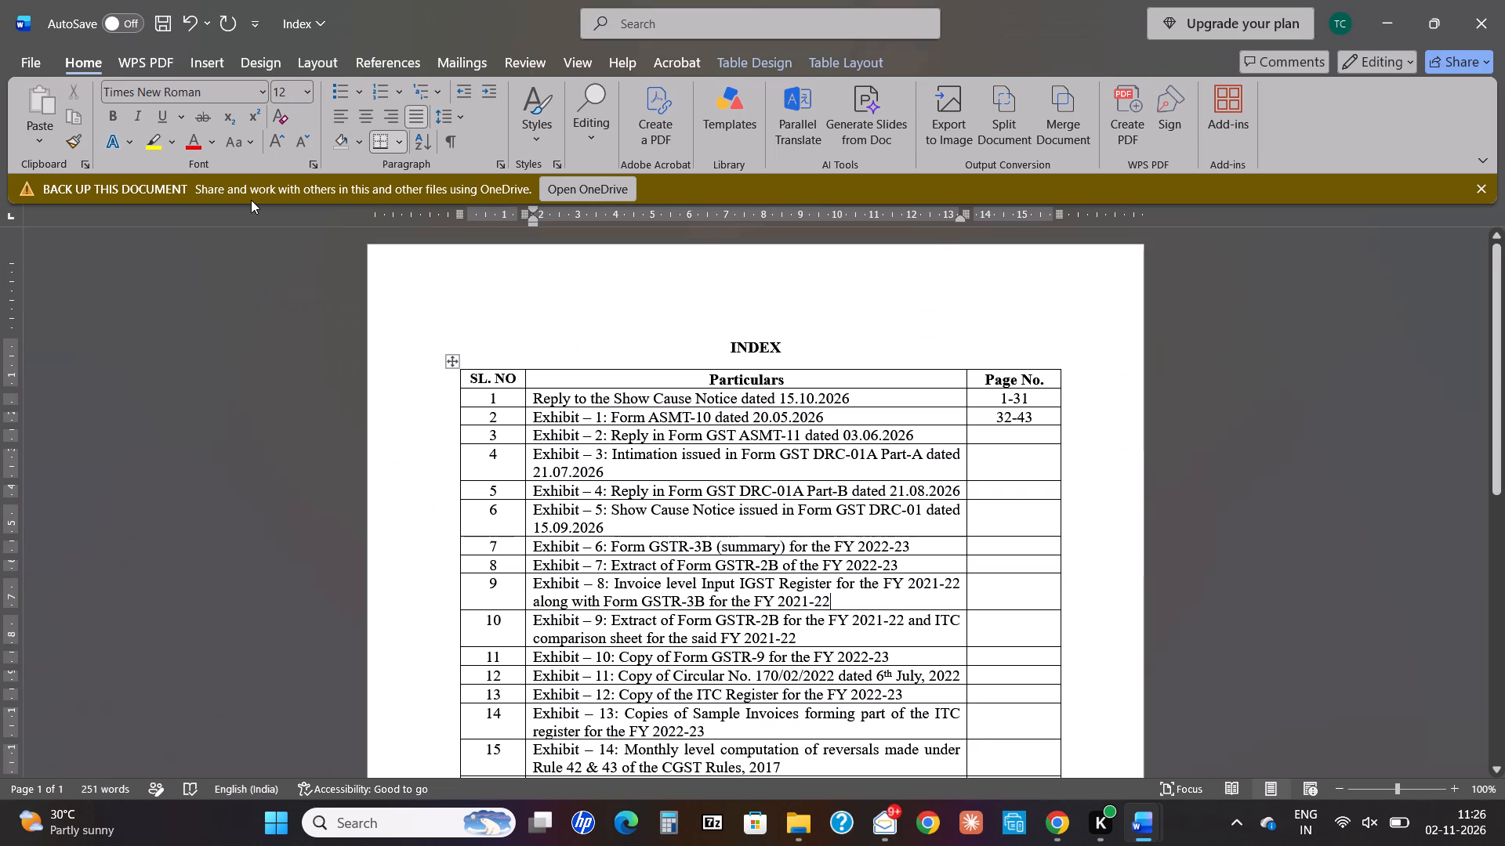
key("Down")
key("Left")
key("Down")
key("alt+Tab")
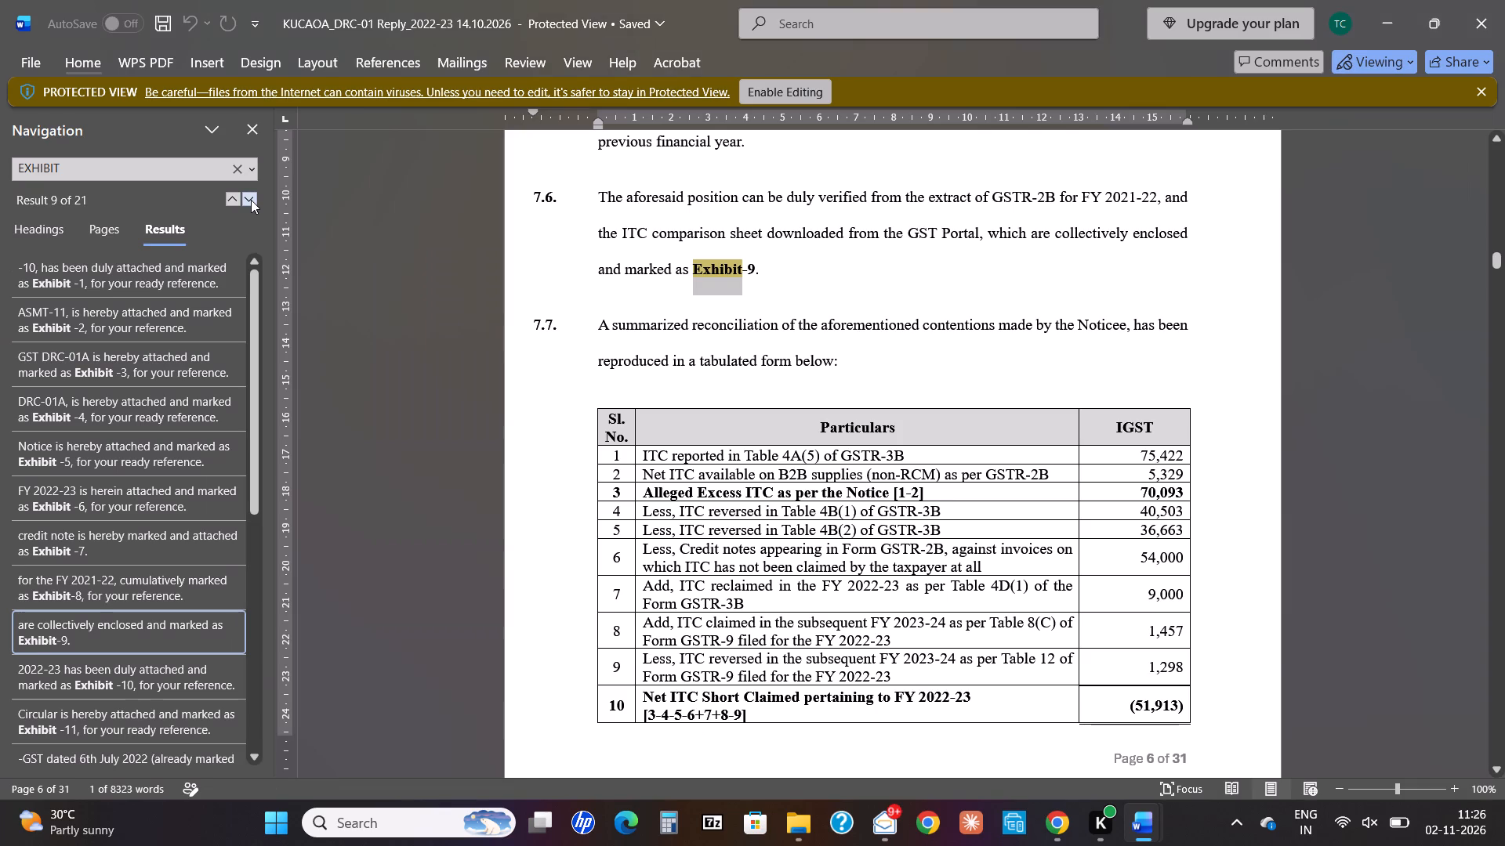
key("alt+Tab")
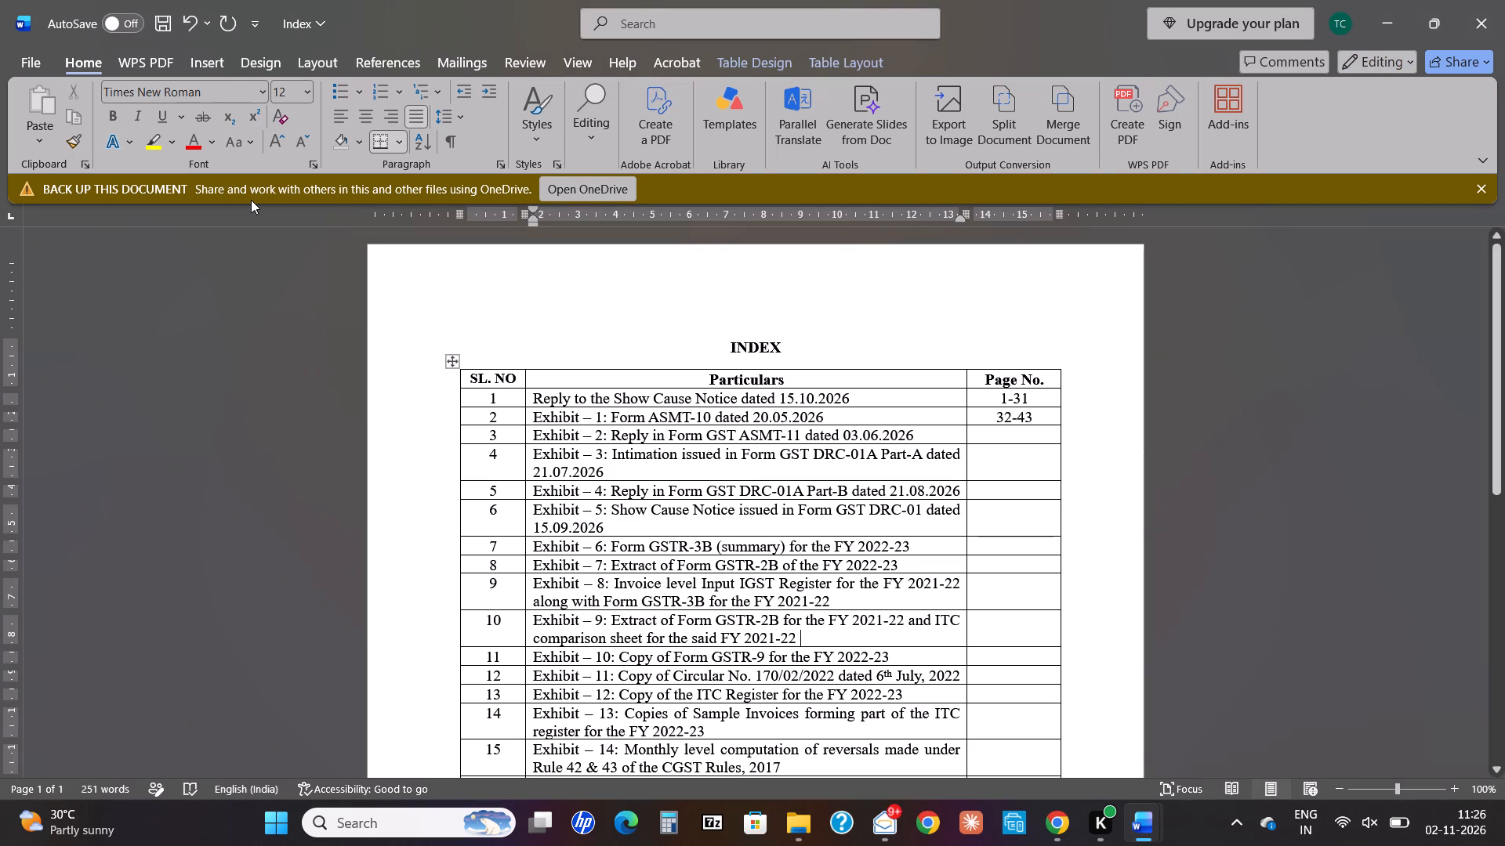
key("alt+Tab")
key("alt+Tab")
key("alt+Tab")
key("alt+Tab")
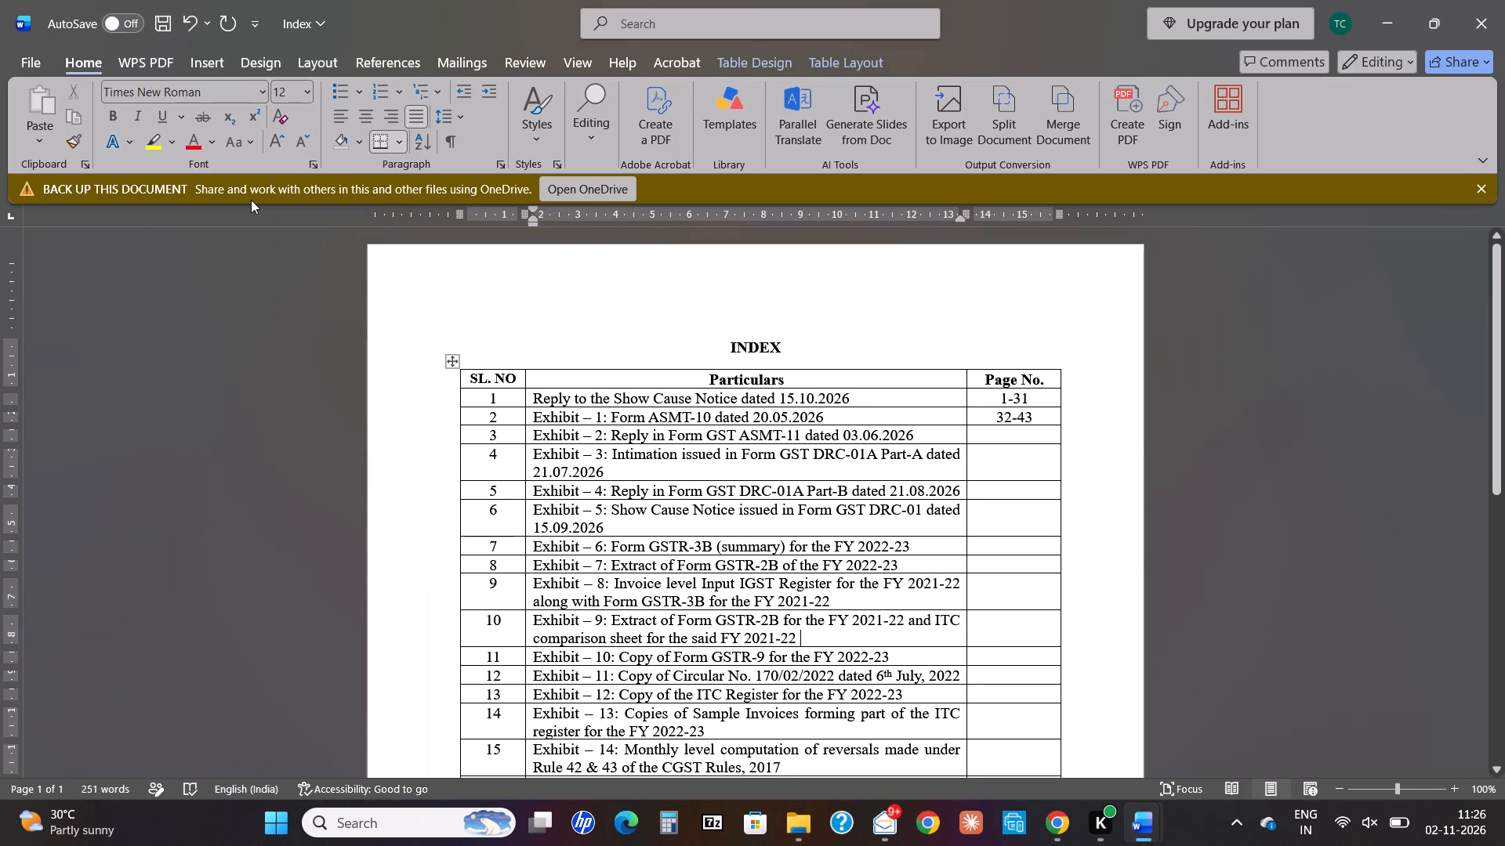
Find the Exhibit 10 citation in the reply and compare its form and financial year with the Exhibit 10 Index entry.
key("Down")
key("alt+Tab")
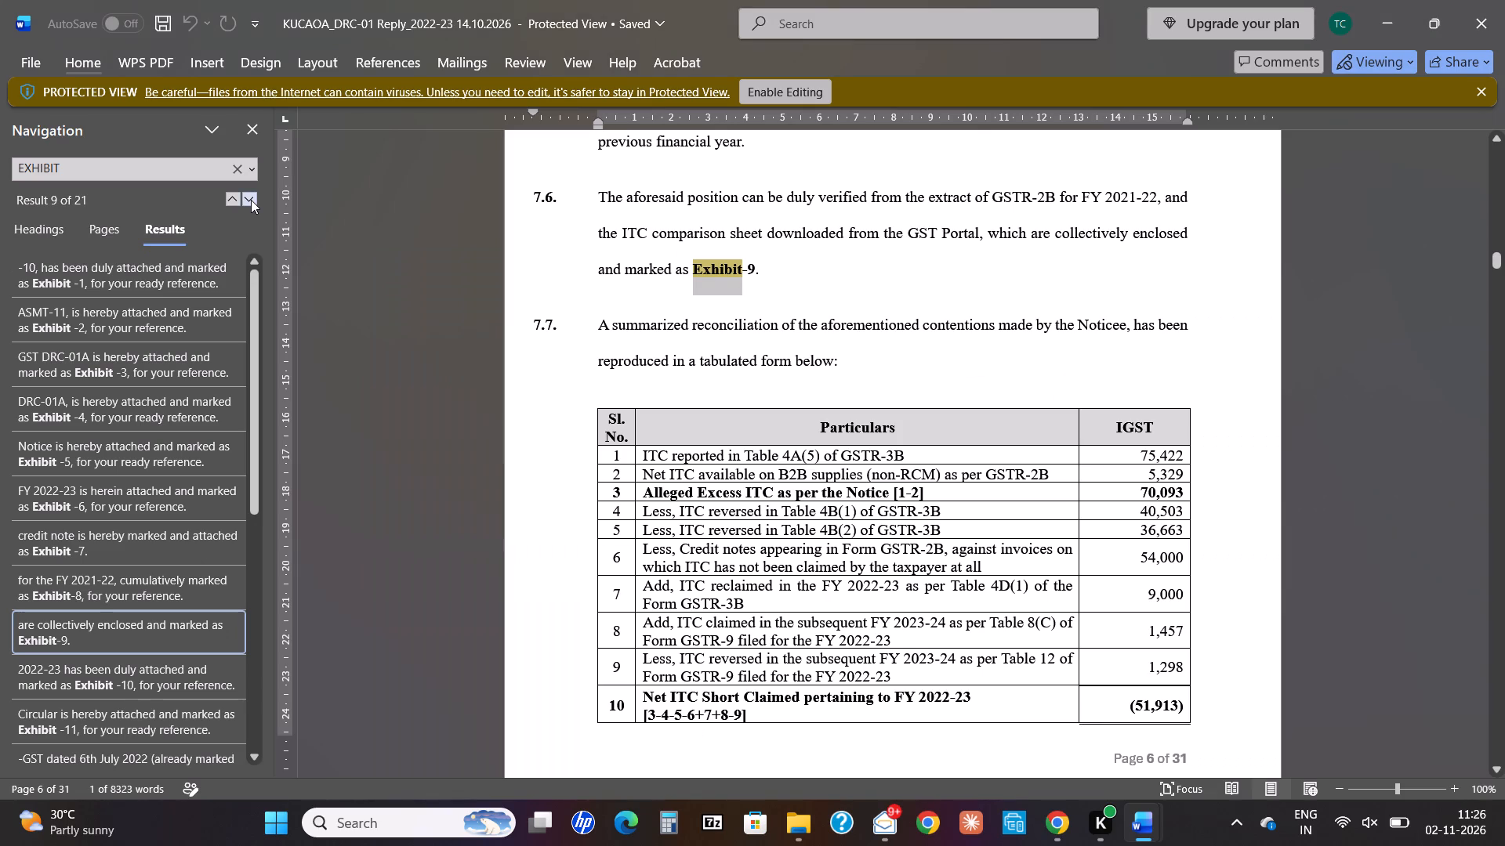
key("Down")
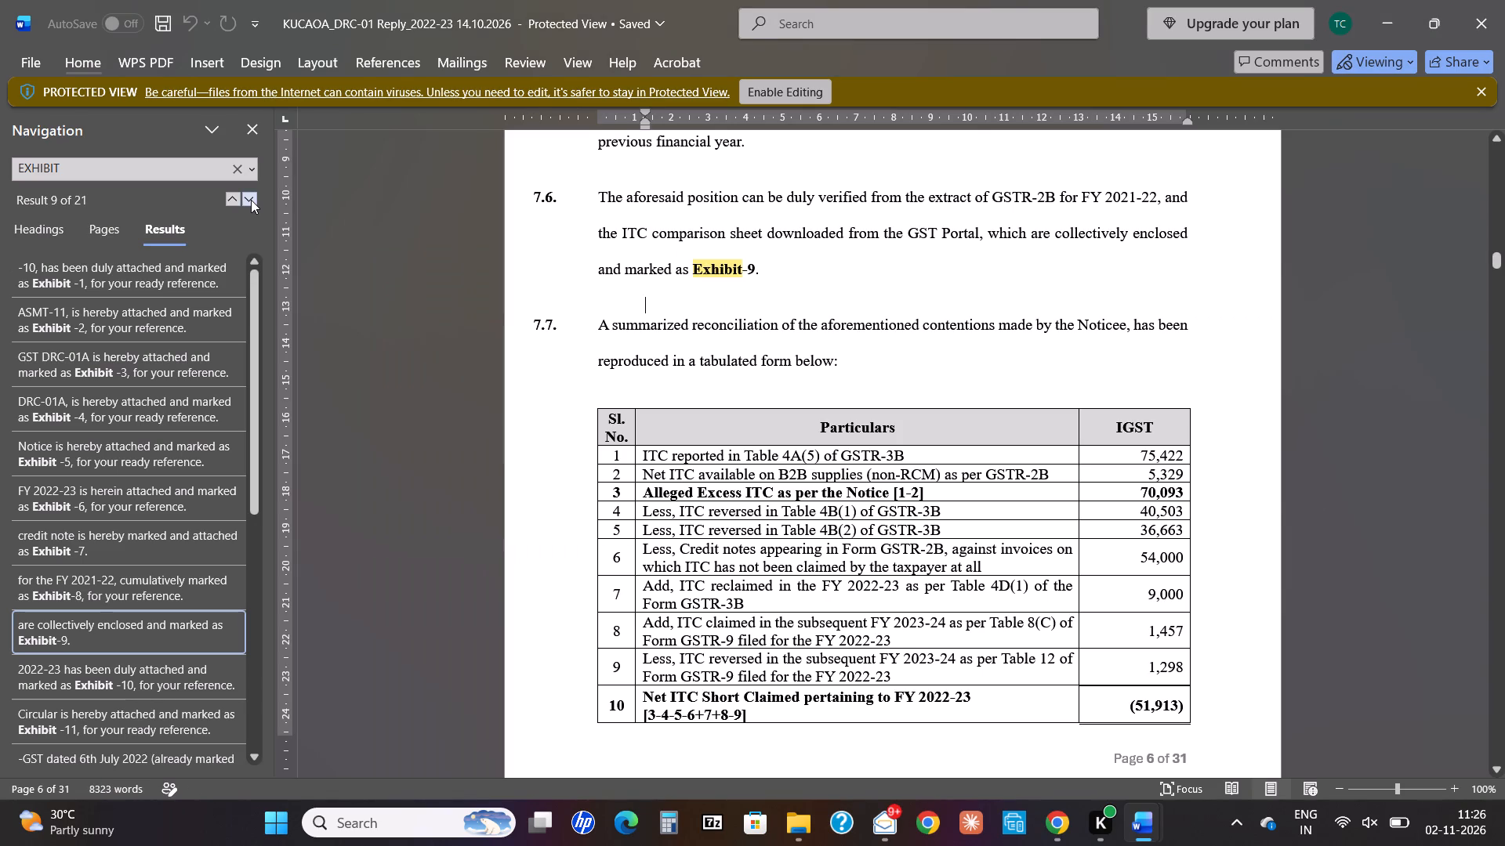
key("Down")
key("alt+Tab")
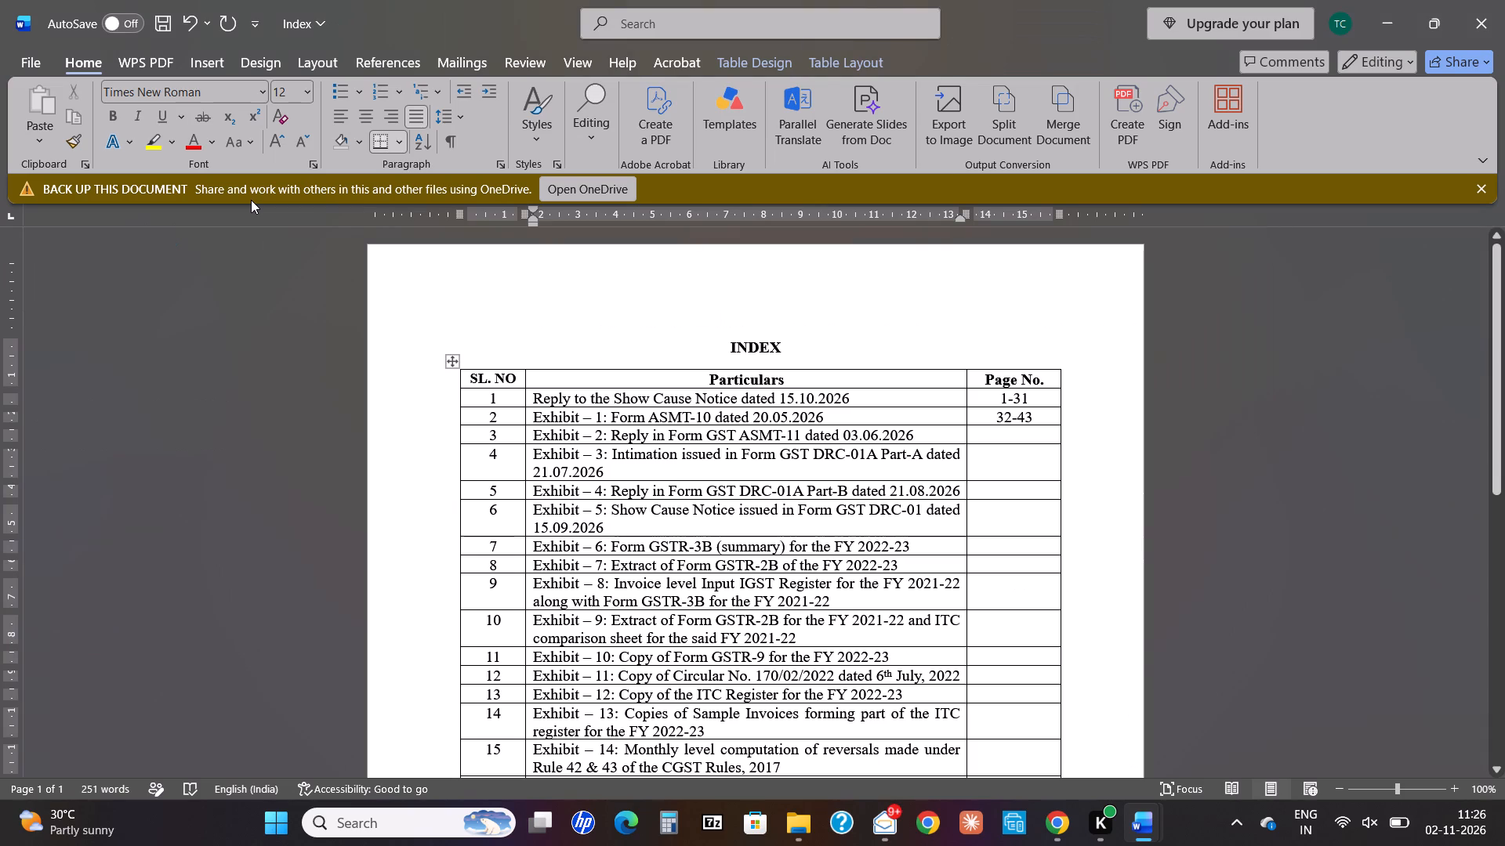
key("alt+Tab")
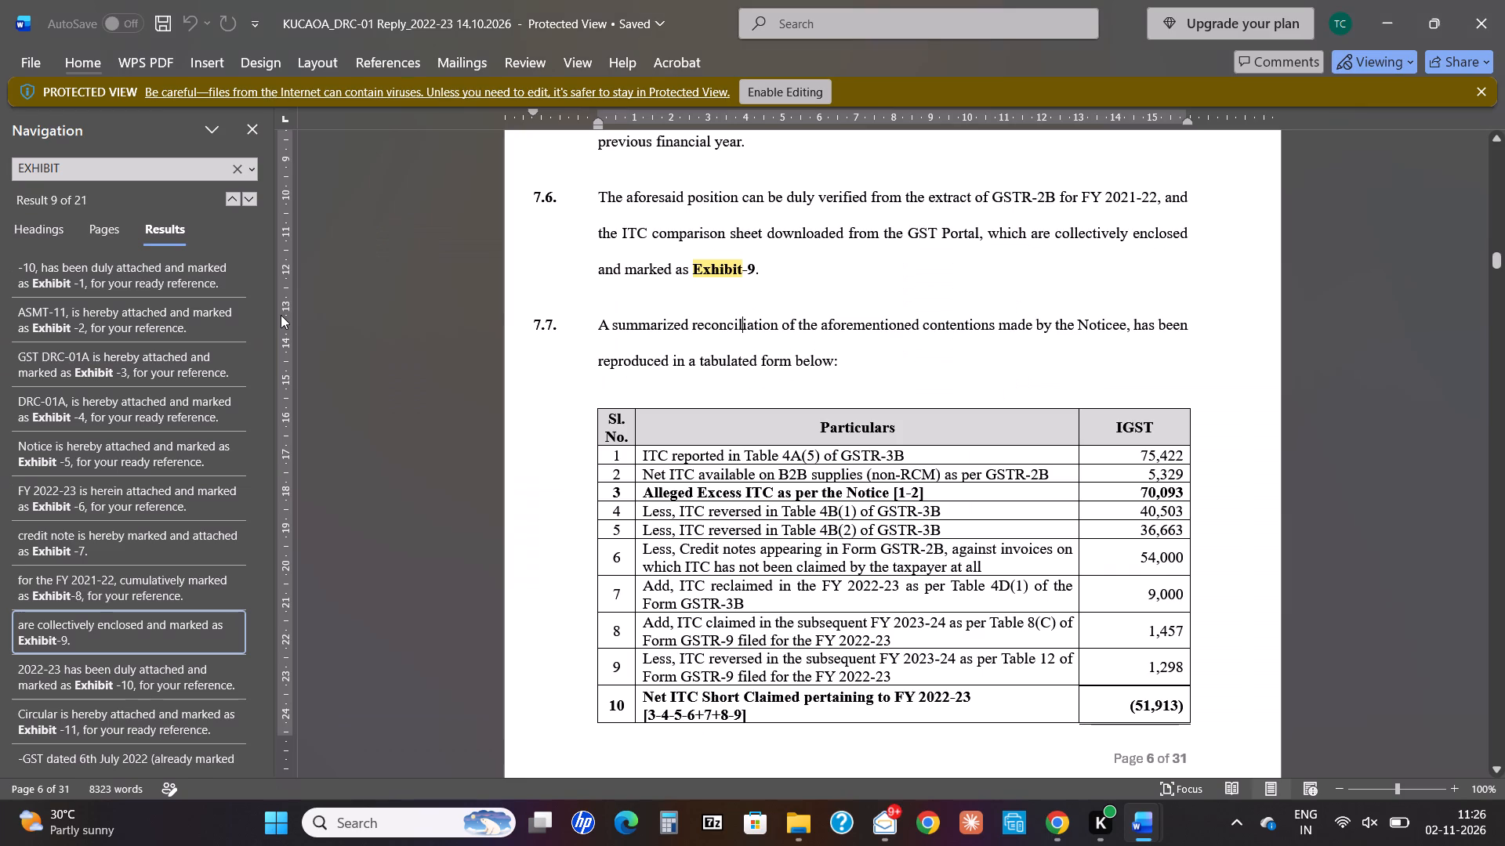
left_click(252, 208)
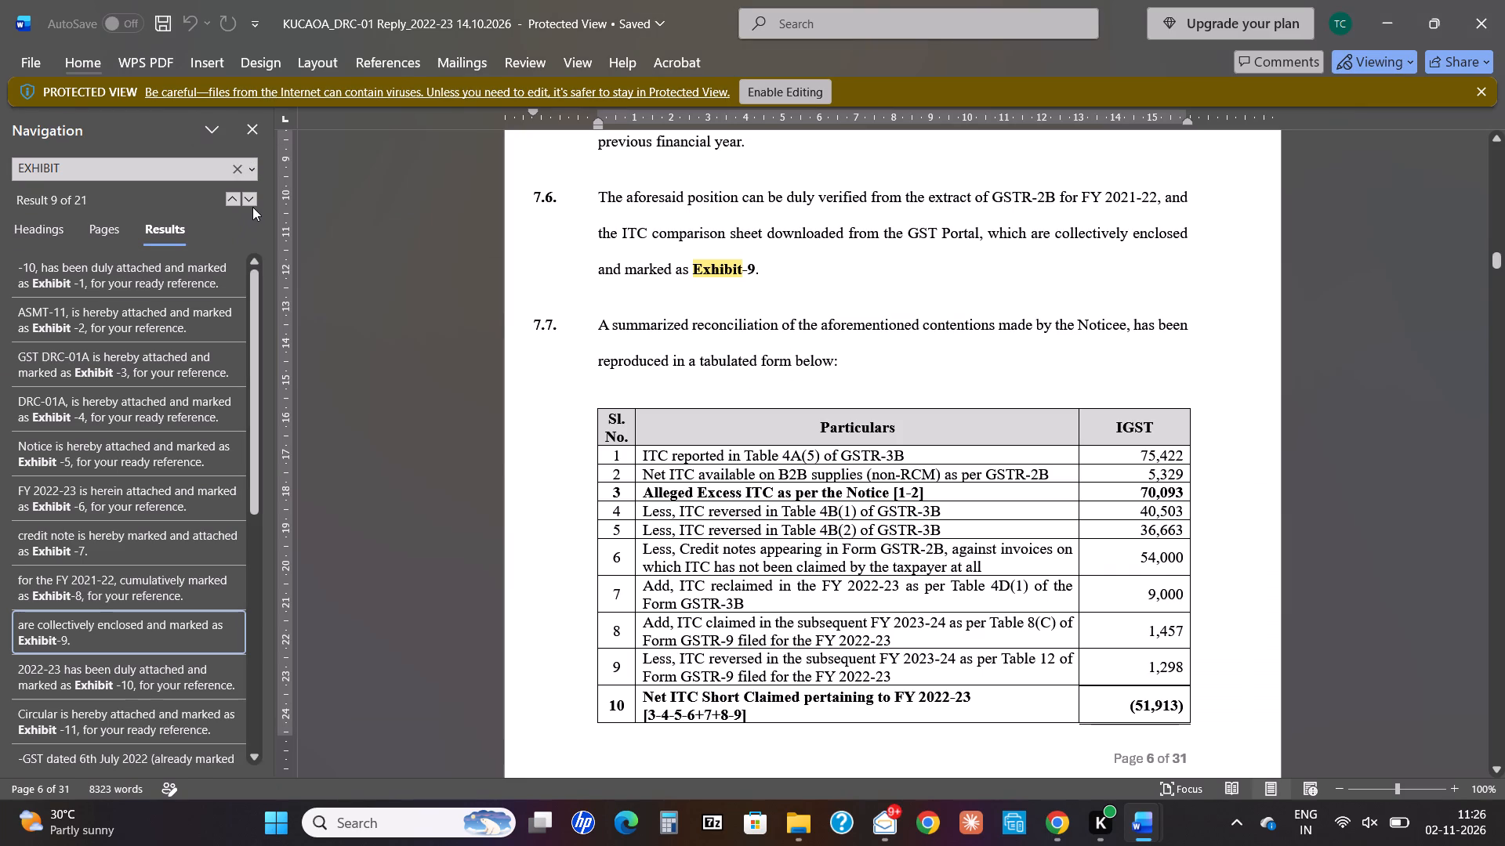
left_click_drag(252, 207, 256, 197)
left_click(256, 197)
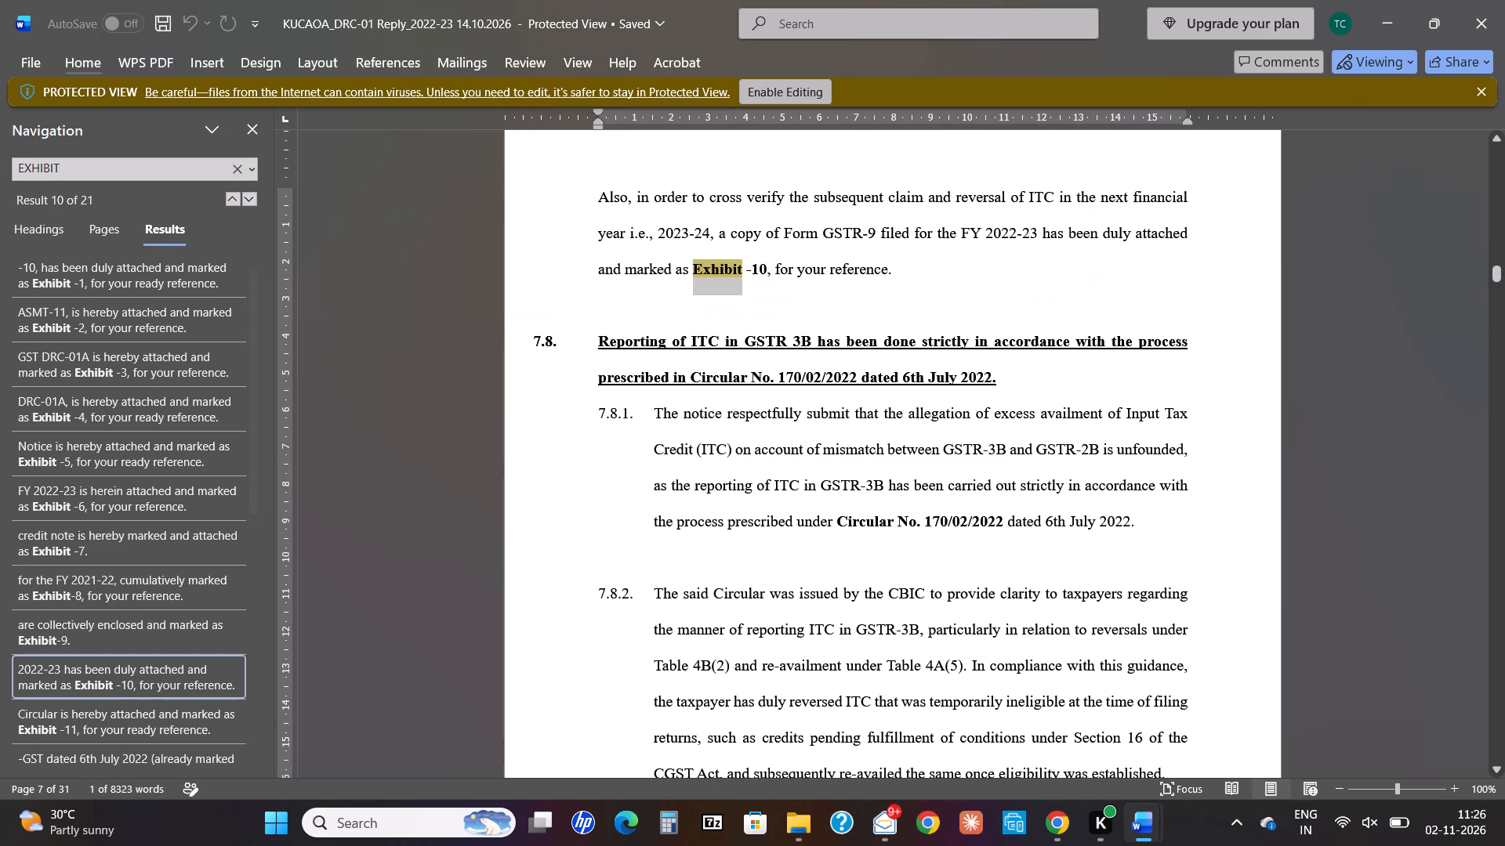
scroll(499, 291, "up", 1)
key("alt+Tab")
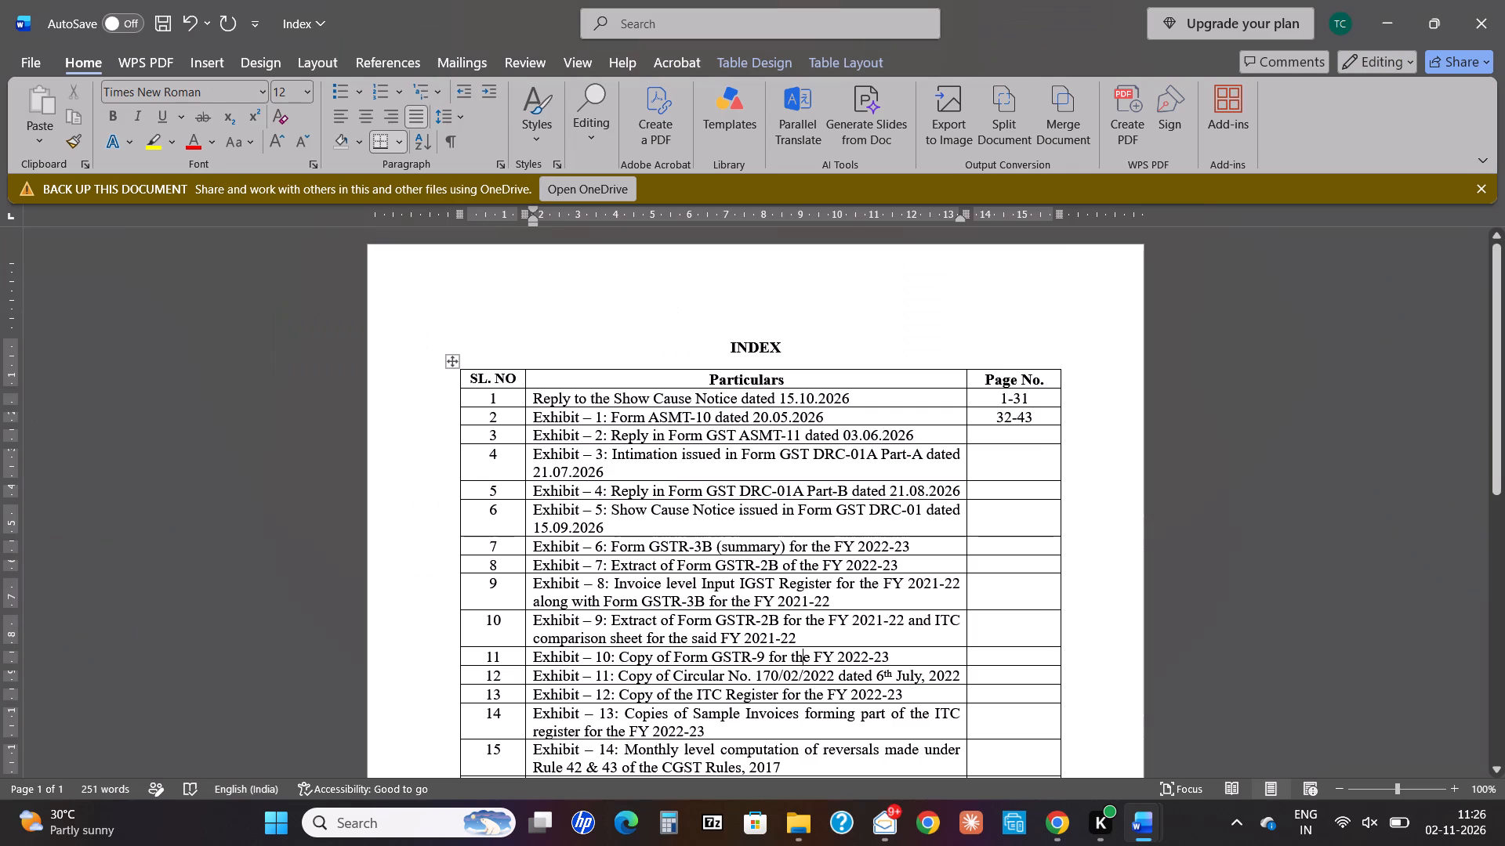
key("Down")
key("Up")
key("alt+Tab")
key("alt+Tab")
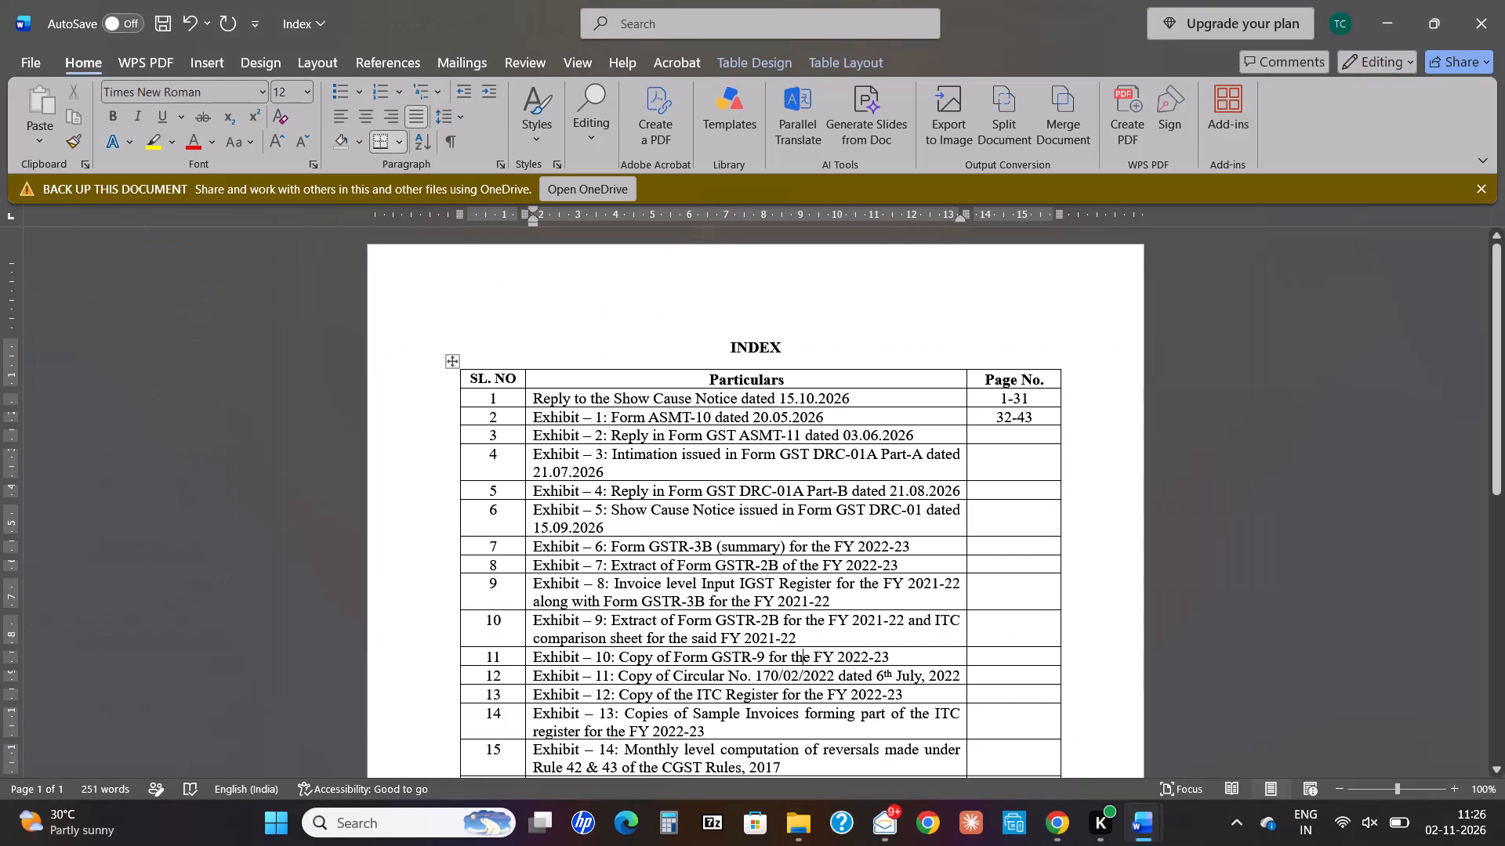
Find the Exhibit 11 citation in the reply and compare its circular number and date with the Exhibit 11 Index entry.
key("Down")
key("alt+Tab")
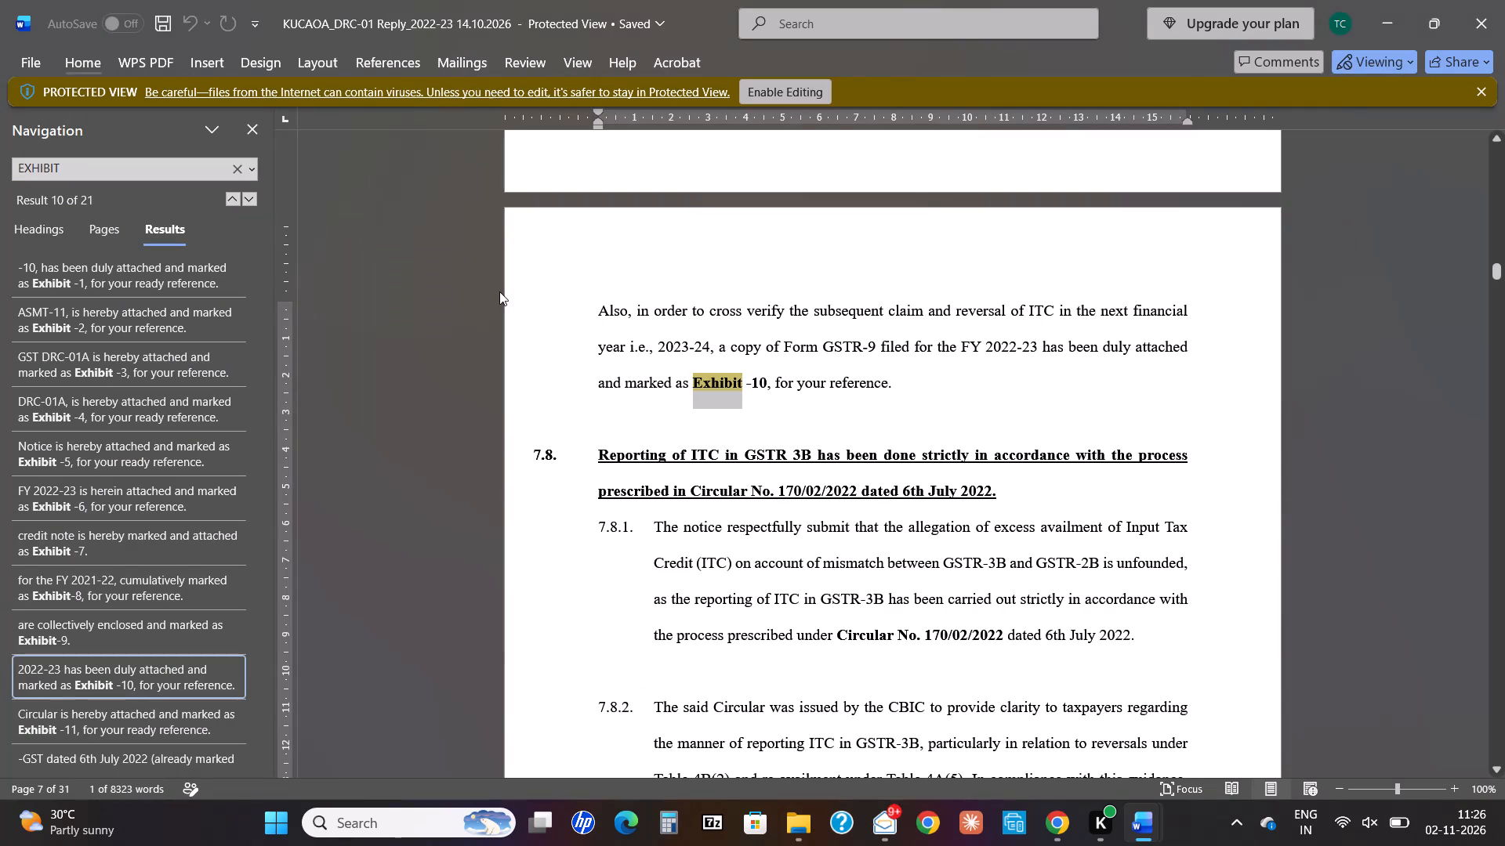
left_click_drag(499, 291, 285, 226)
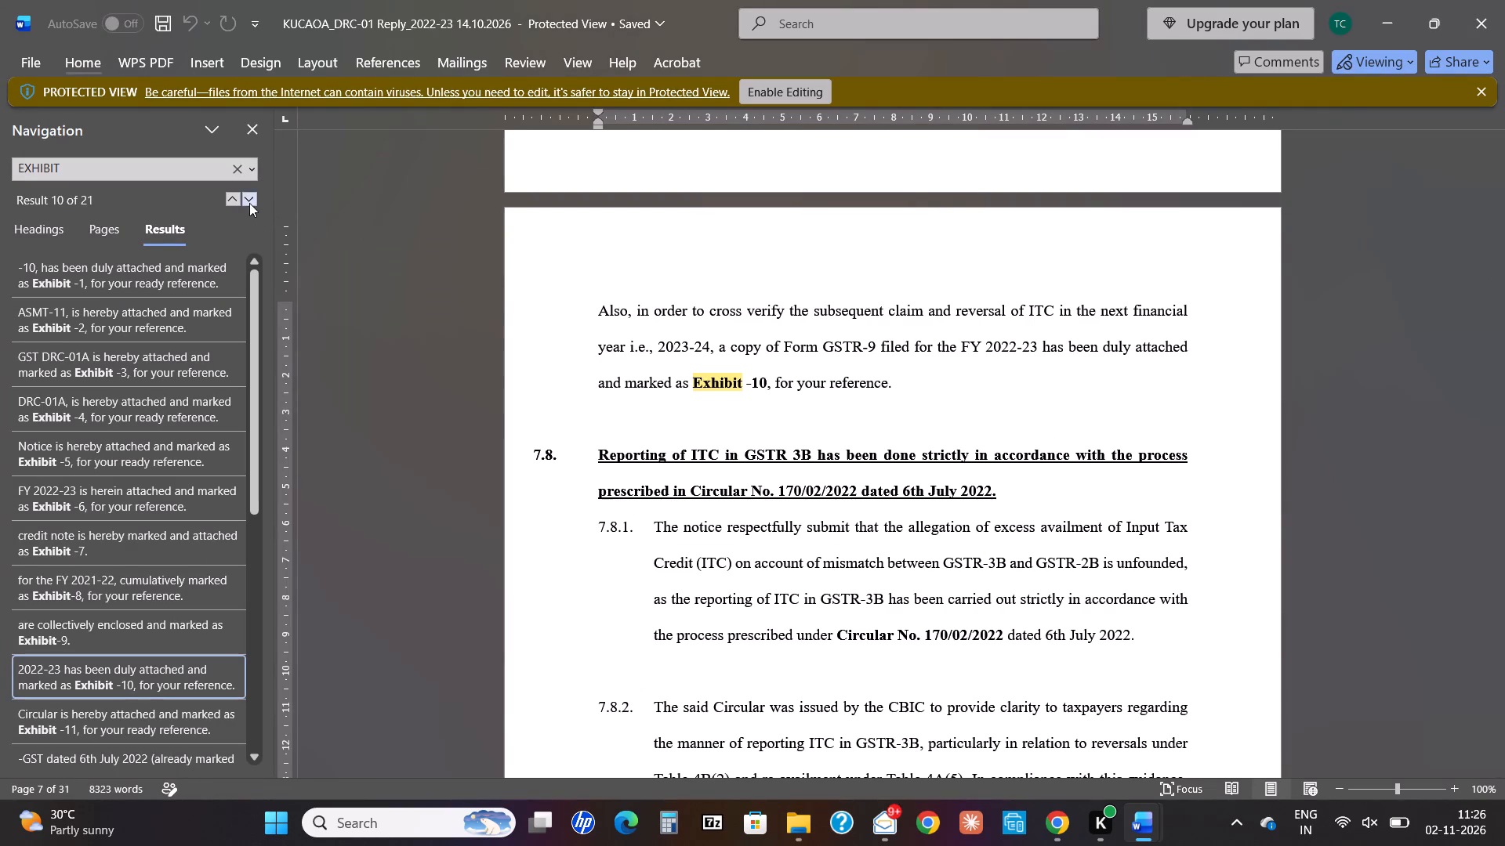
left_click(242, 197)
left_click(242, 197)
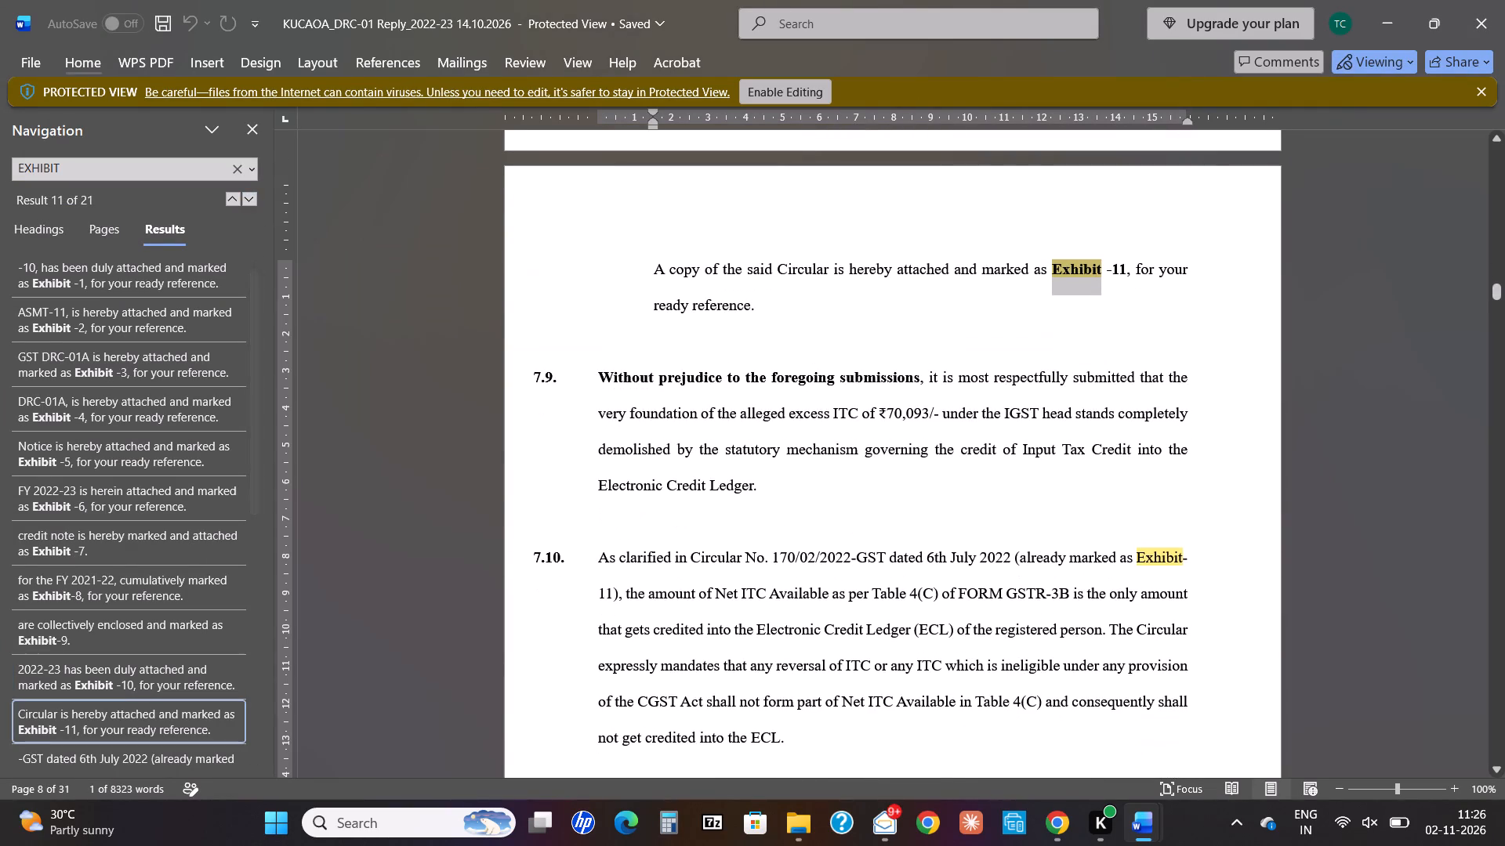
key("alt+Tab")
key("Down")
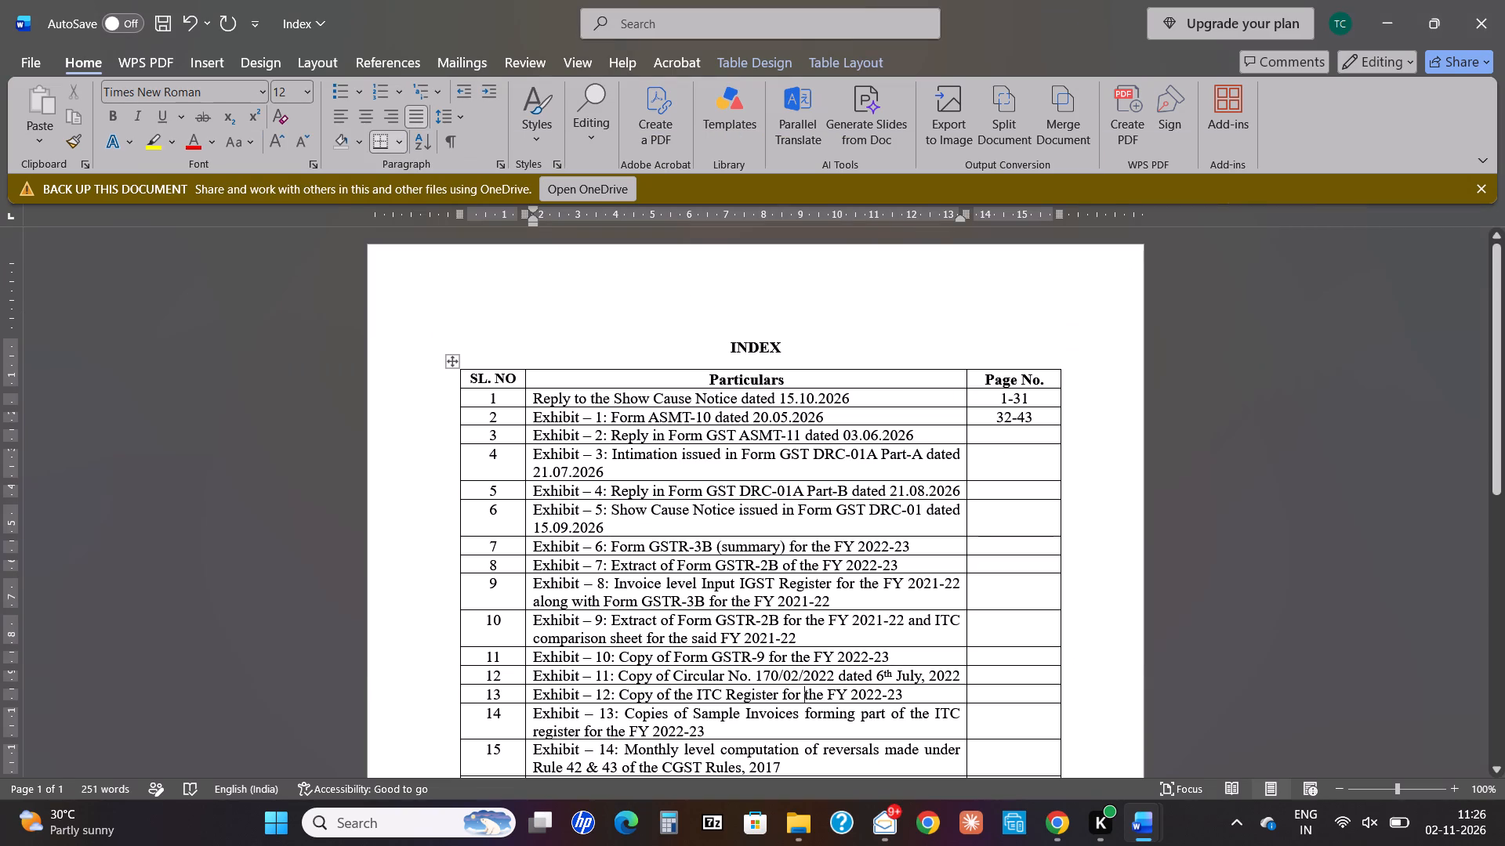
Change "for" to "of" before "the FY 2022-23" in the Exhibit 10 Index entry.
key("Up")
key("alt+Tab")
key("alt+Tab")
key("Up")
key("Left")
key("ctrl+Left")
key("Left")
key("Left")
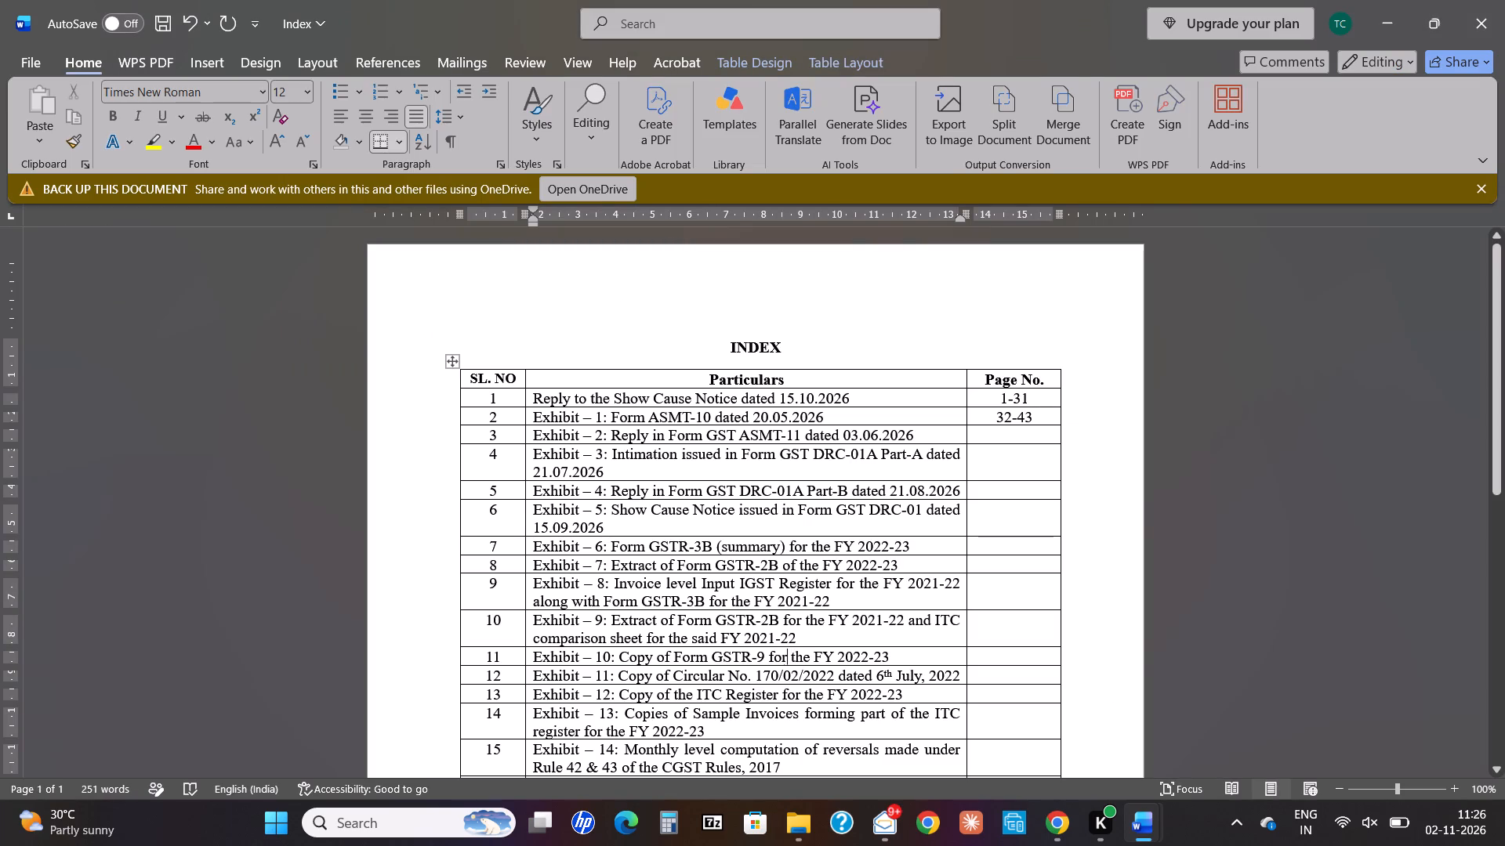
key("Right")
key("ctrl+shift+Left")
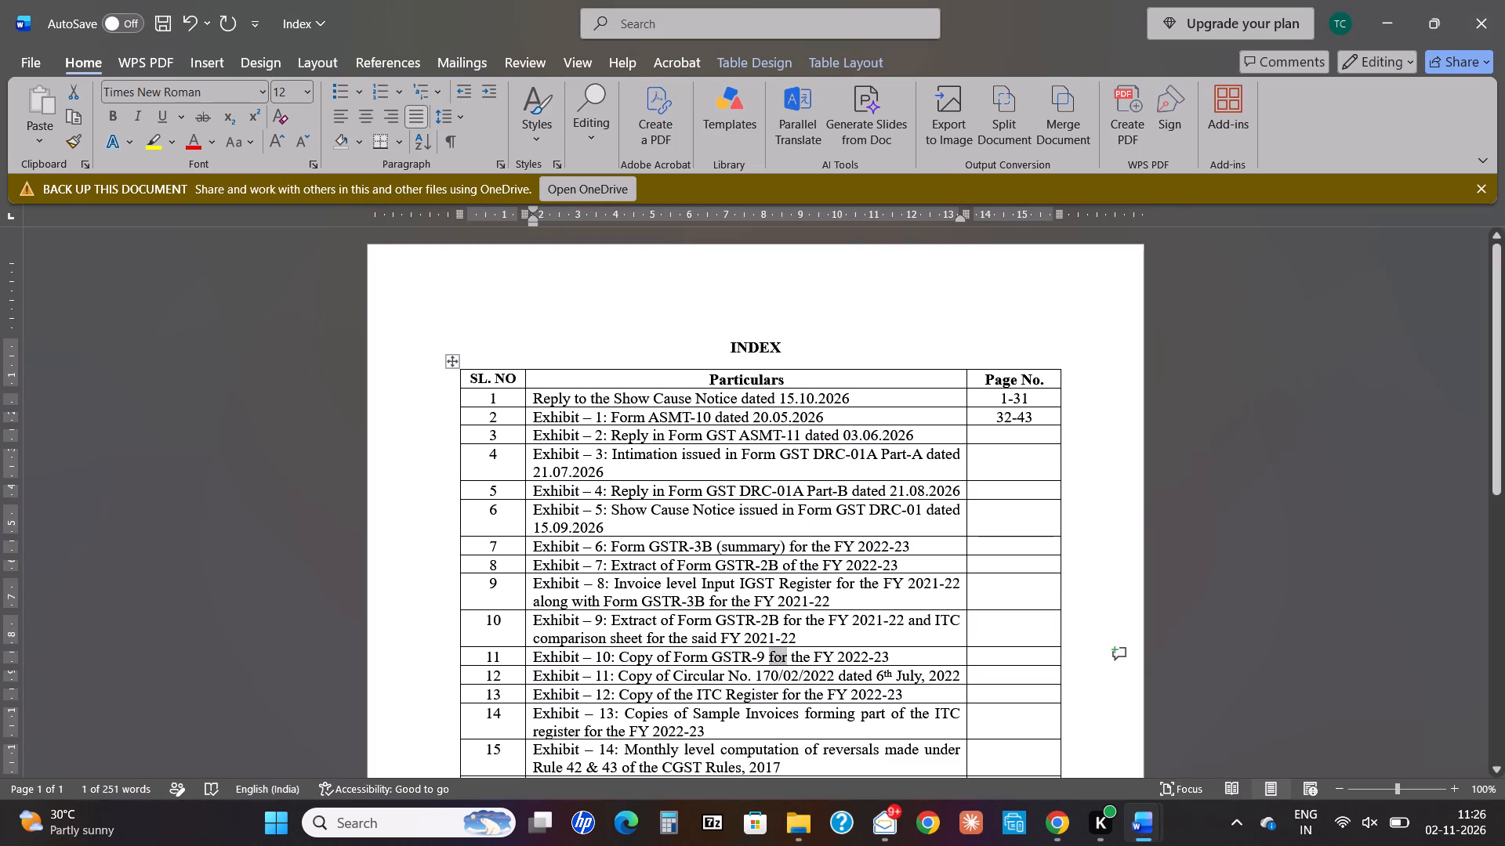
type("of")
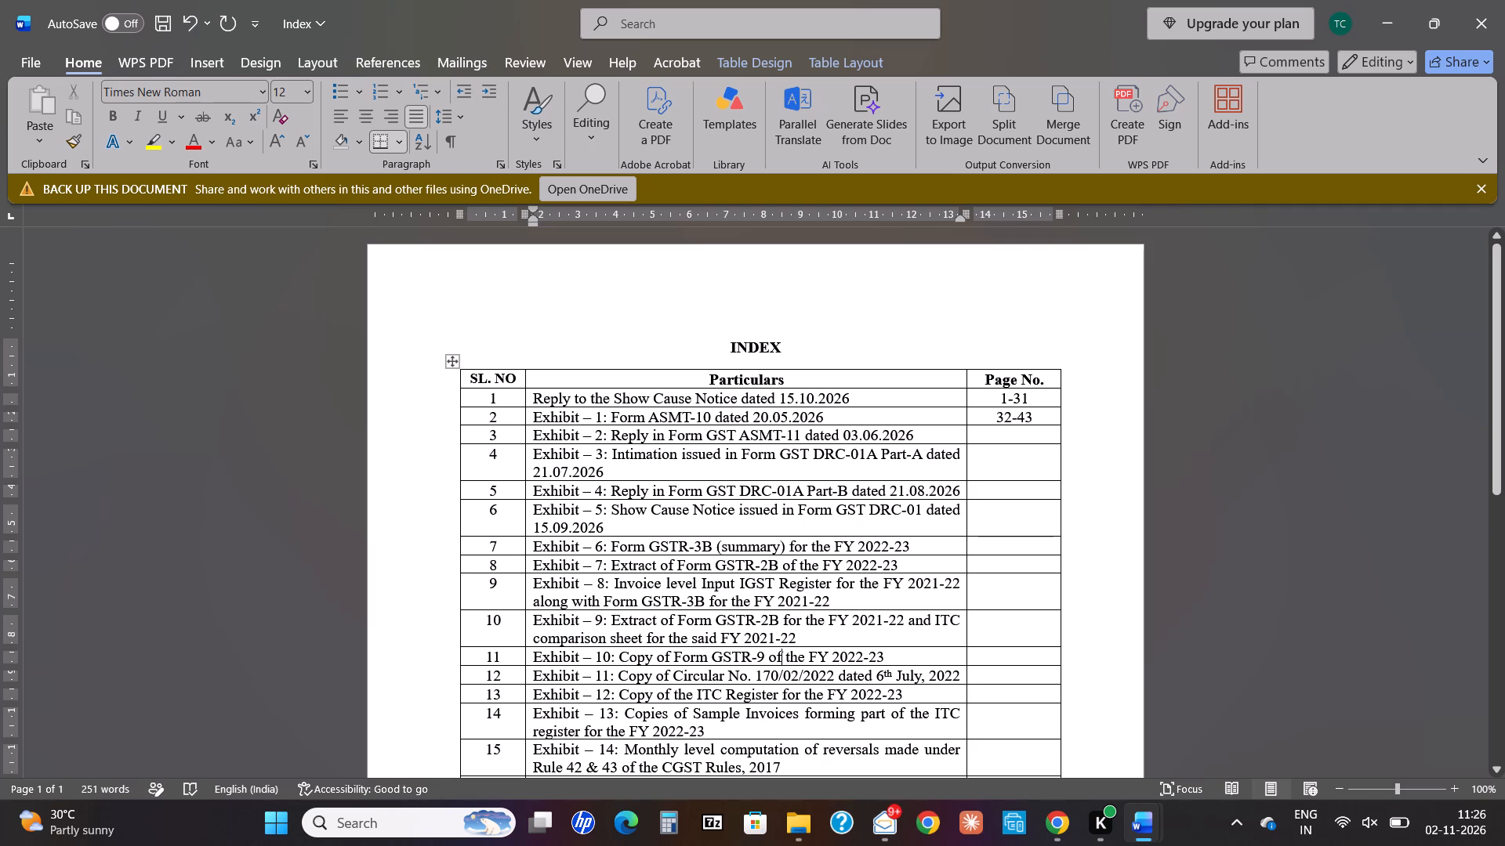
Change "for" to "of" before "the FY 2022-23" in the Exhibit 6 Index entry.
left_click_drag(806, 549, 789, 548)
left_click_drag(789, 548, 789, 548)
type("of")
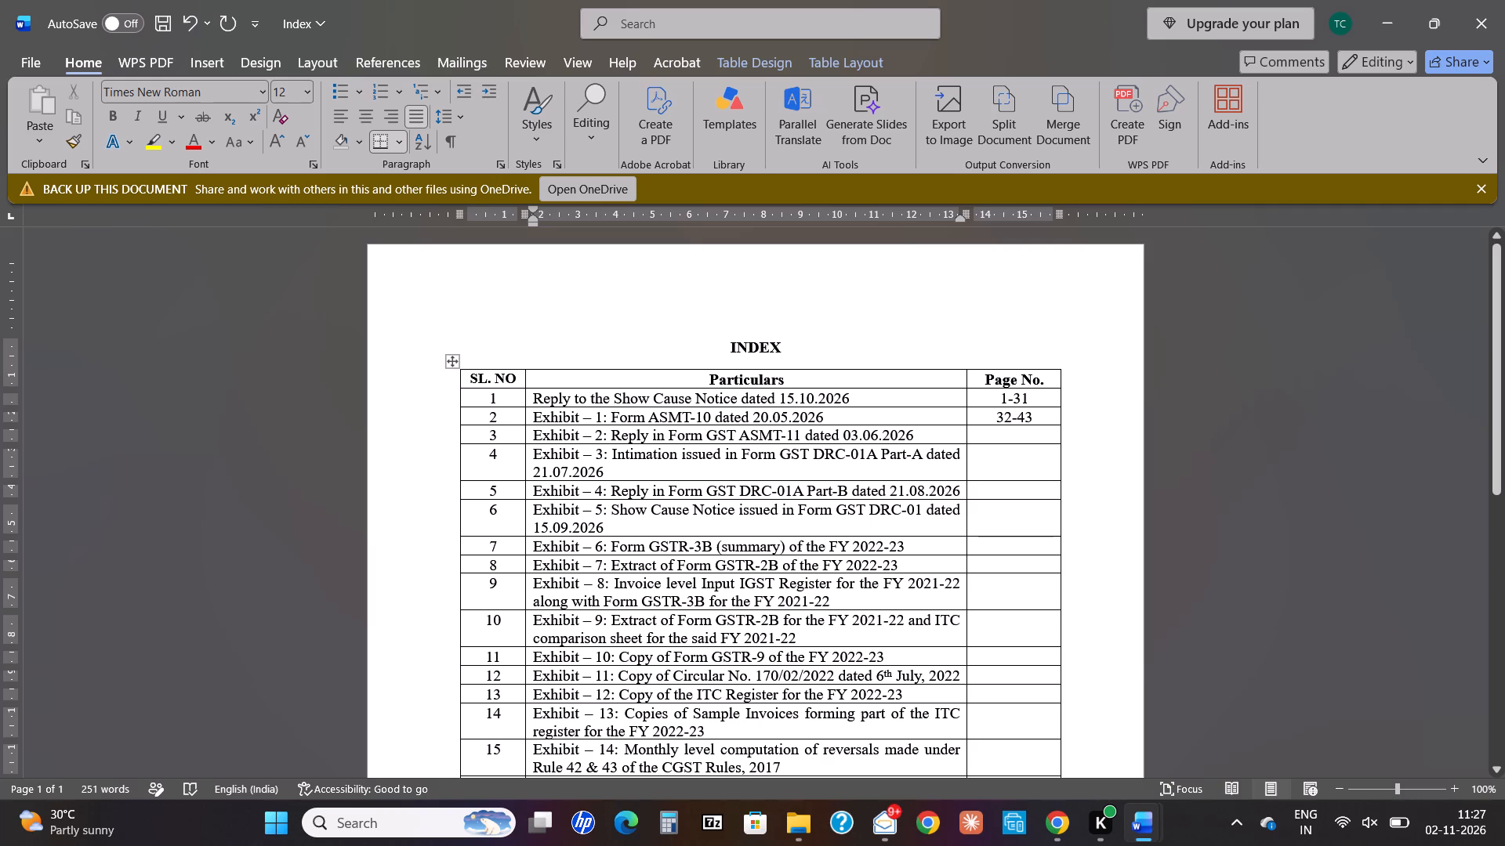
Change both occurrences of "for" to "of" before "the FY 2021-22" in the Exhibit 8 Index entry.
left_click_drag(855, 578, 835, 584)
type("of")
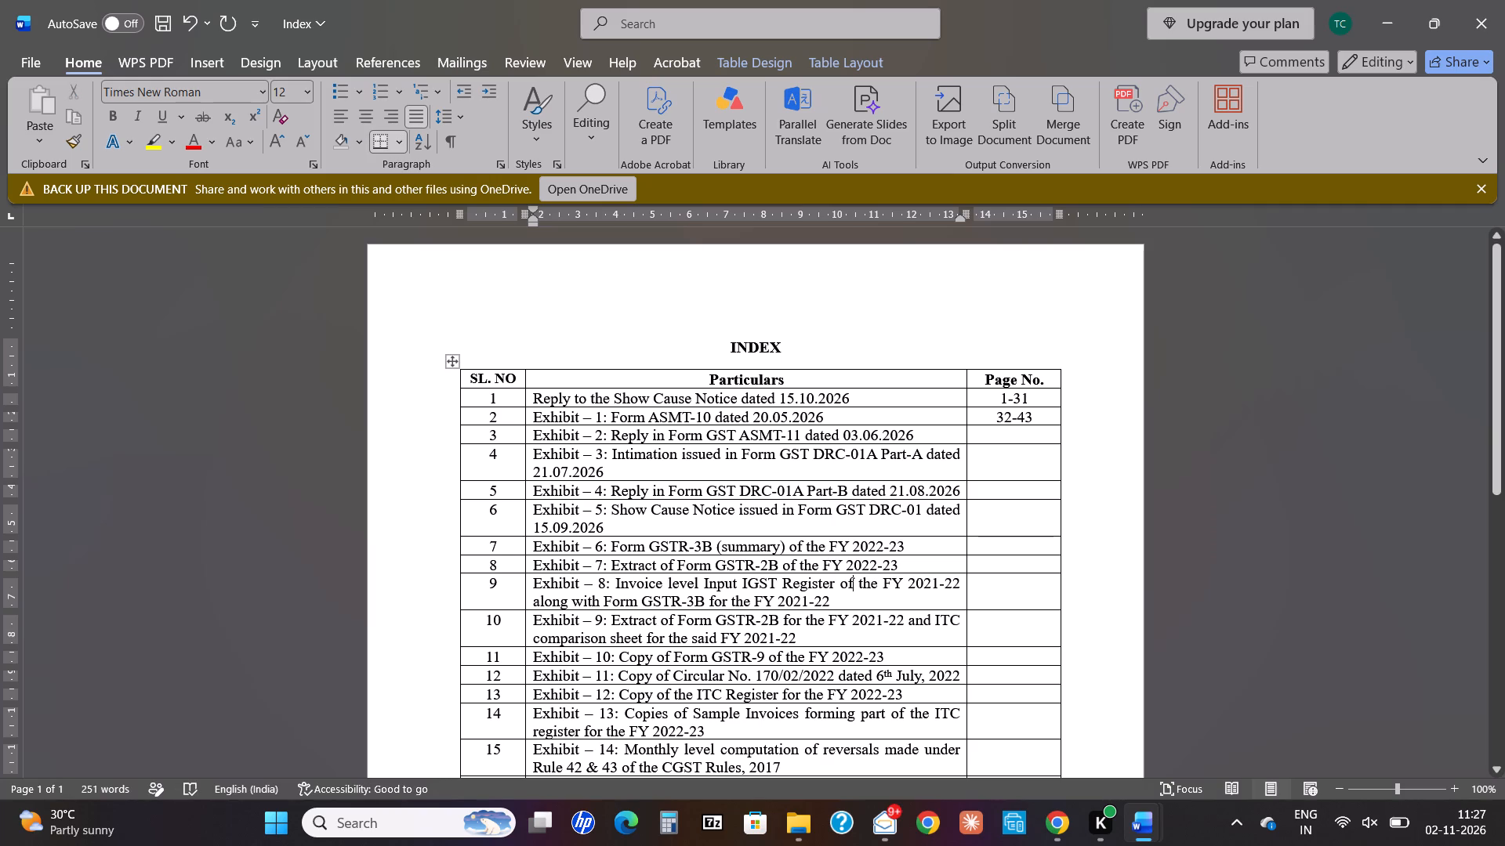
left_click_drag(727, 602, 709, 602)
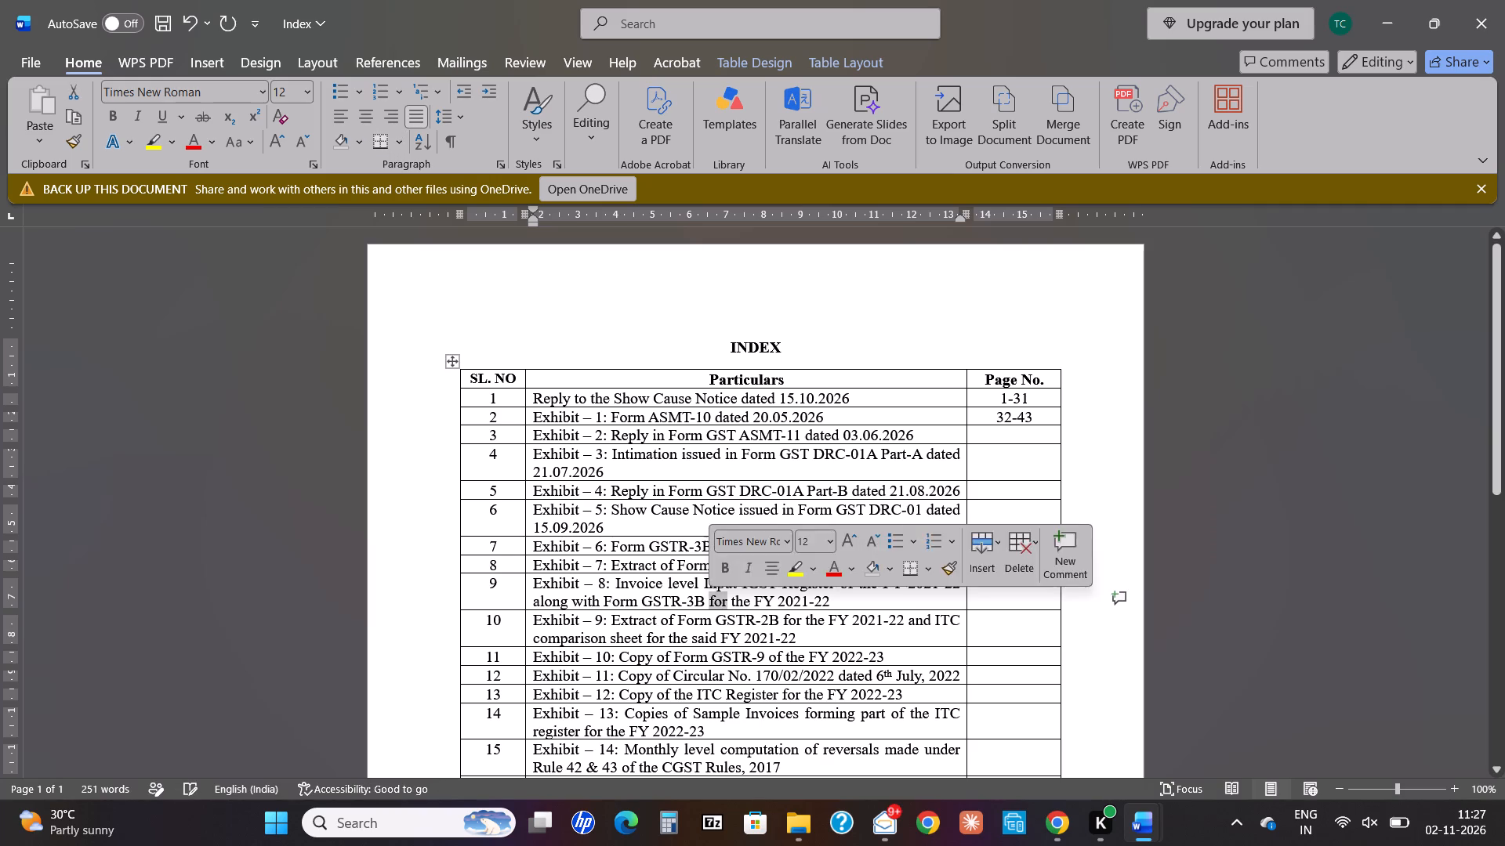
key("f")
key("BackSpace")
type("of")
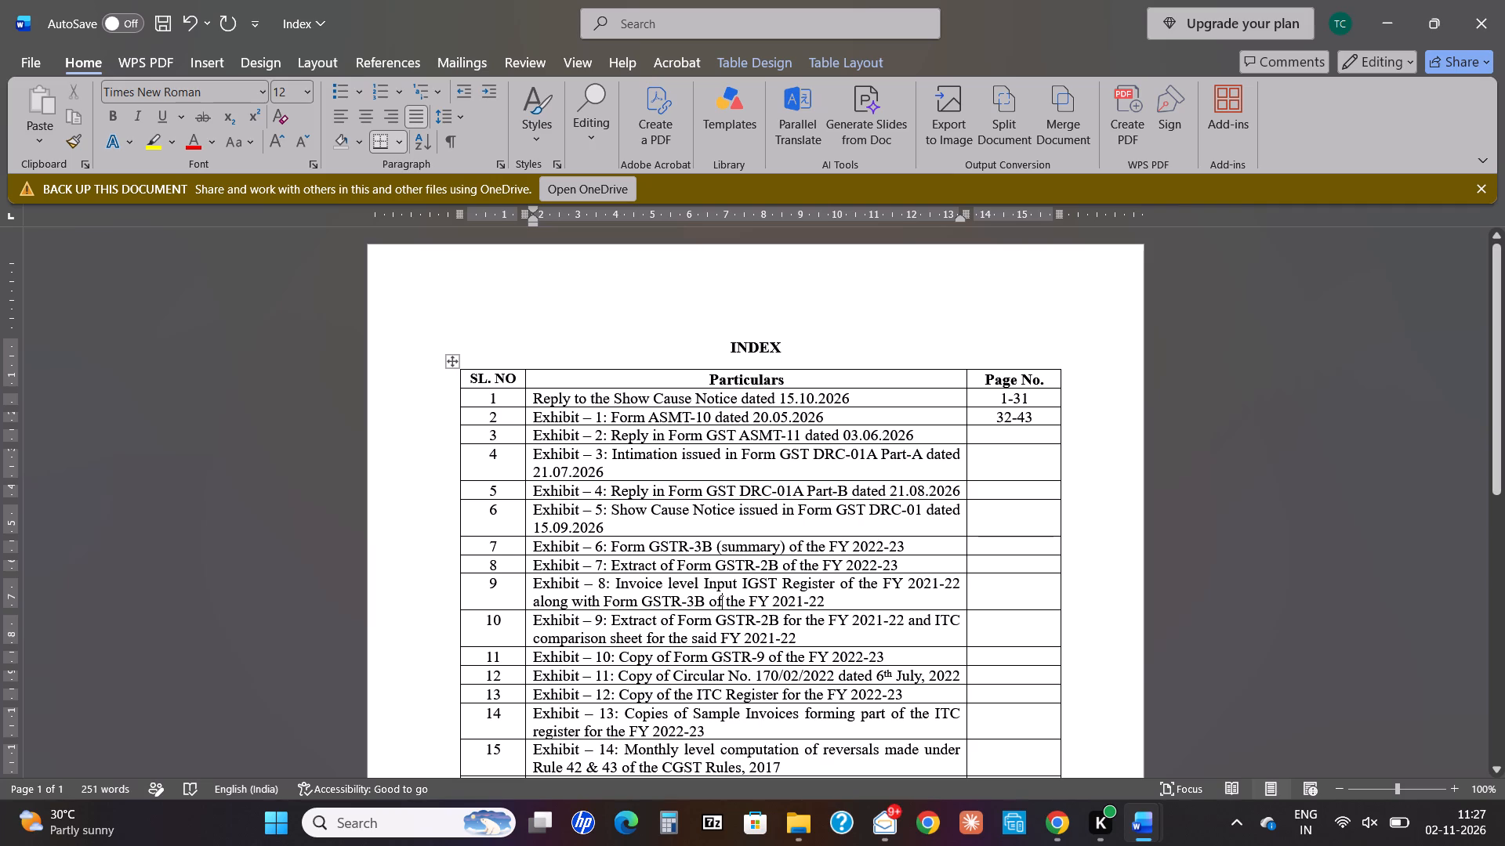
Change "for" to "of" before "the FY 2021-22" and before "the said FY 2021-22" in the Exhibit 9 Index entry.
left_click_drag(801, 624, 782, 623)
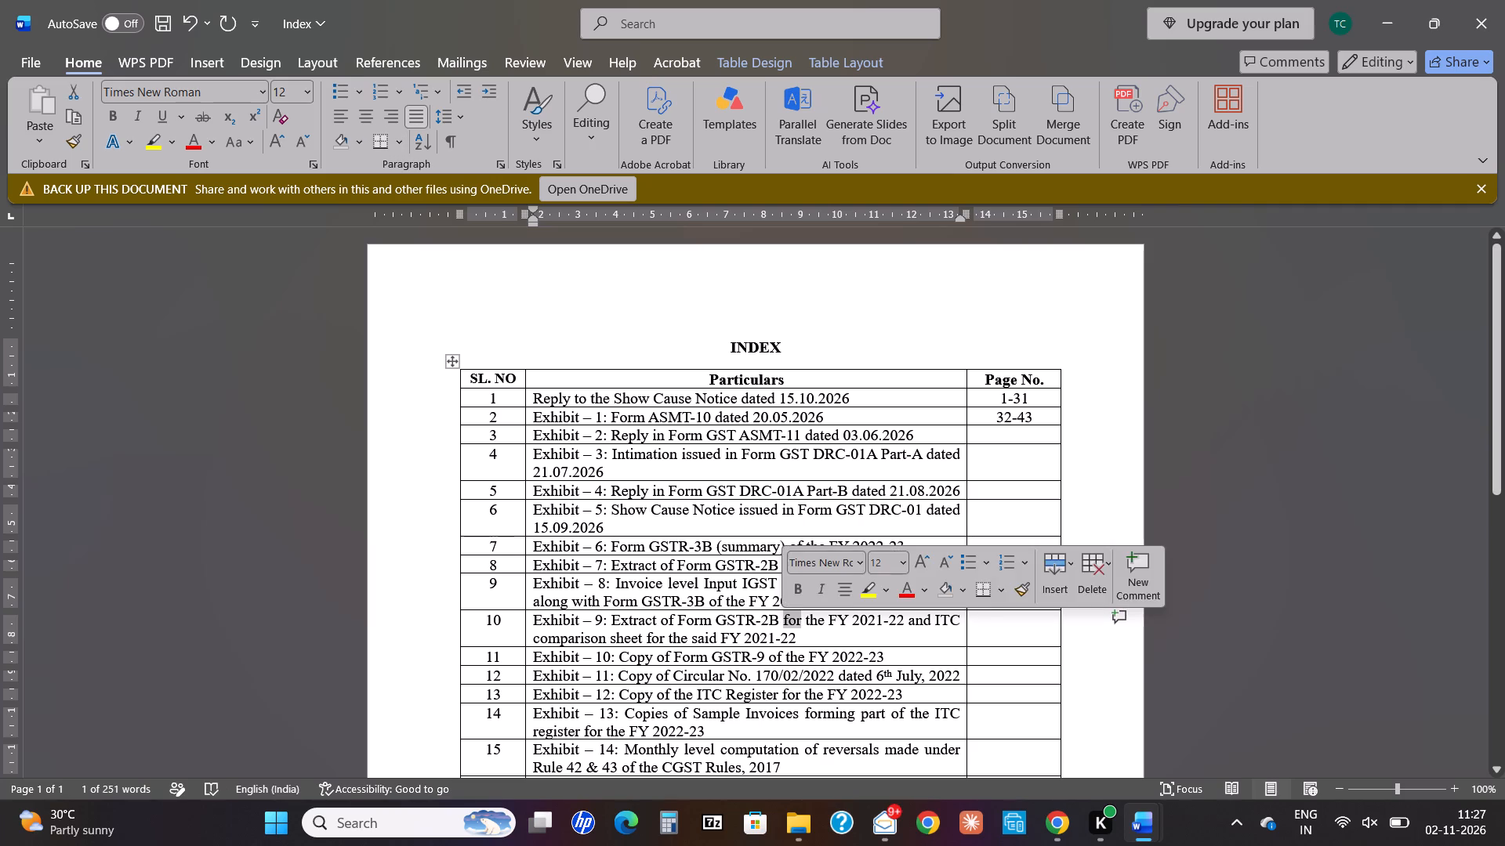
type("of")
left_click_drag(664, 636, 647, 639)
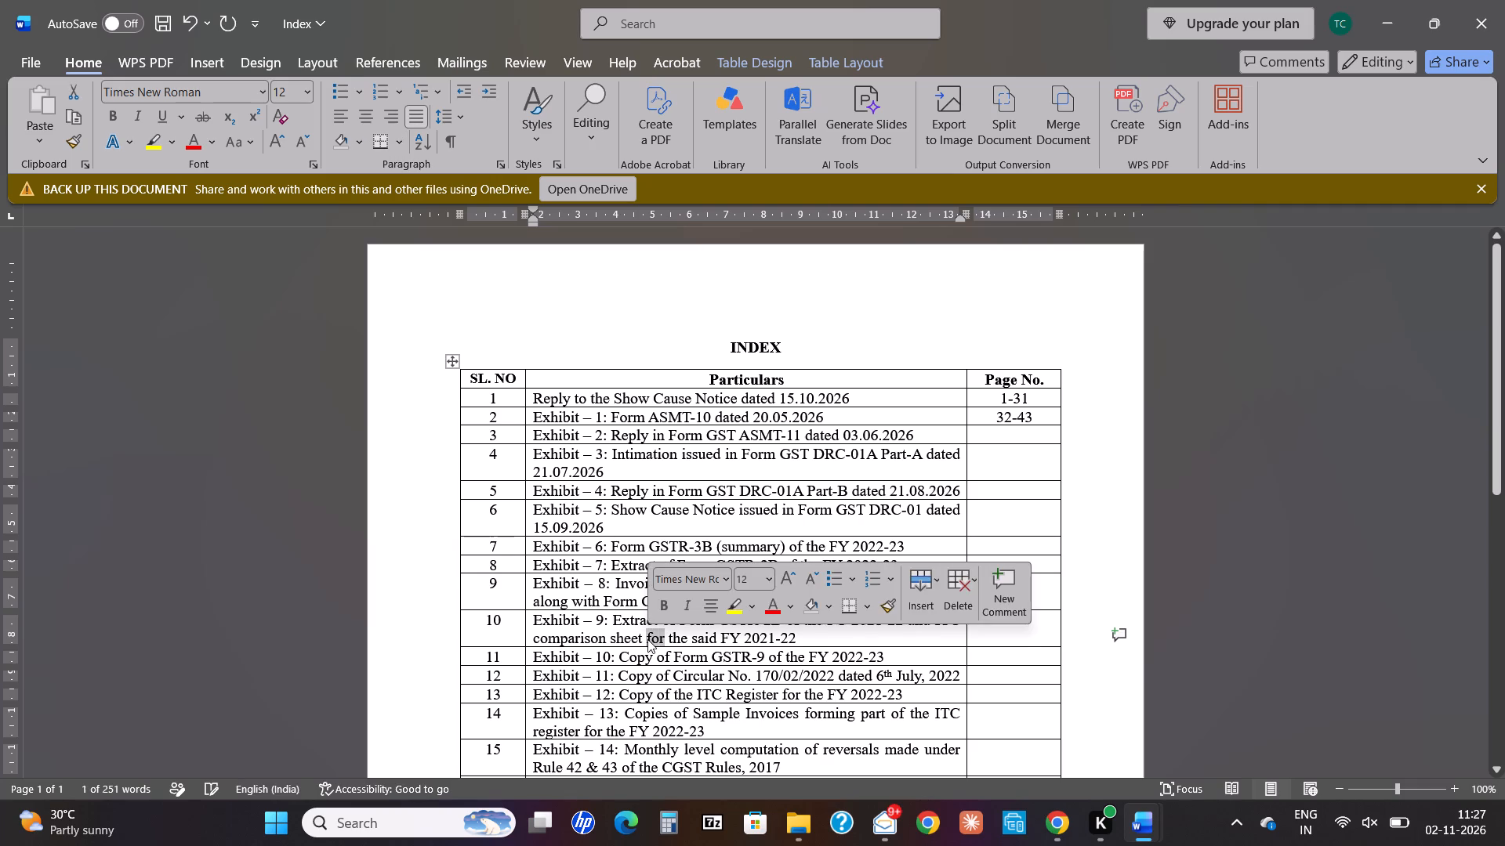
type("of")
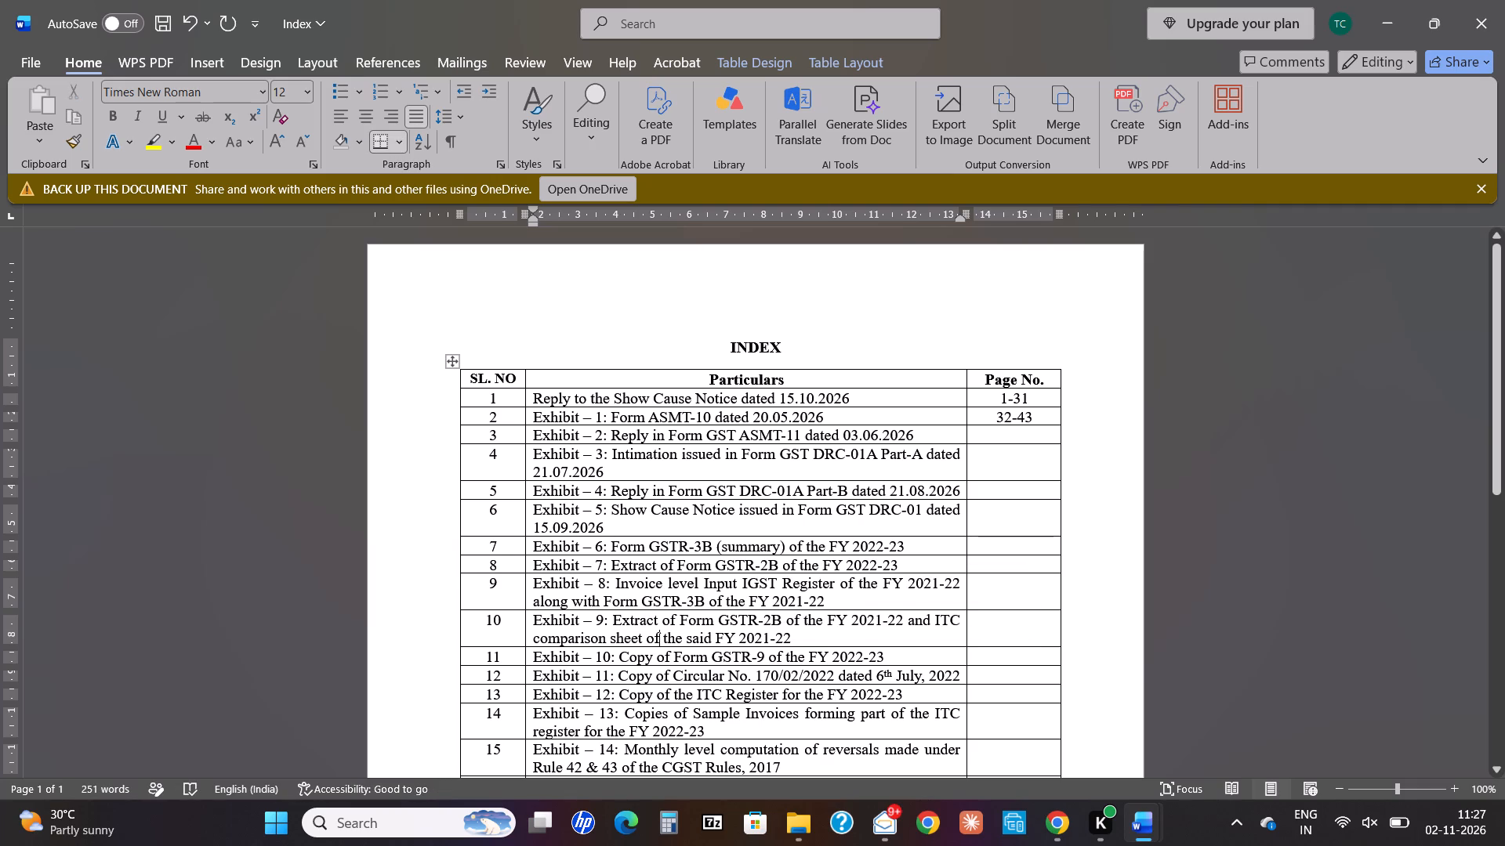
Recheck the circular's number and date in the reply's Exhibit 11 passages, including paragraph 7.10, against the Exhibit 11 Index entry.
key("alt+Tab")
key("alt+Tab")
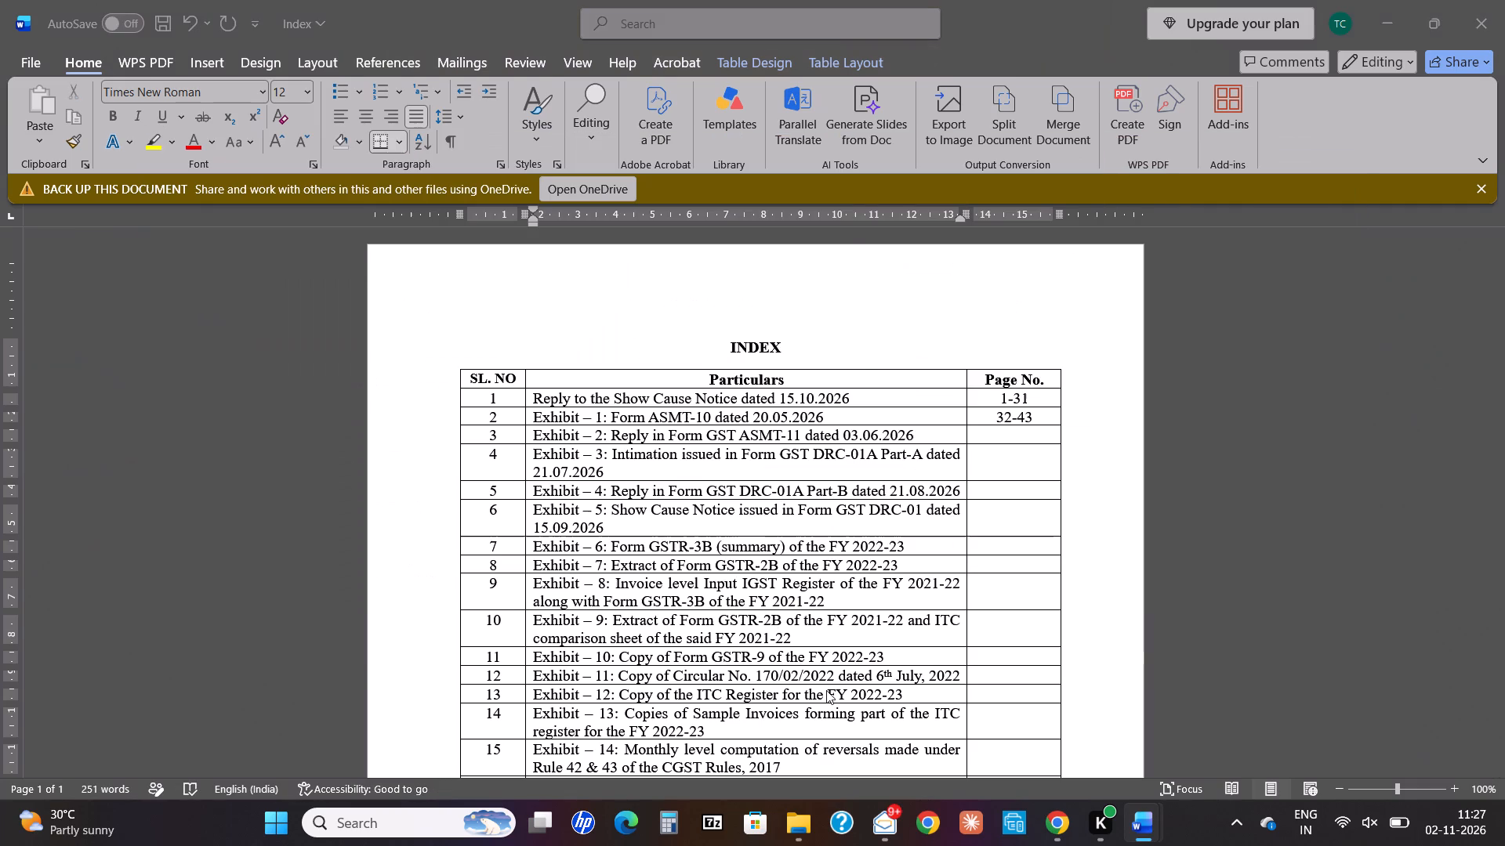
key("alt+Tab")
key("alt+Tab")
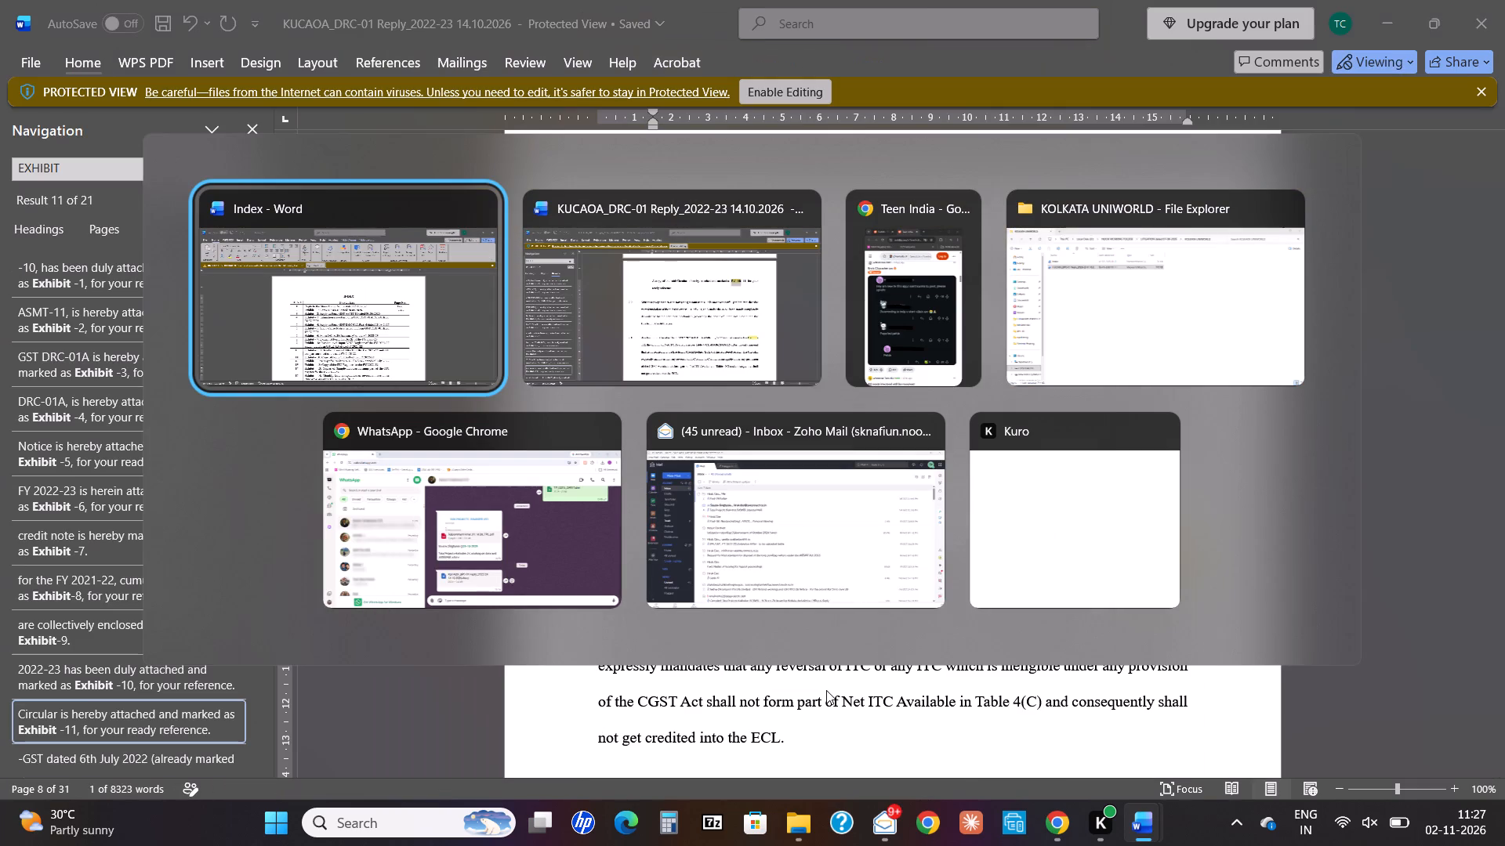
key("alt+Tab")
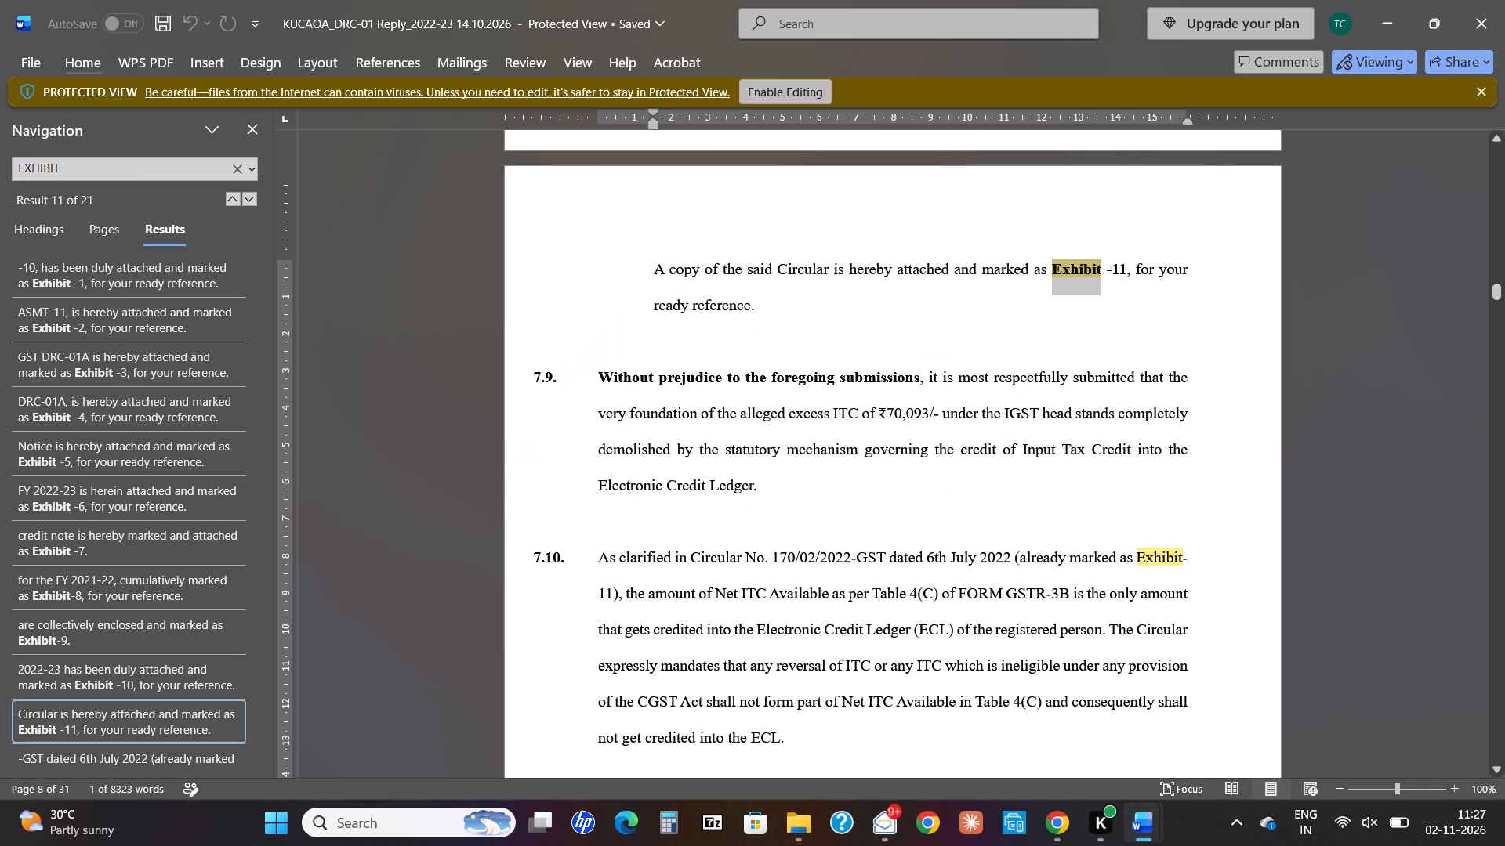
key("alt+Tab")
key("alt+Tab")
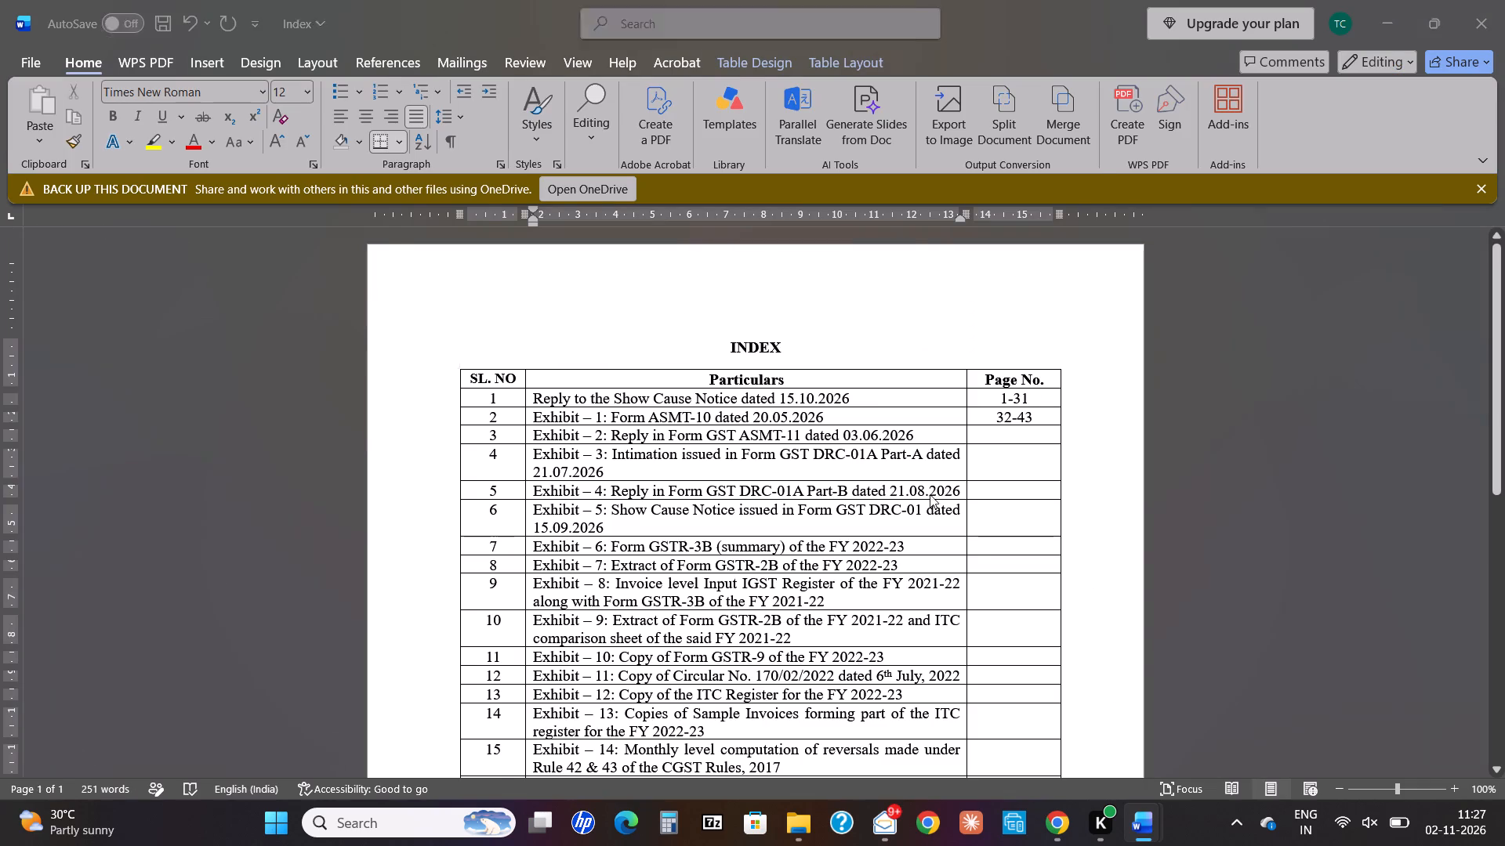
scroll(940, 455, "up", 4)
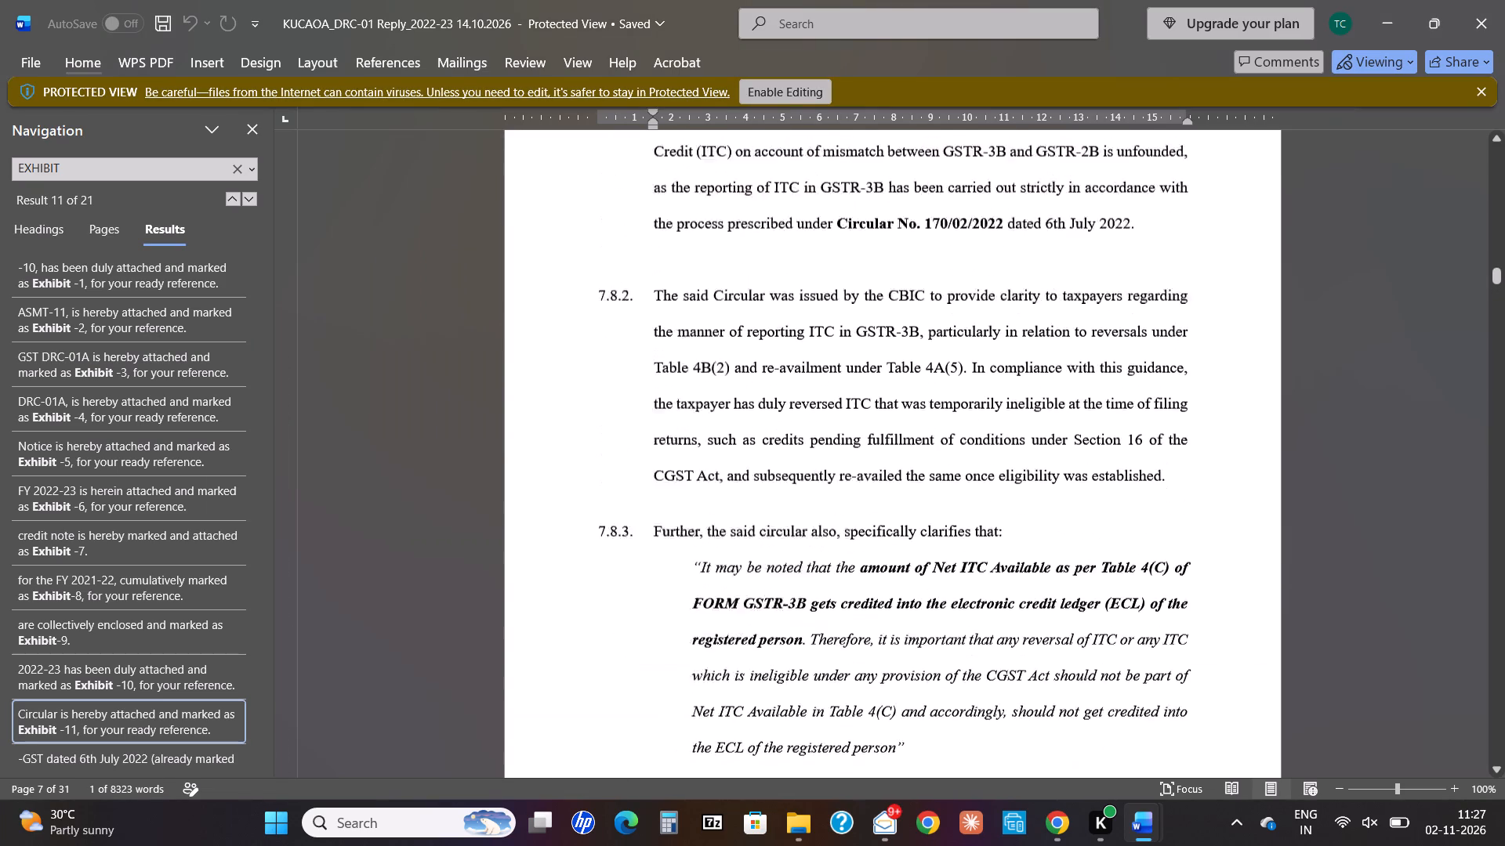
scroll(940, 455, "up", 1)
scroll(940, 455, "down", 1)
key("alt+Tab")
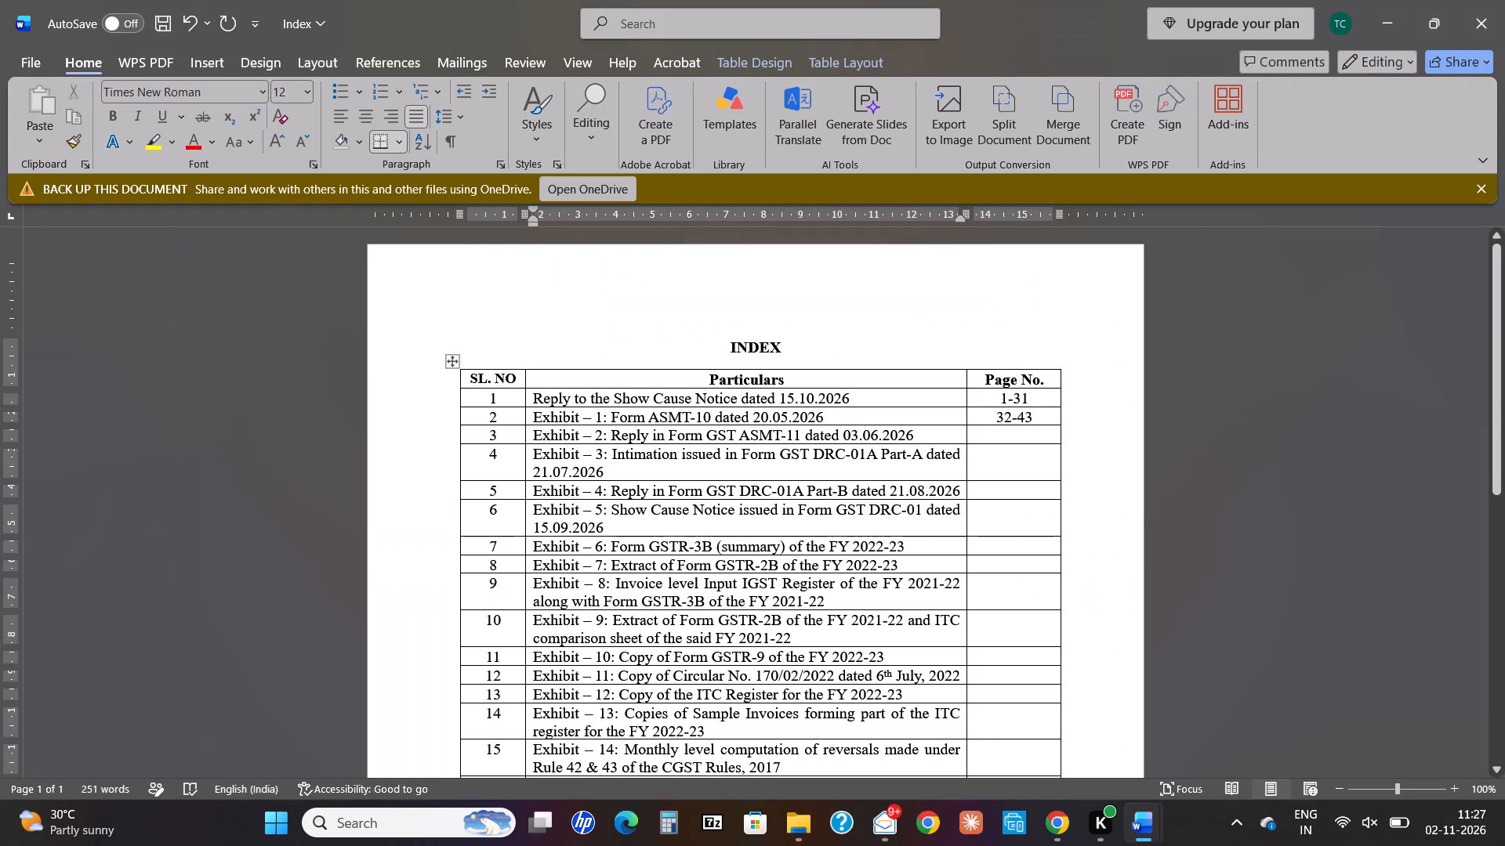
key("alt+Tab")
left_click(248, 197)
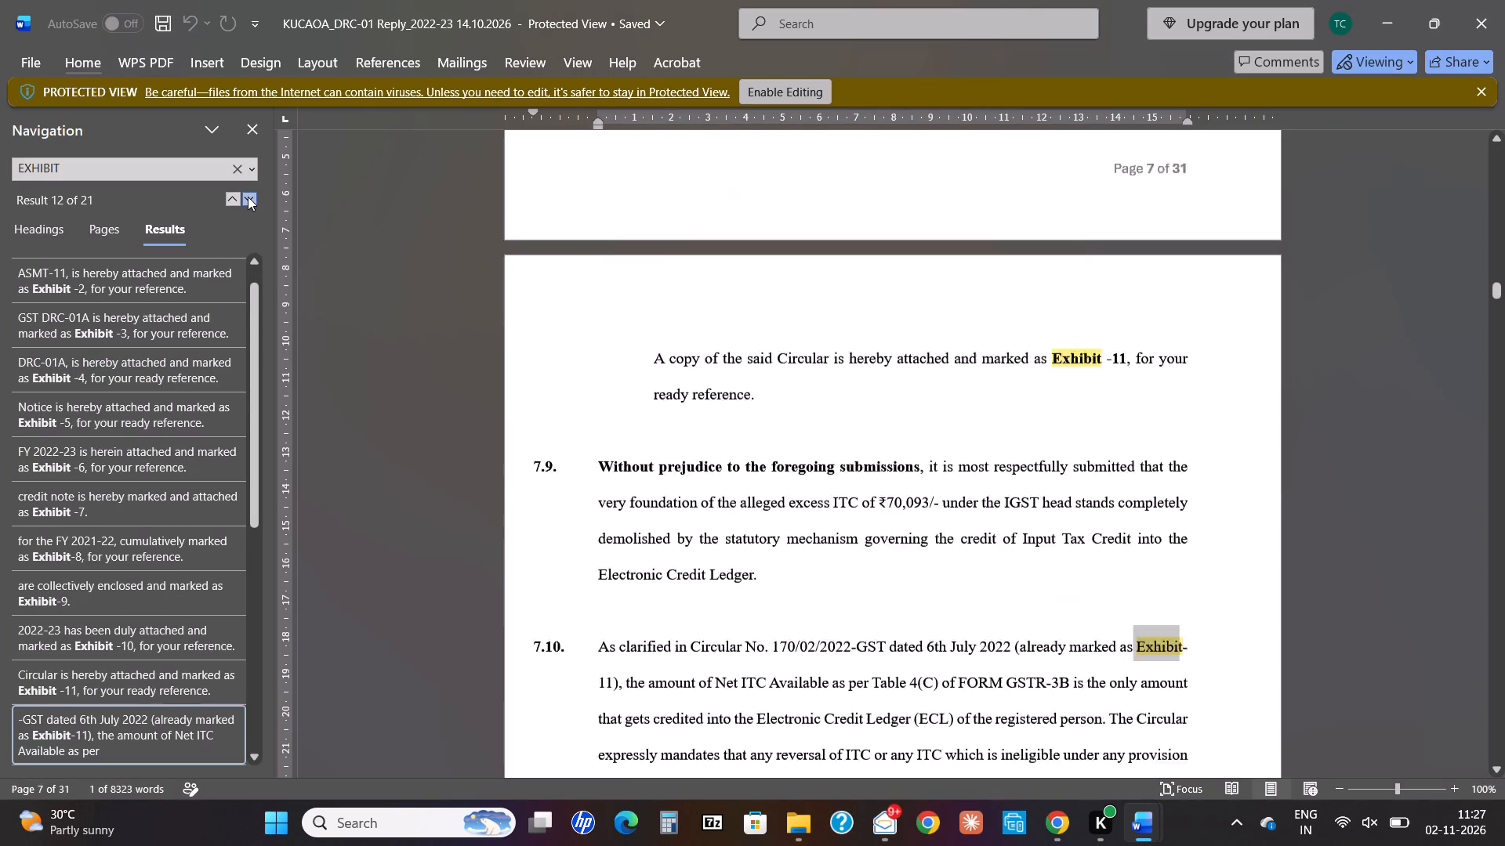
key("alt+Tab")
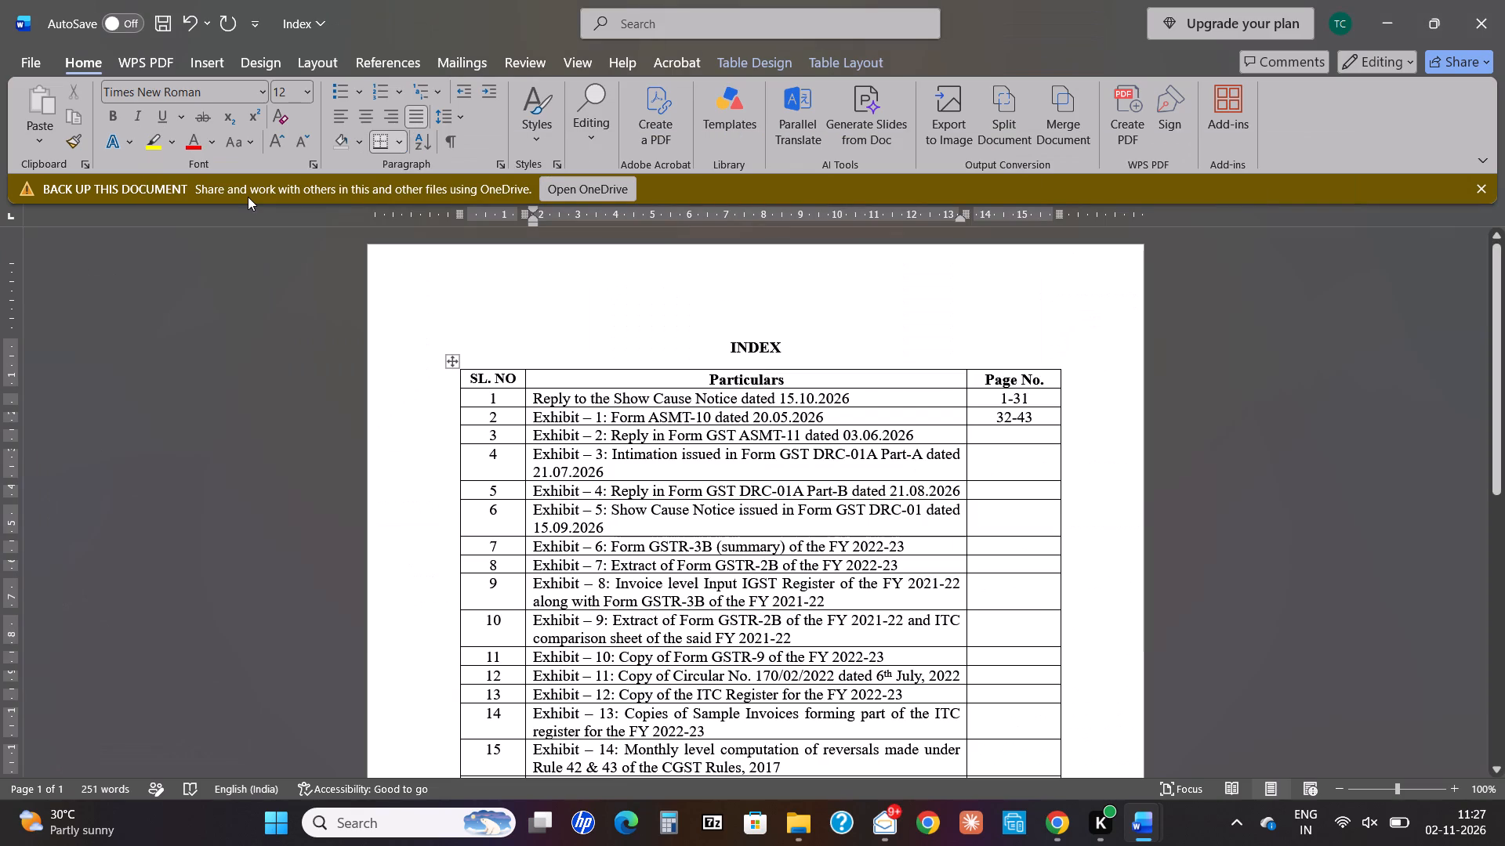
key("Down")
key("Down")
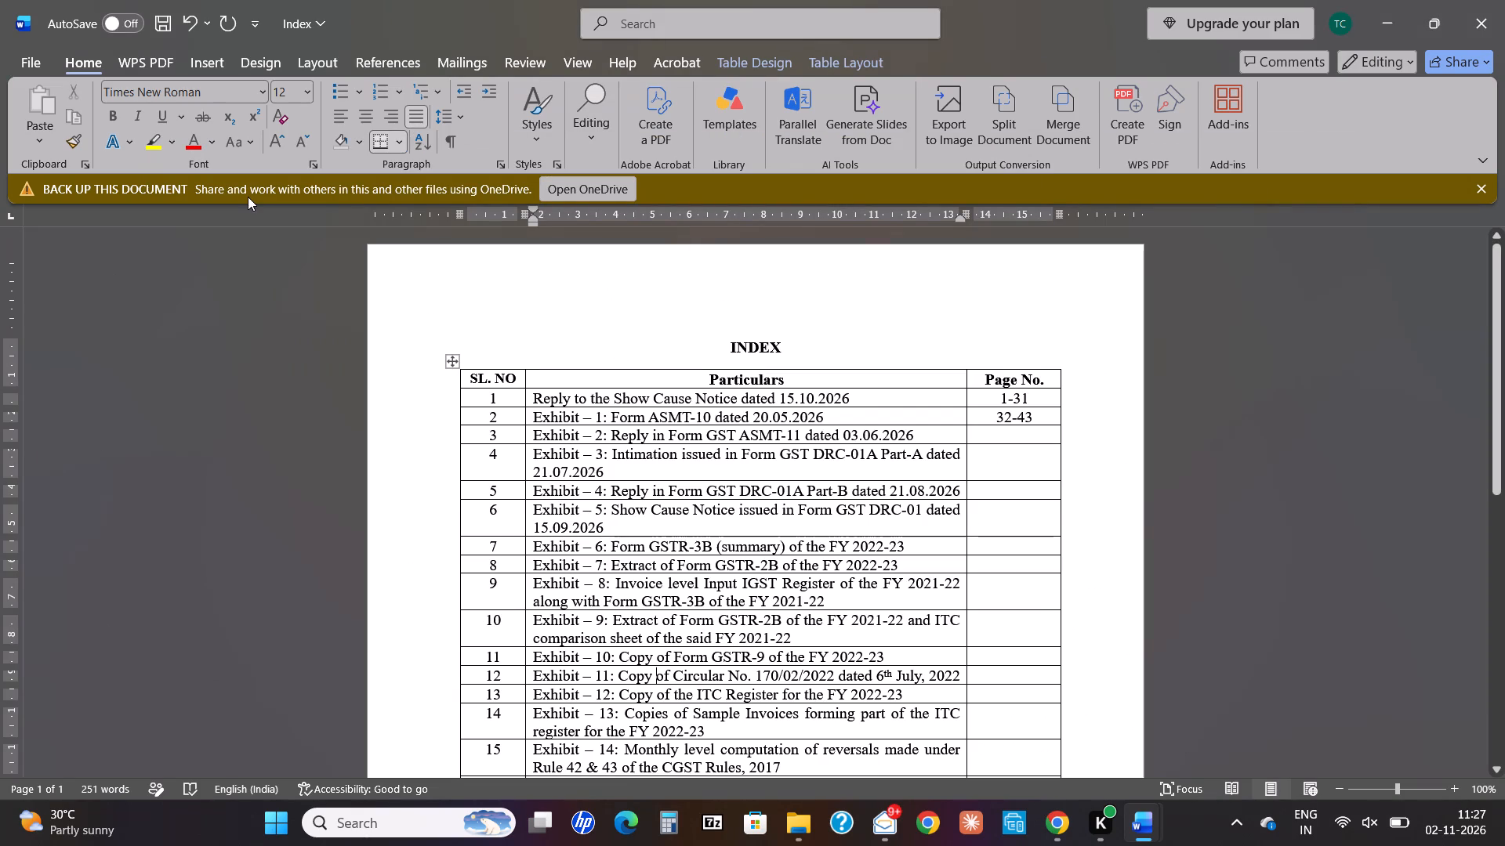
Find the Exhibit 12 citation in the reply and compare its register and financial year with the Exhibit 12 Index entry.
key("Down")
key("alt+Tab")
left_click(248, 197)
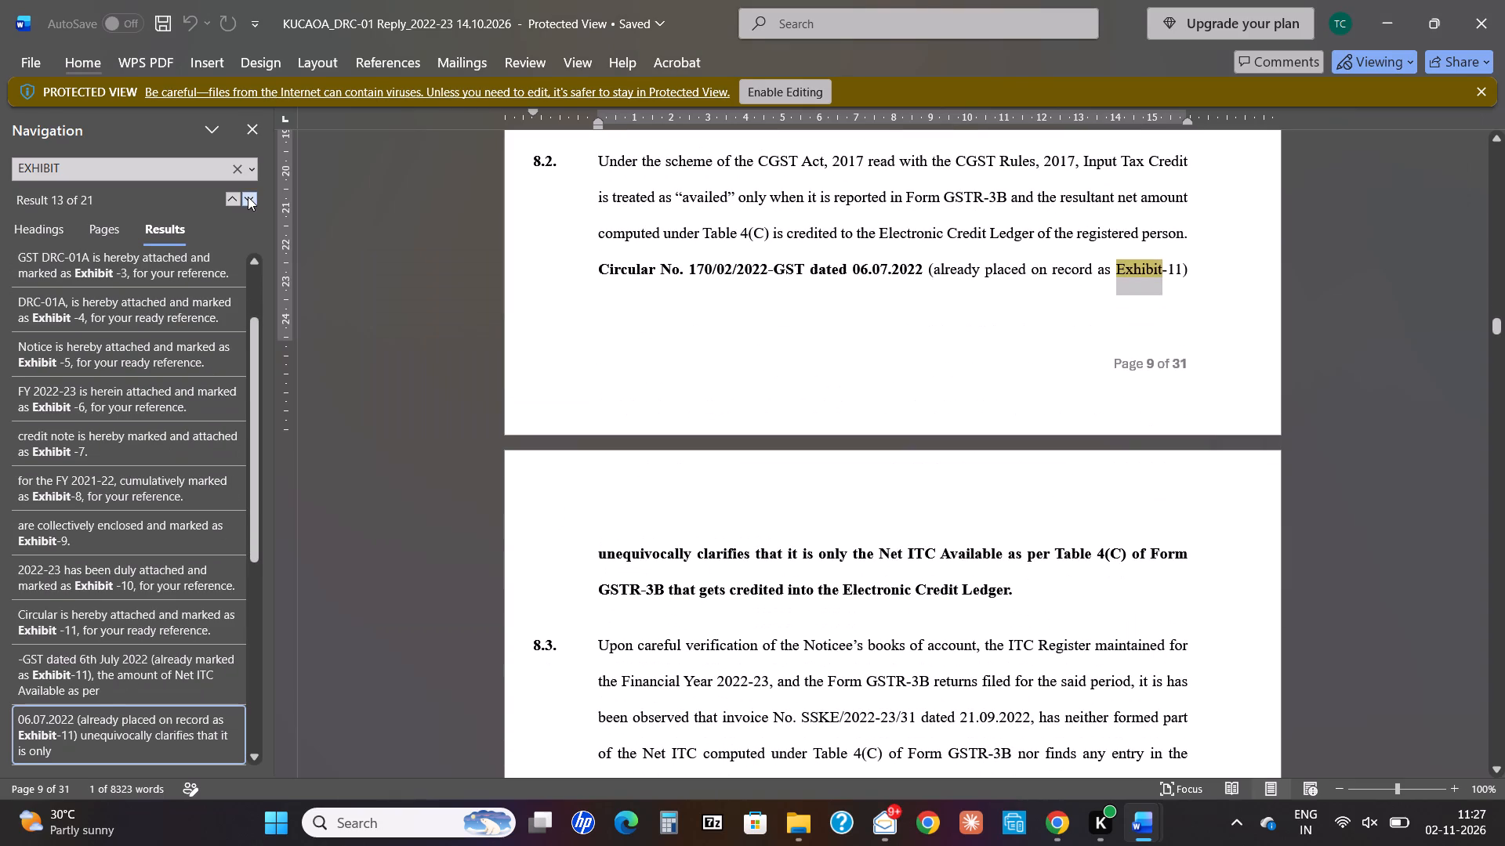
left_click(248, 197)
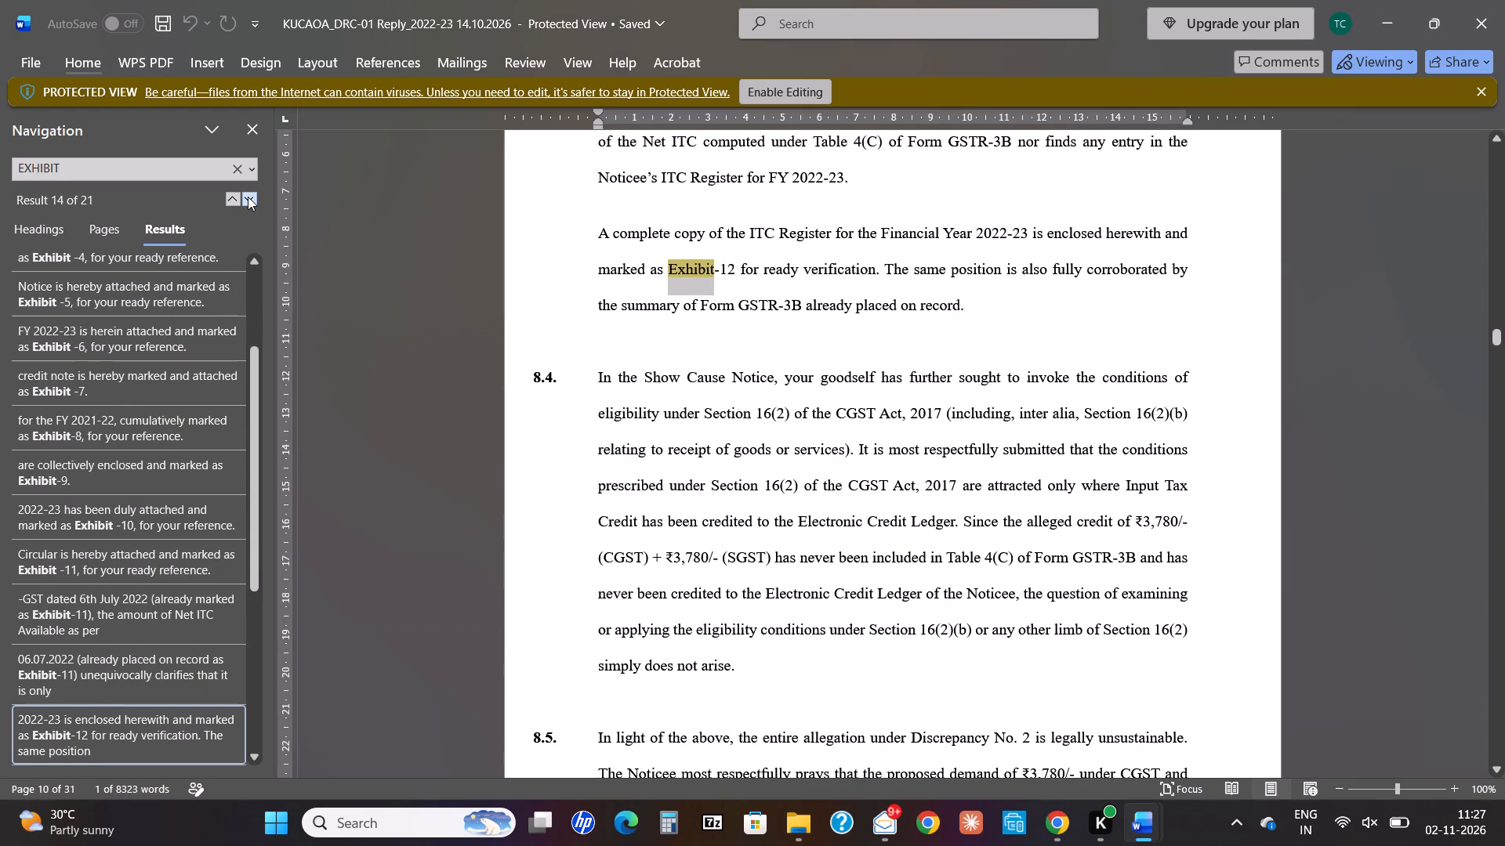
key("alt+Tab")
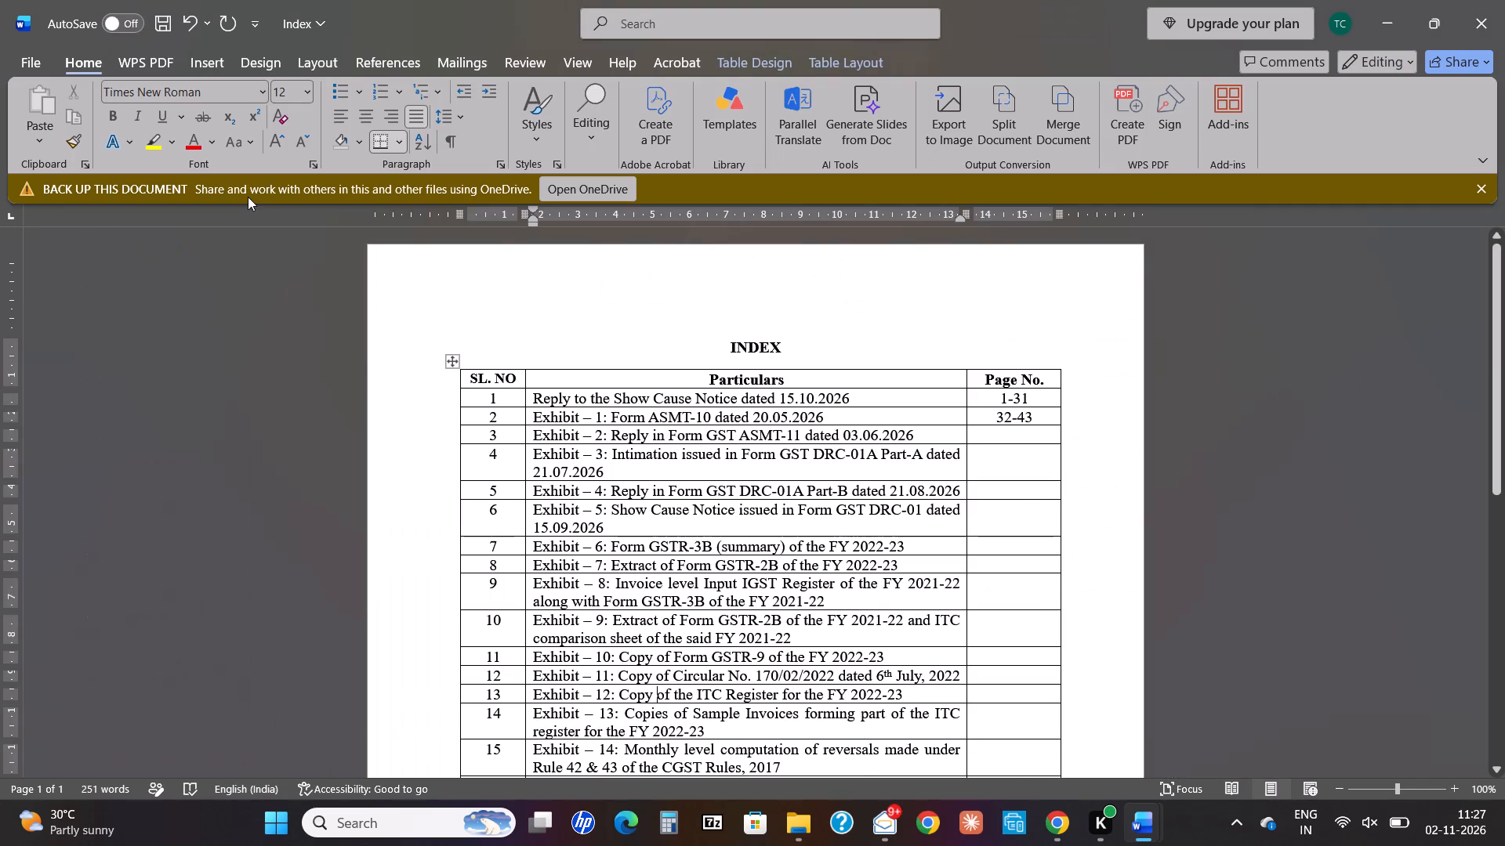
key("alt+Tab")
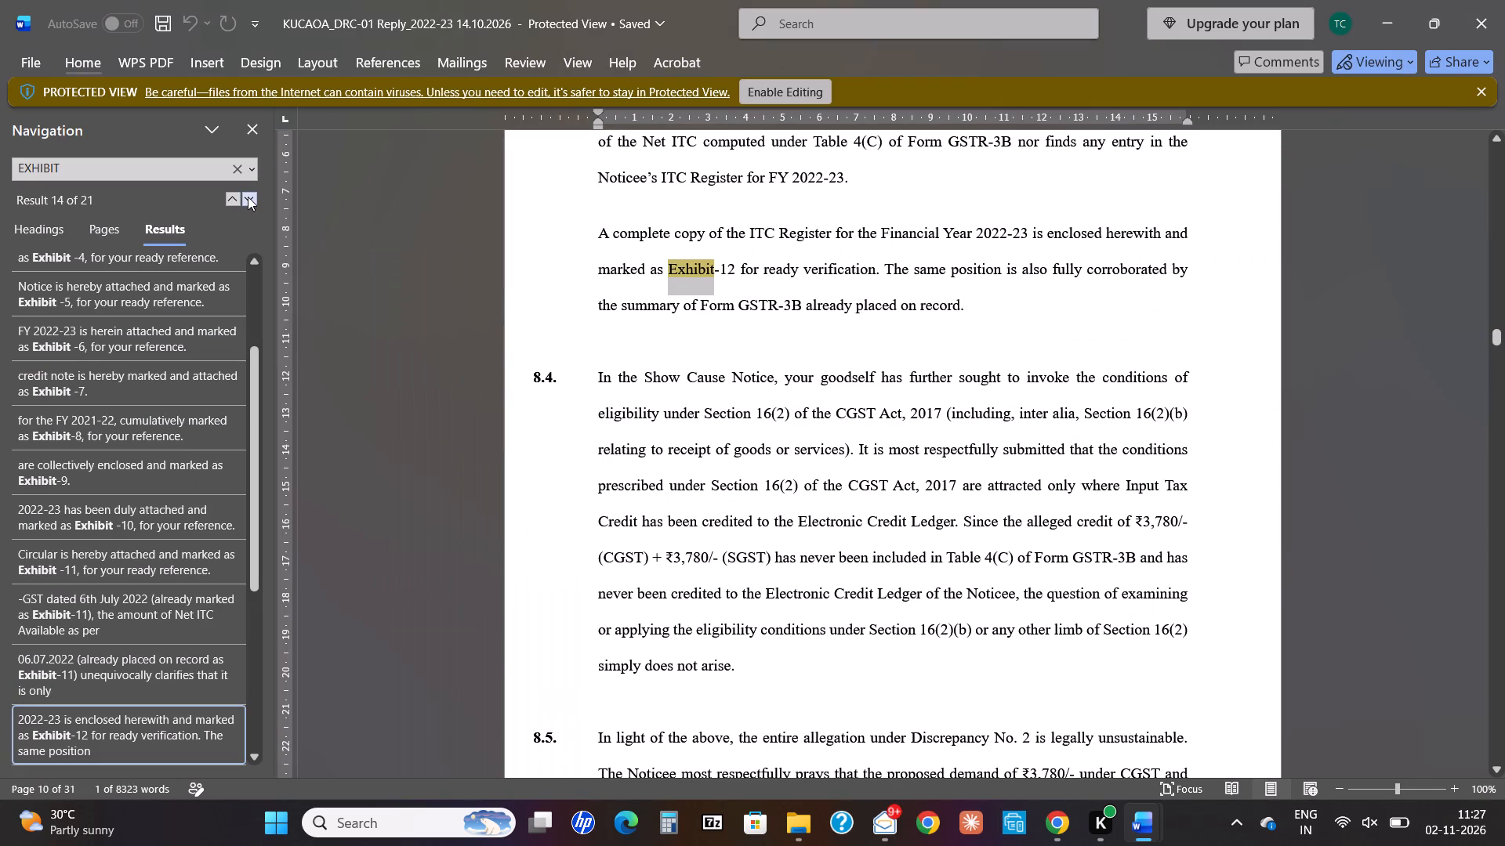
key("alt+Tab")
key("alt+Tab")
Find the Exhibit 13 citation in the reply and compare its sample invoice description and financial year with the Exhibit 13 Index entry.
left_click(248, 197)
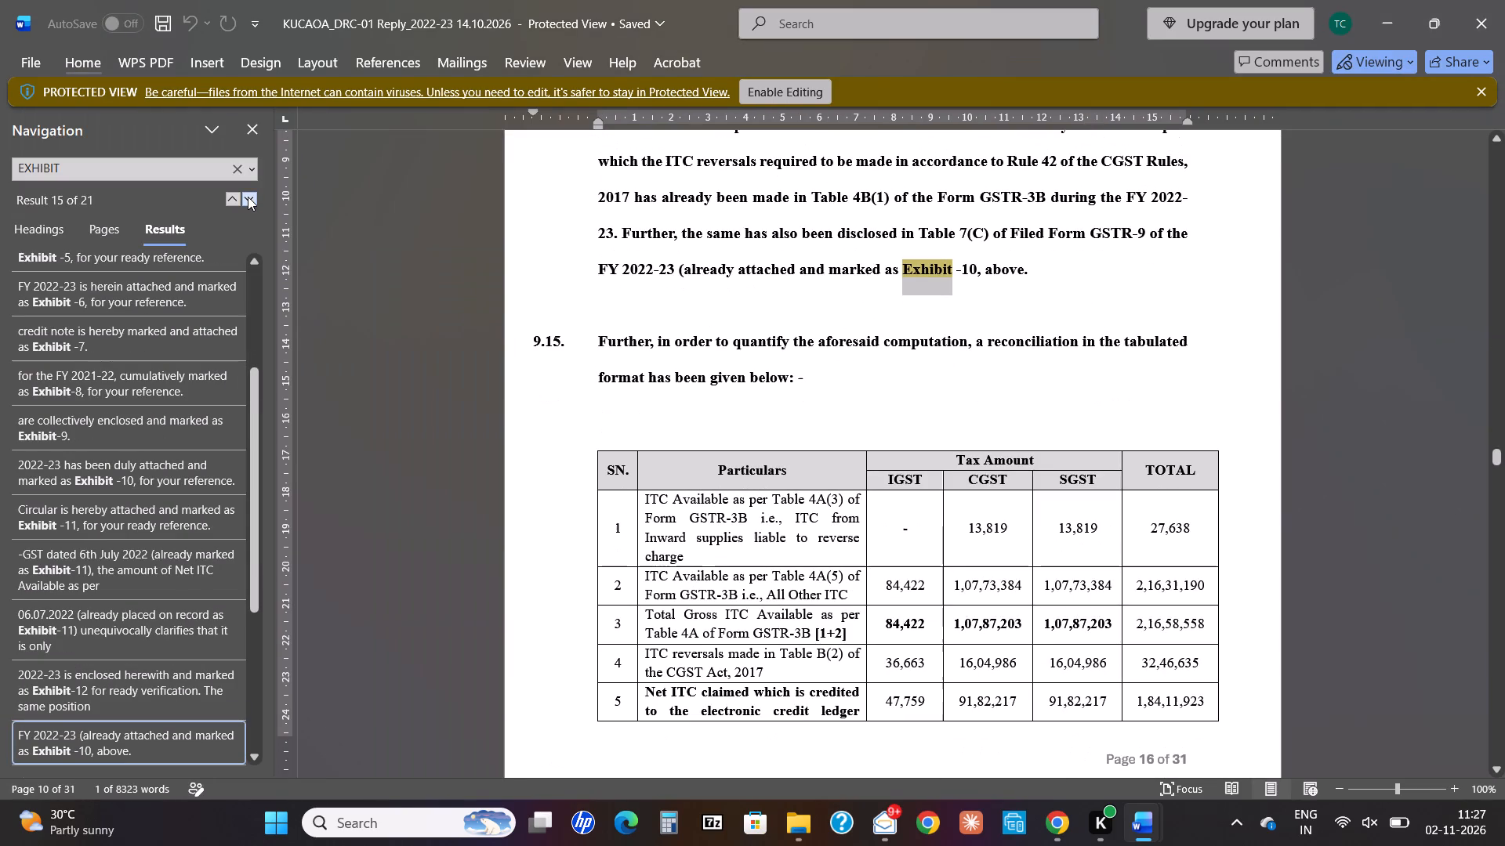
left_click(248, 197)
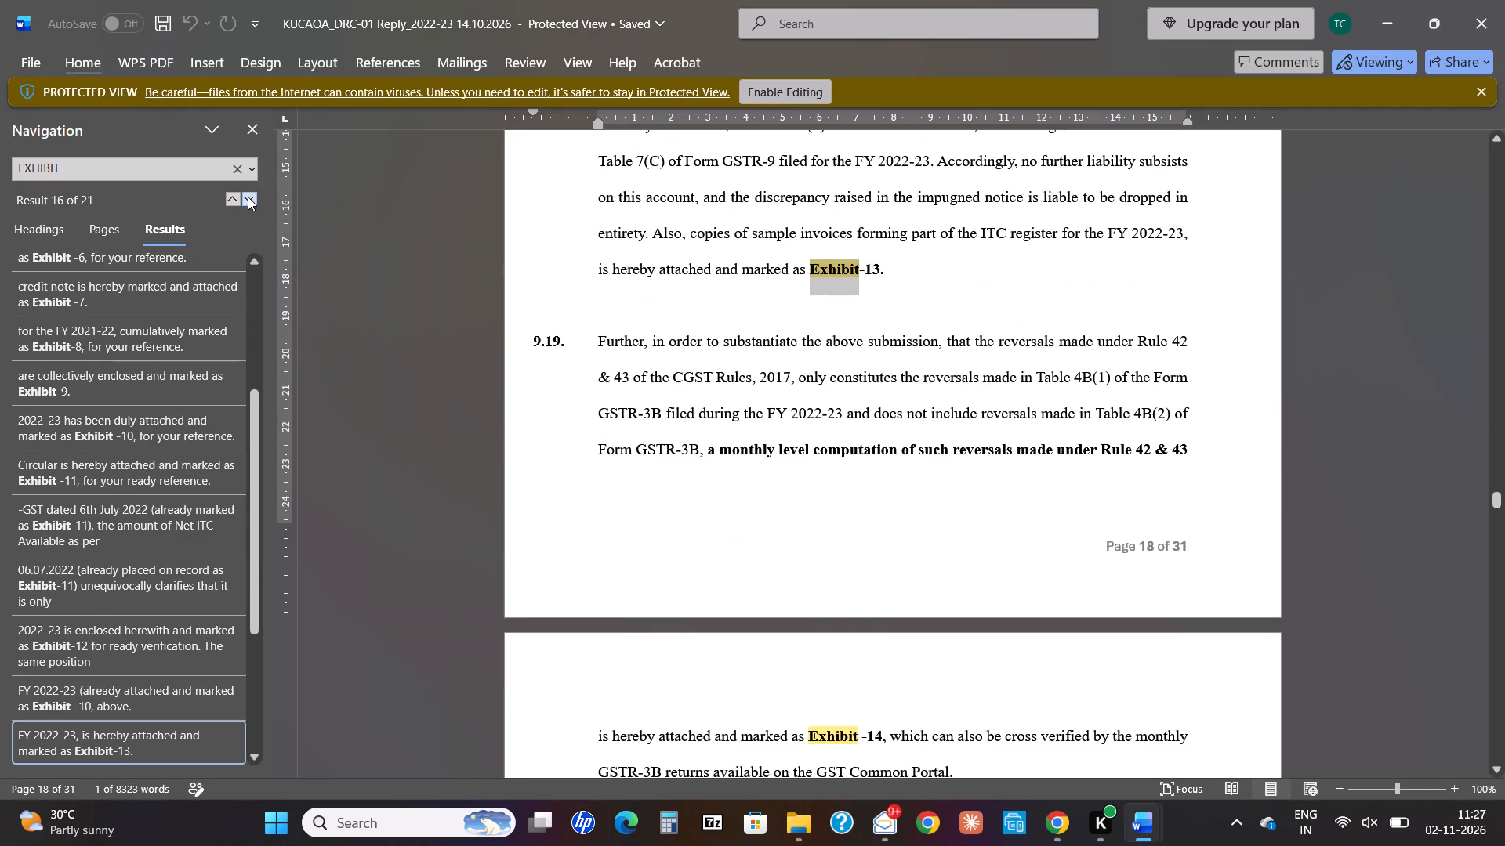
key("alt+Tab")
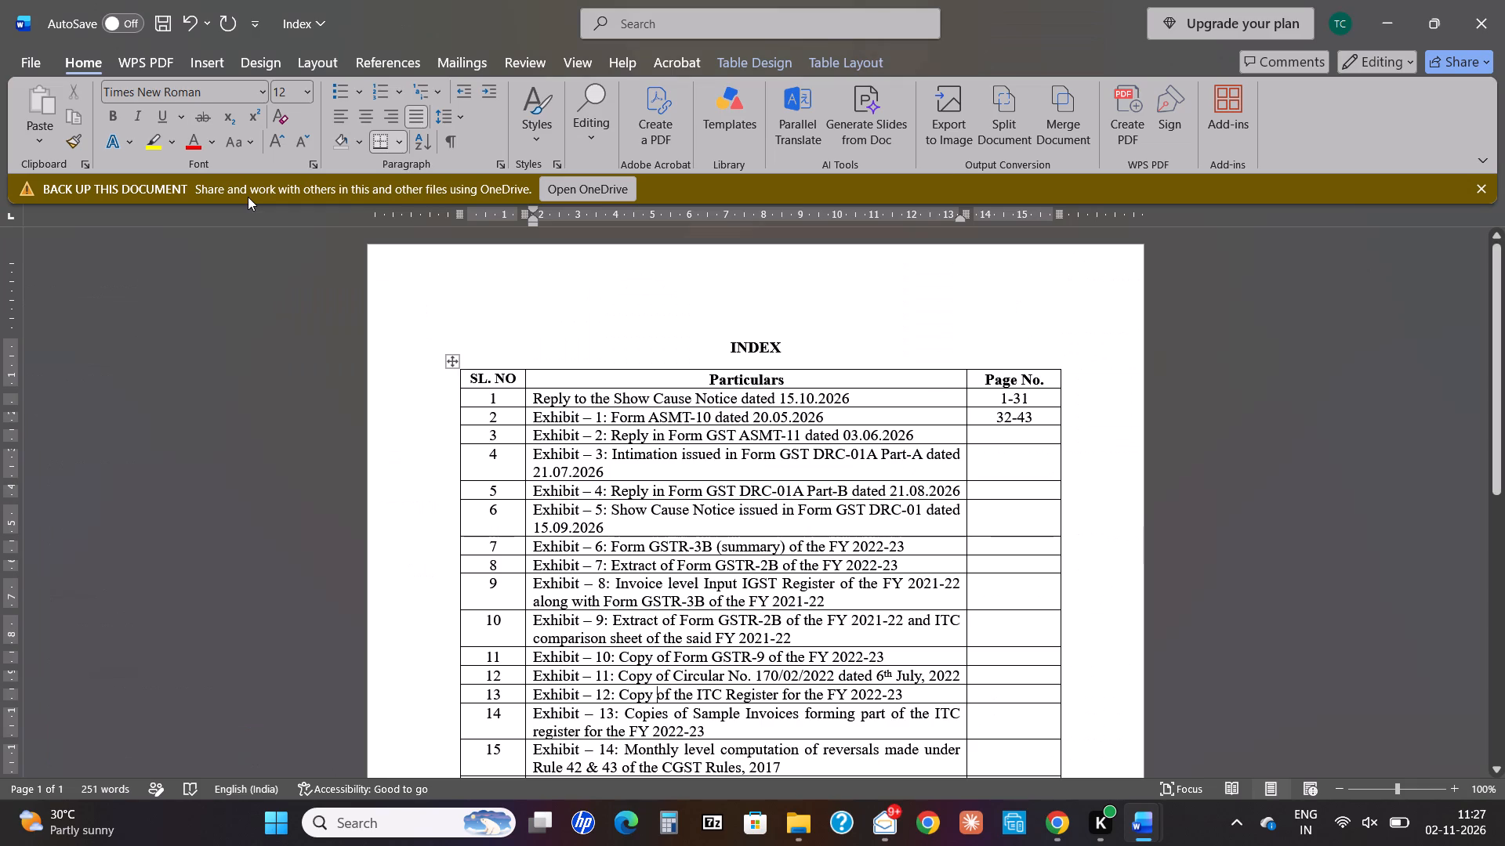
key("Down")
key("alt+Tab")
key("alt+Tab")
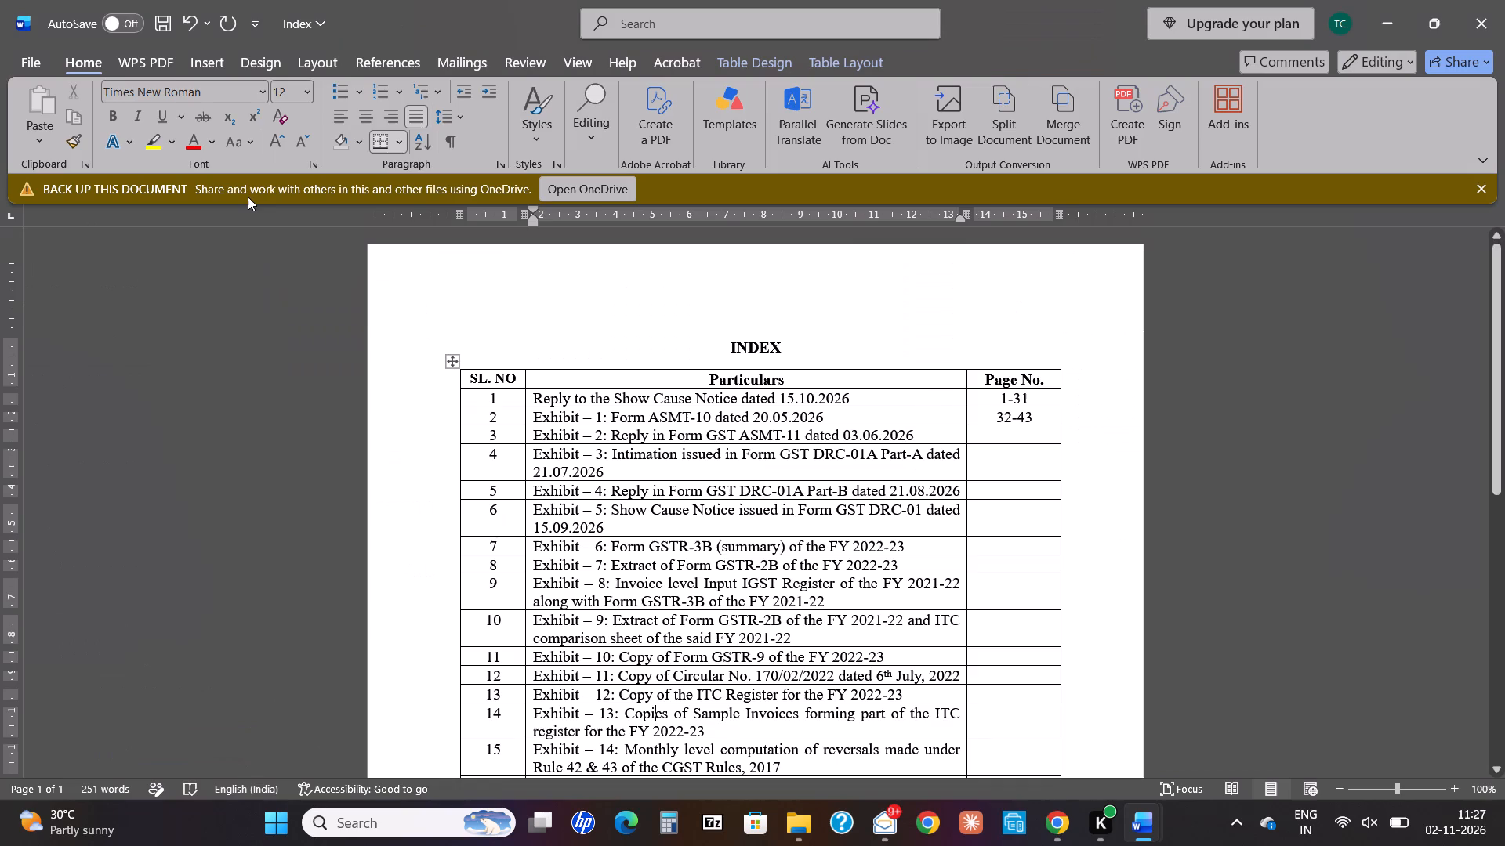
key("alt+Tab")
key("alt+Tab")
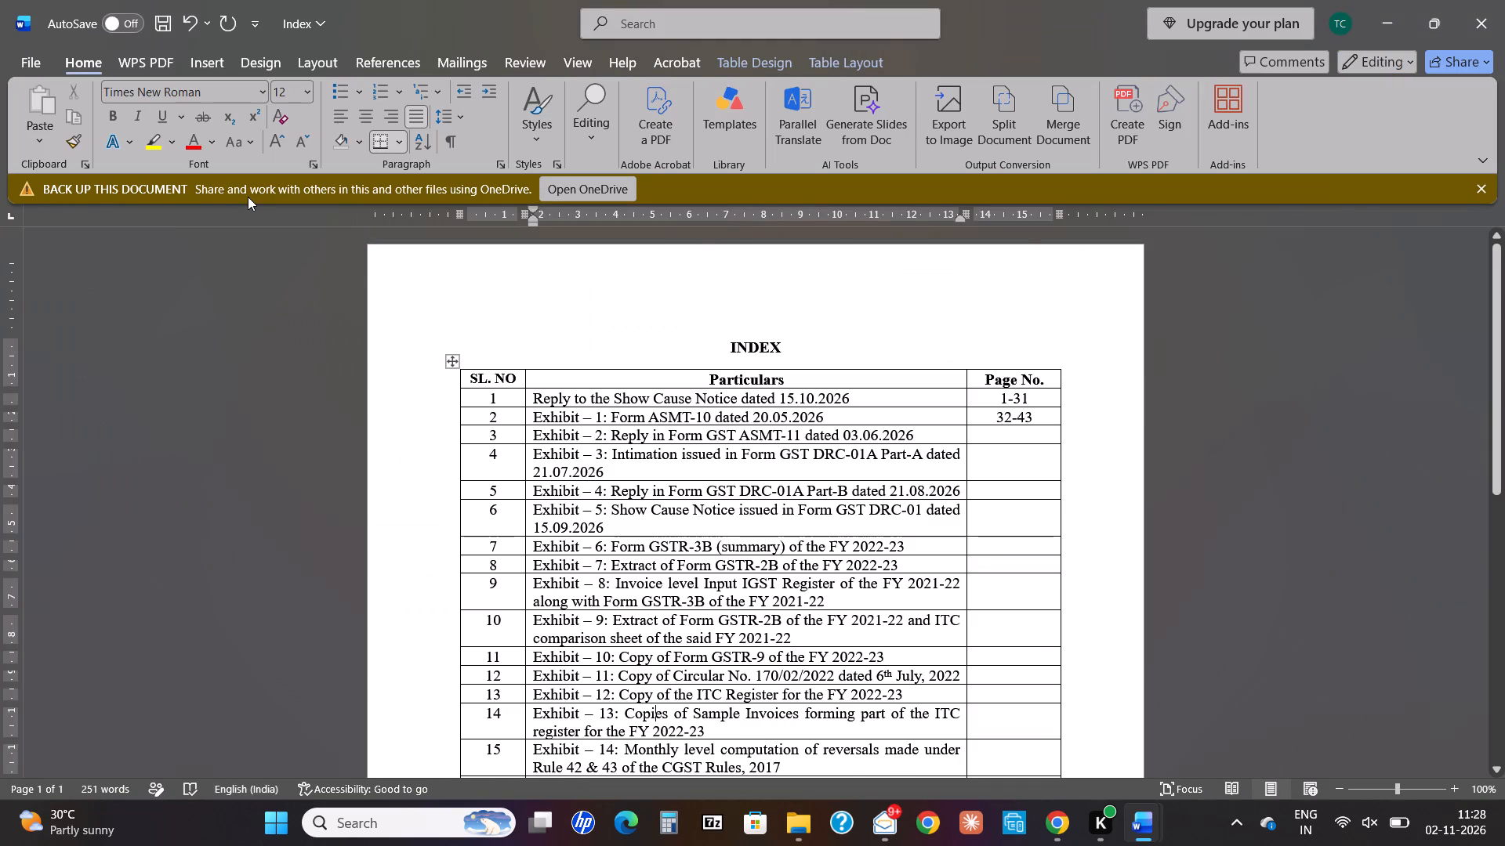
key("alt+Tab")
key("alt+Tab")
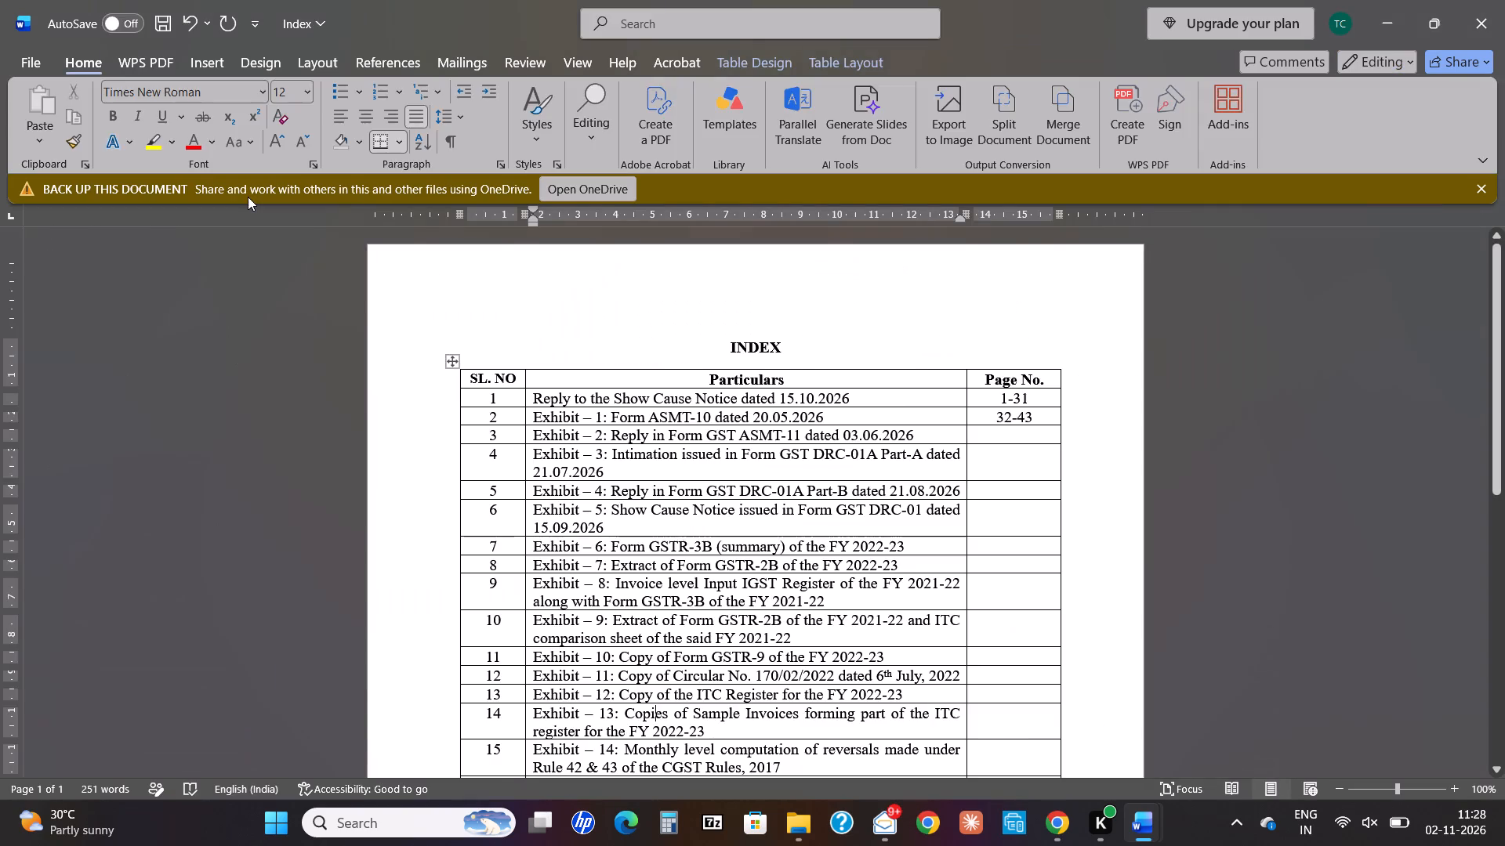
Find the Exhibit 14 citation in the reply and compare its reversal computation description and financial year with the Exhibit 14 Index entry.
key("alt+Tab")
left_click(248, 197)
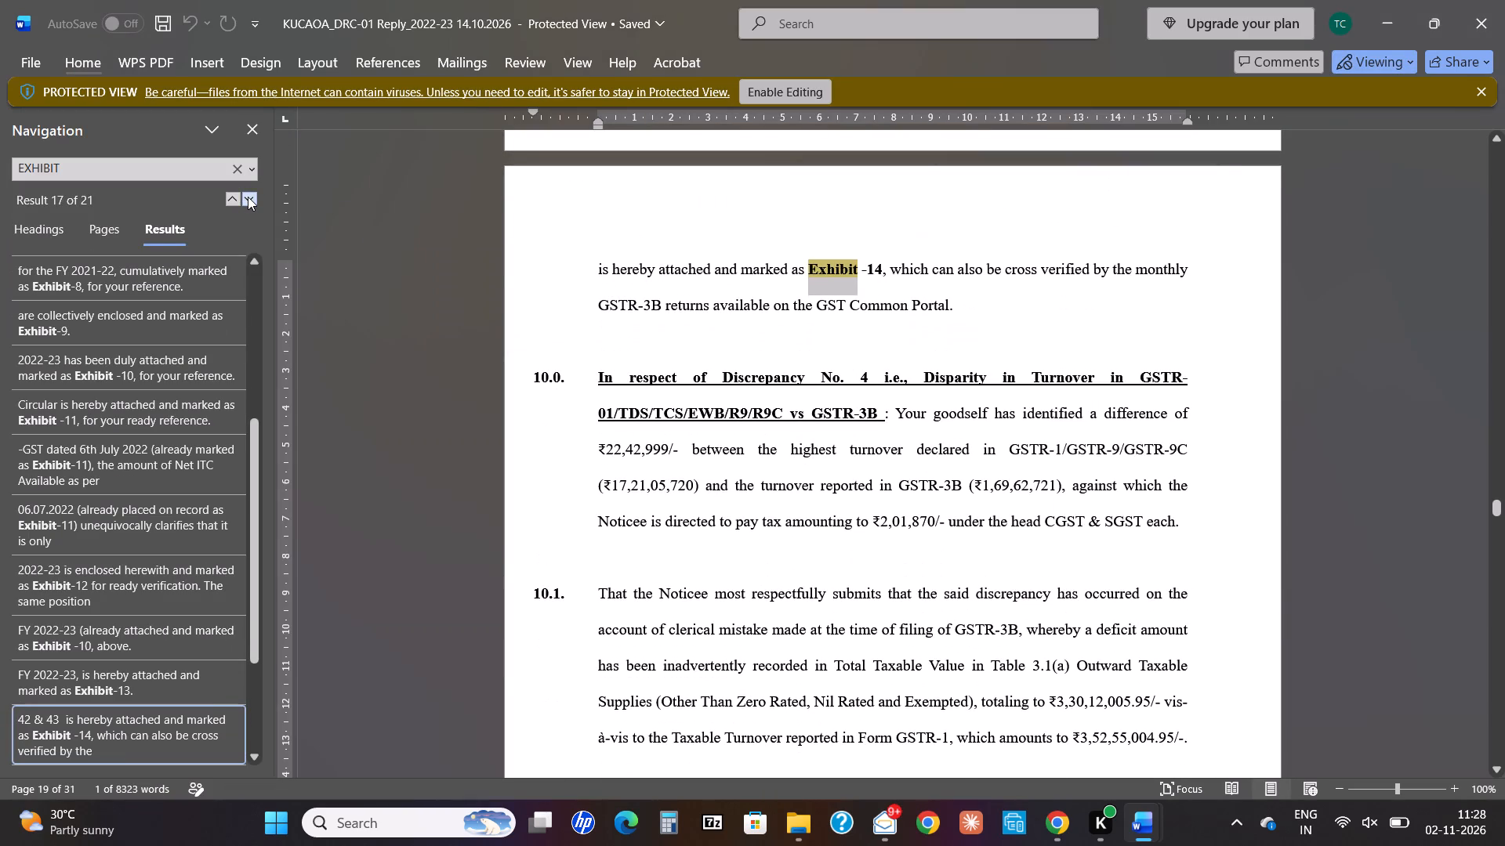
scroll(248, 197, "up", 2)
scroll(484, 265, "up", 1)
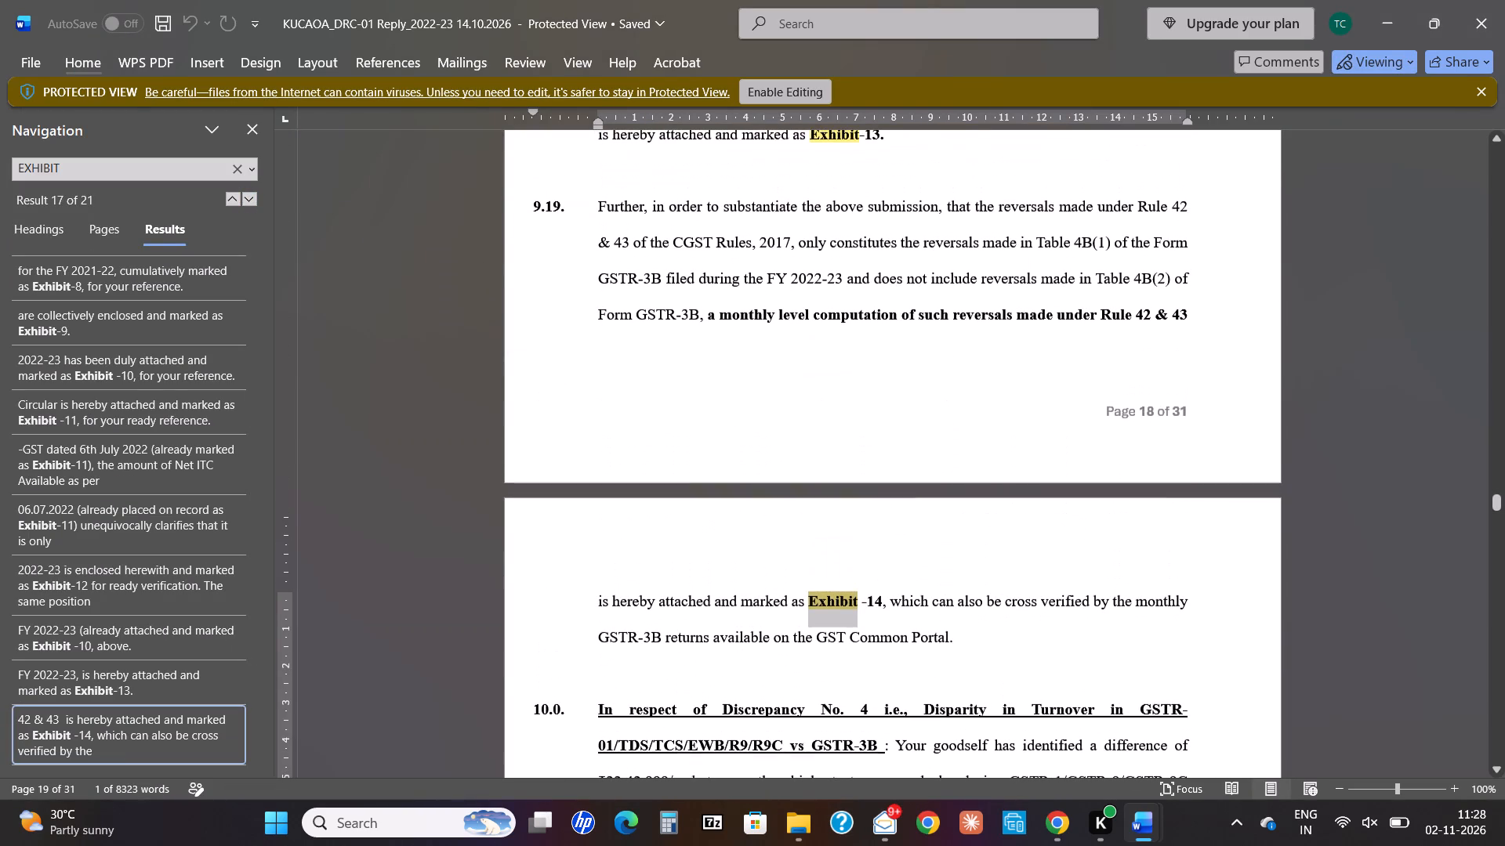
key("alt+Tab")
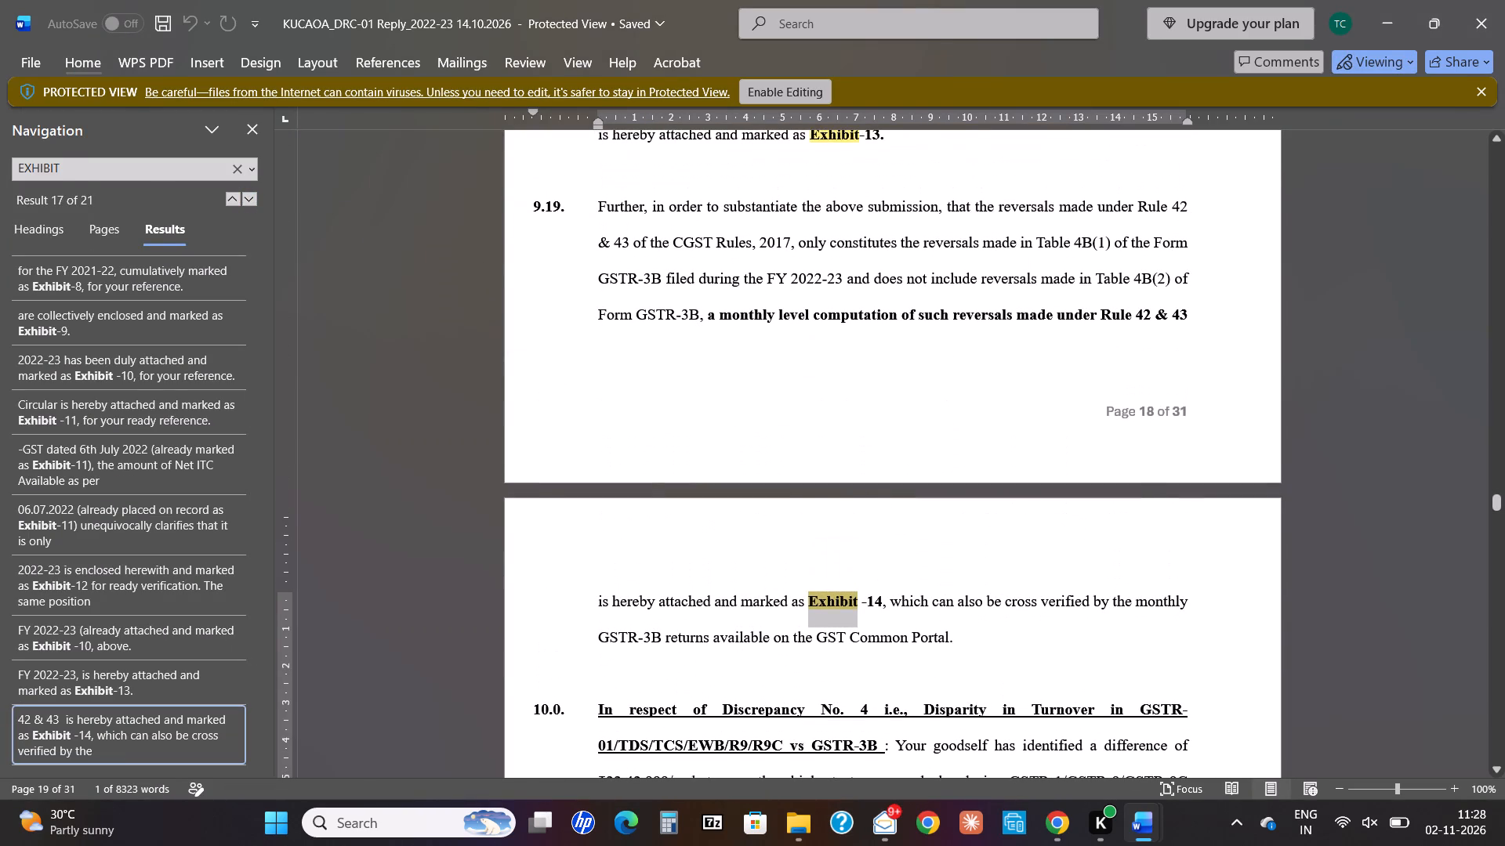
key("Up")
key("Down")
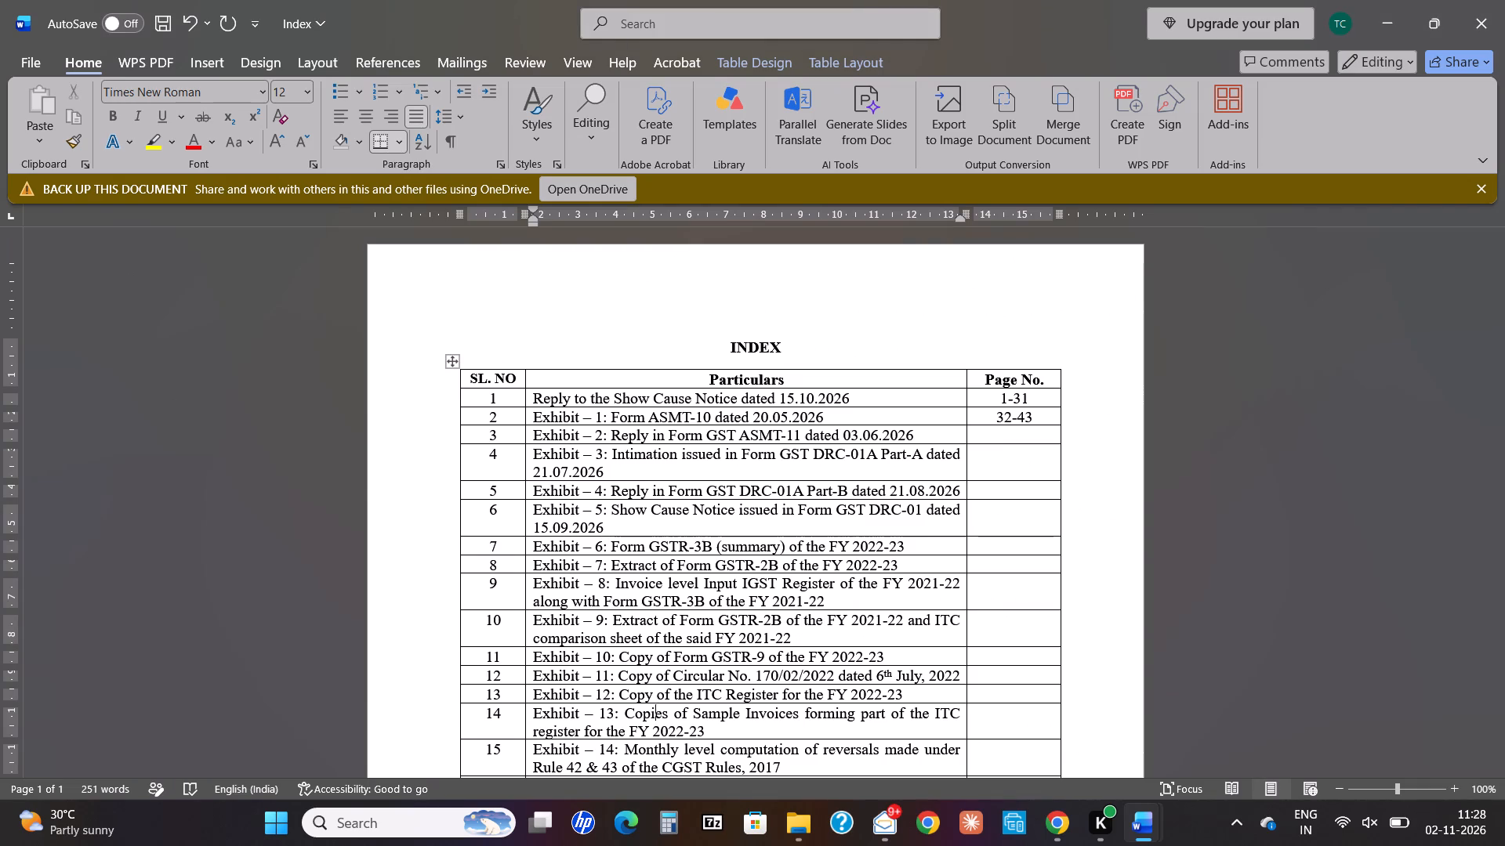
key("Down")
key("Down")
key("alt+Tab")
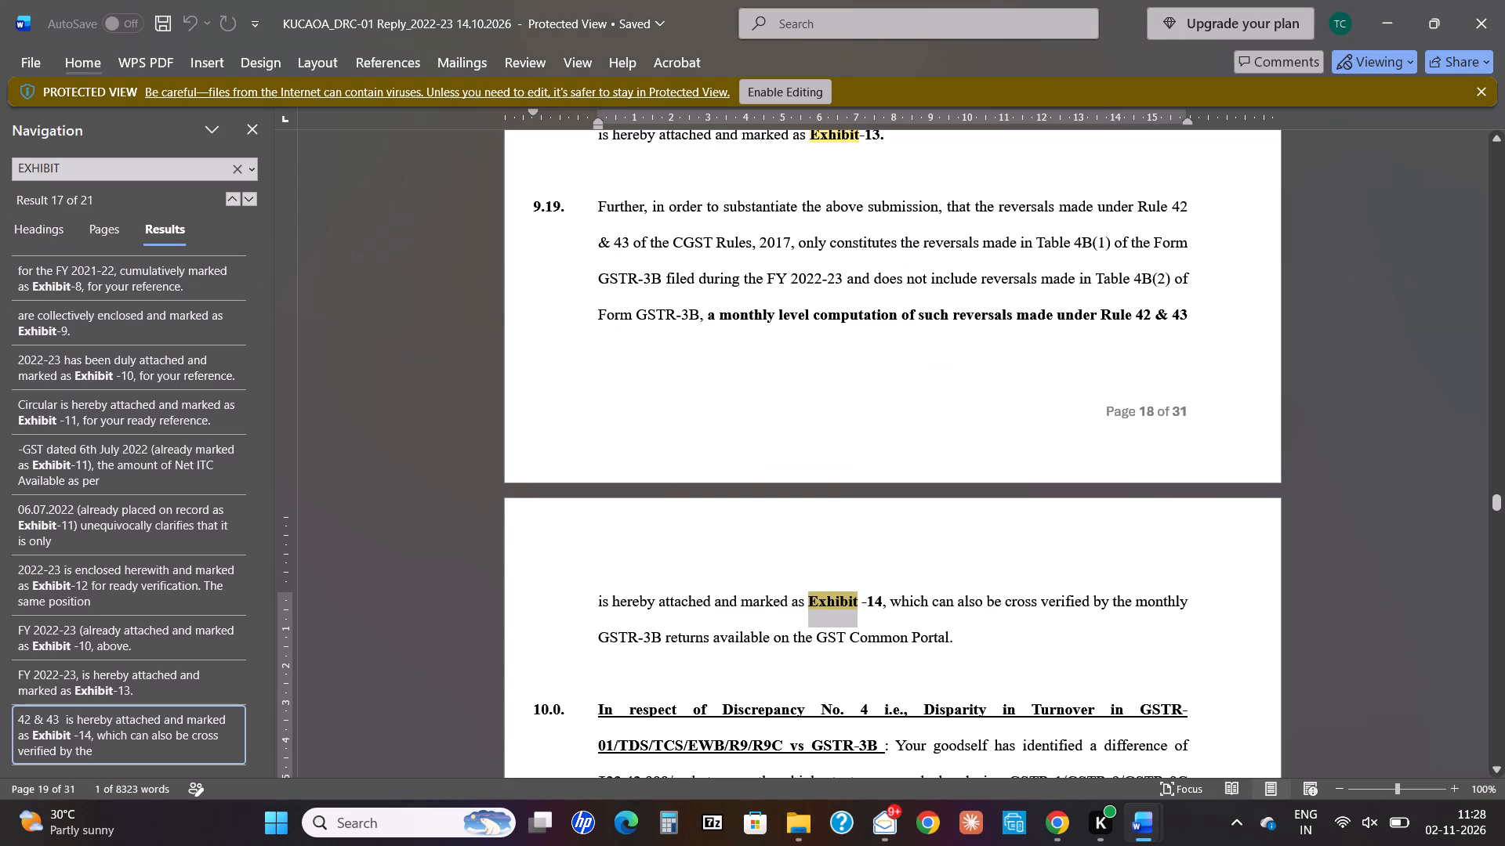
key("alt+Tab")
scroll(484, 265, "down", 1)
key("alt+Tab")
key("alt+Tab")
Append "for the FY 2022-23" to the end of the Exhibit 14 Index entry and save the Index document.
key("Down")
key("End")
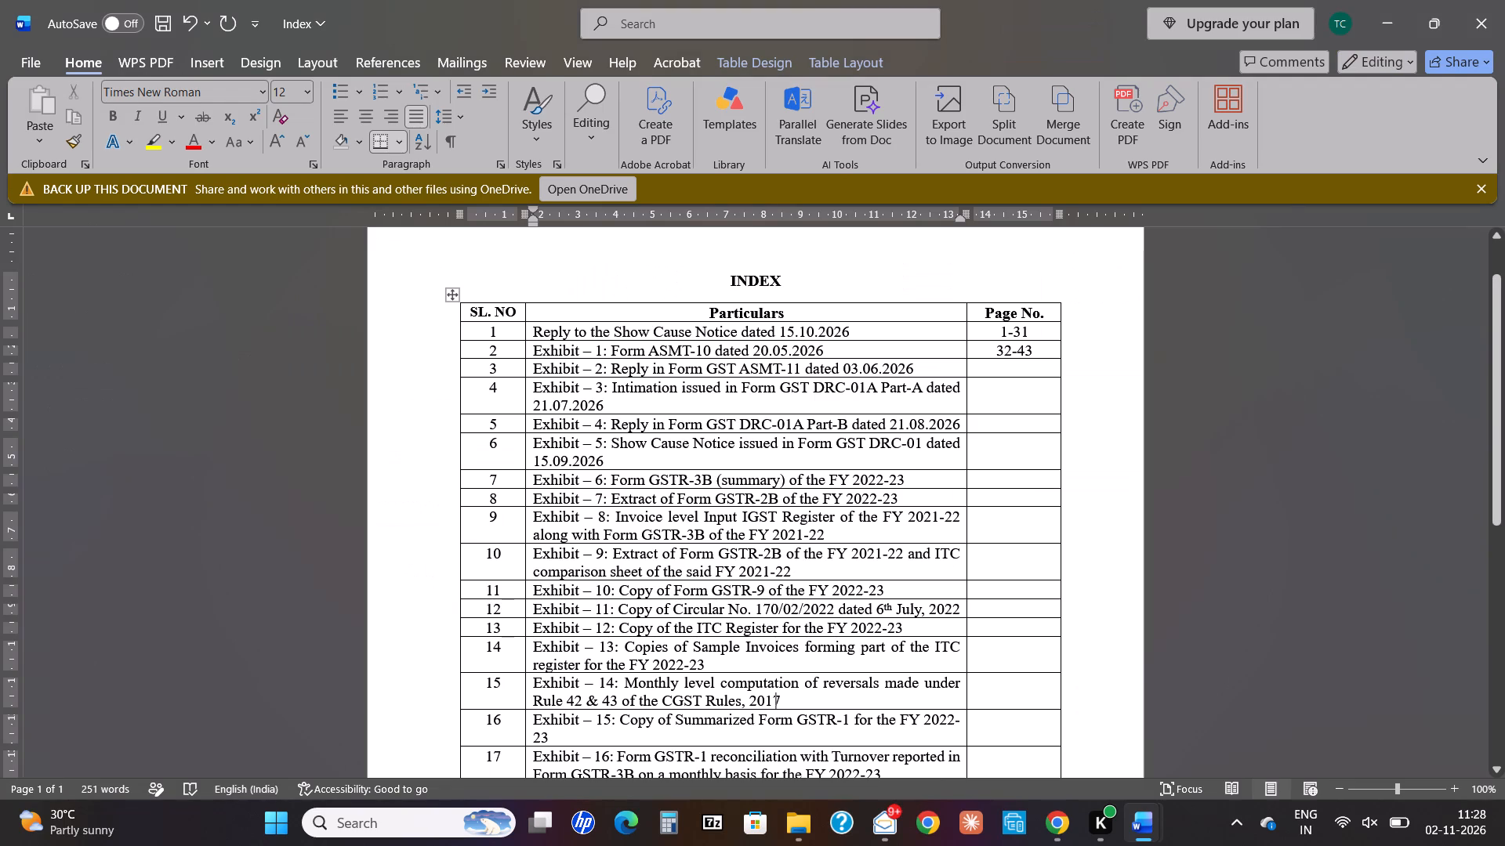
key("space")
type("for the FY 2022-23")
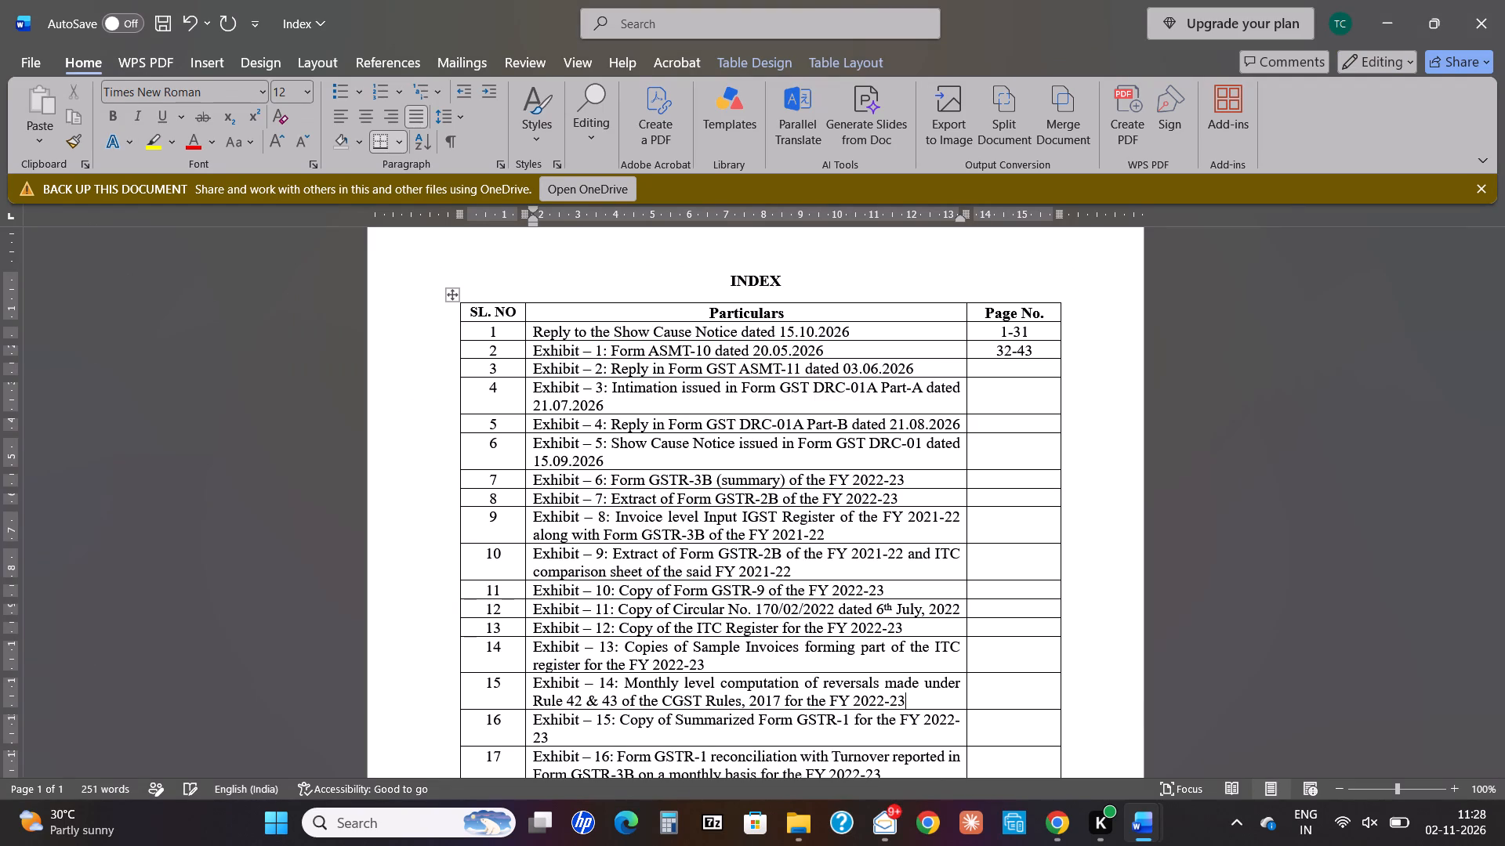
key("ctrl+s")
Find the Exhibit 15 citation in the reply and compare its Summarized Form GSTR-1 description and financial year with the Exhibit 15 Index entry.
key("Tab")
key("Tab")
key("Tab")
key("alt+Tab")
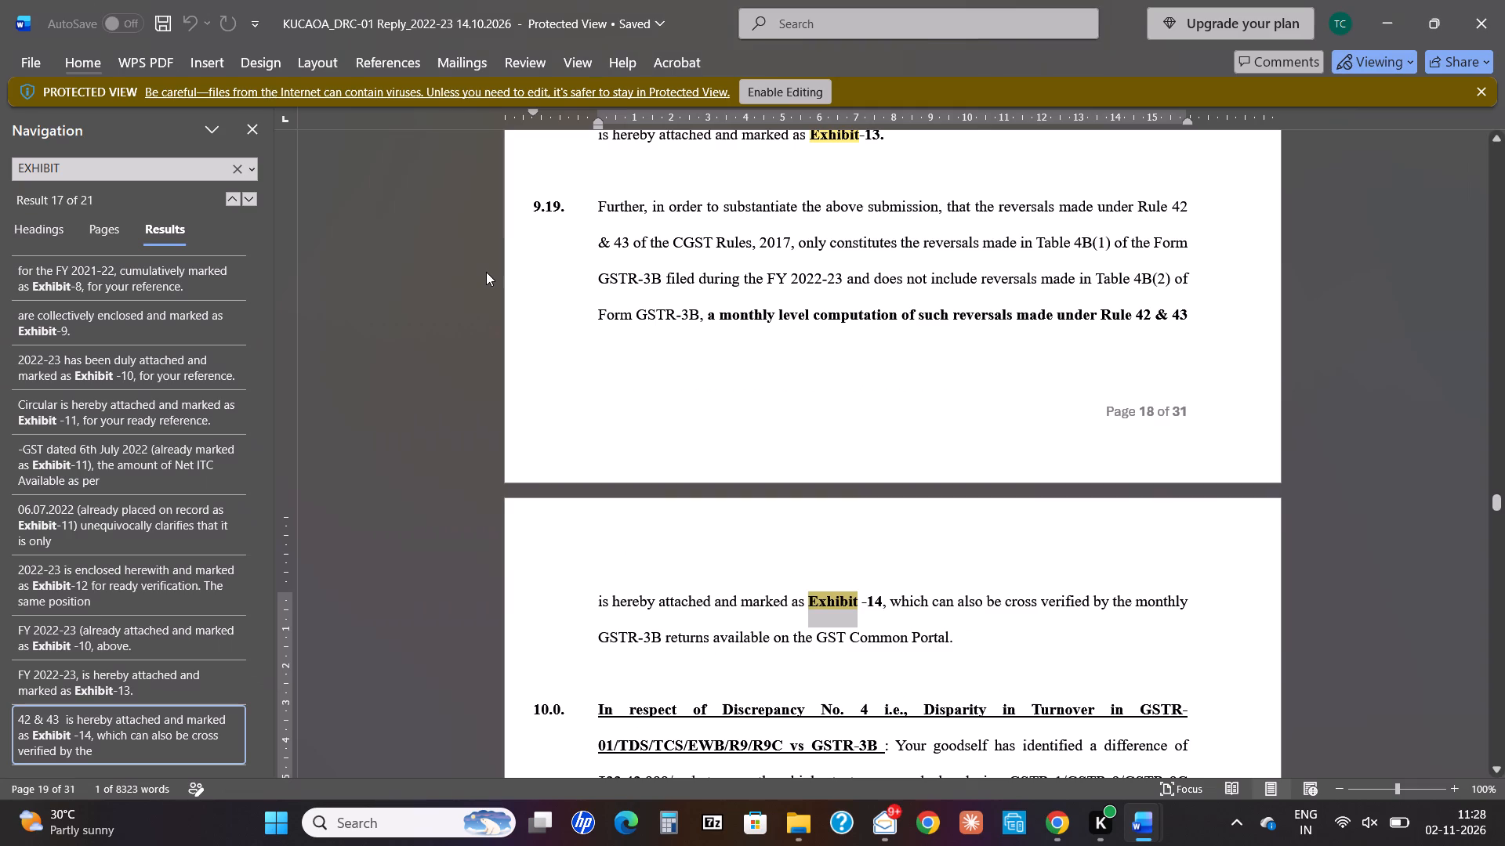
left_click(245, 199)
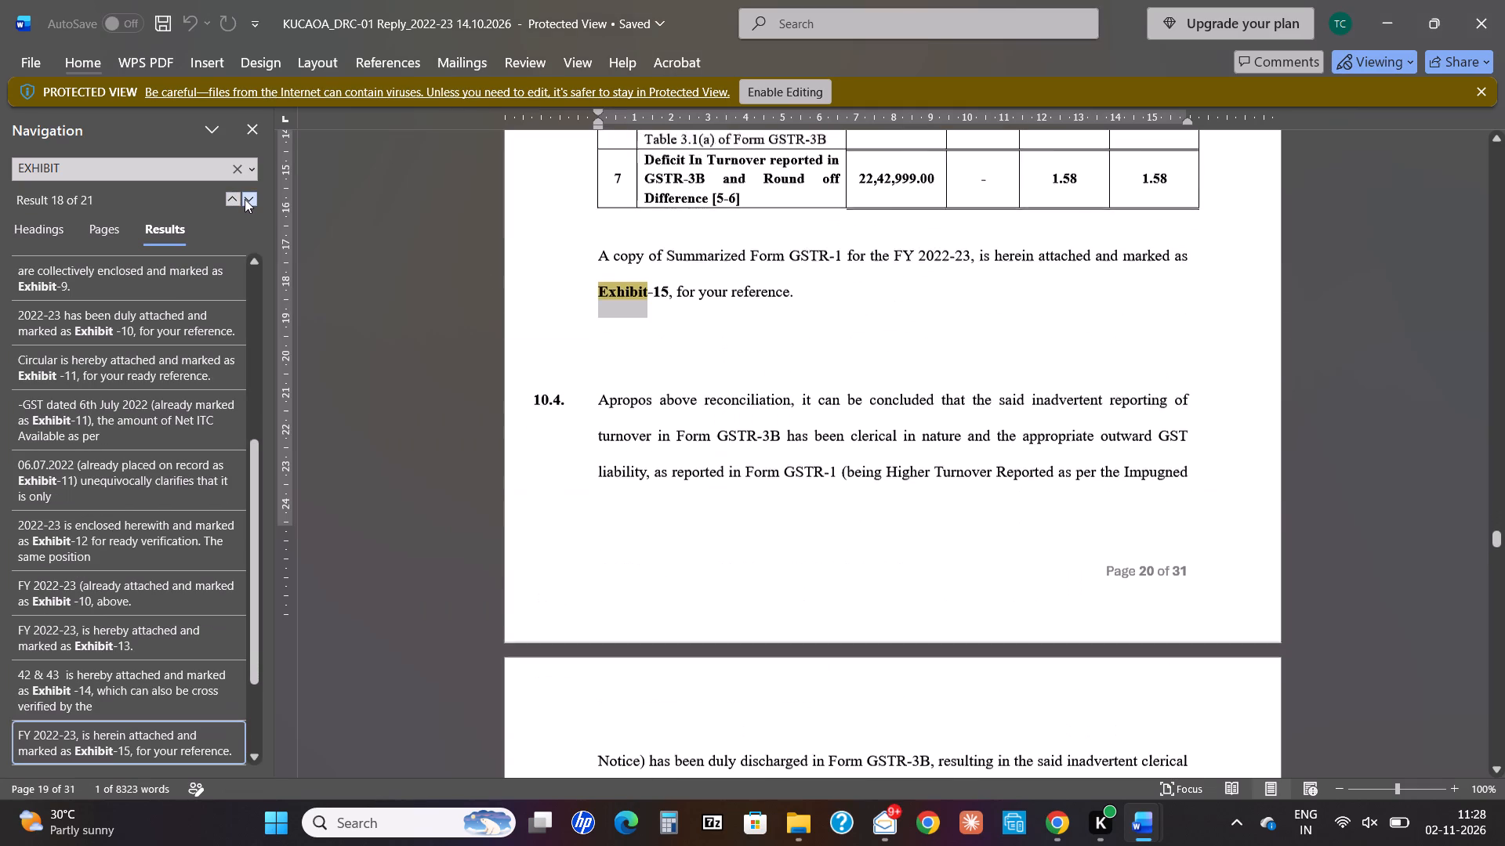
key("alt+Tab")
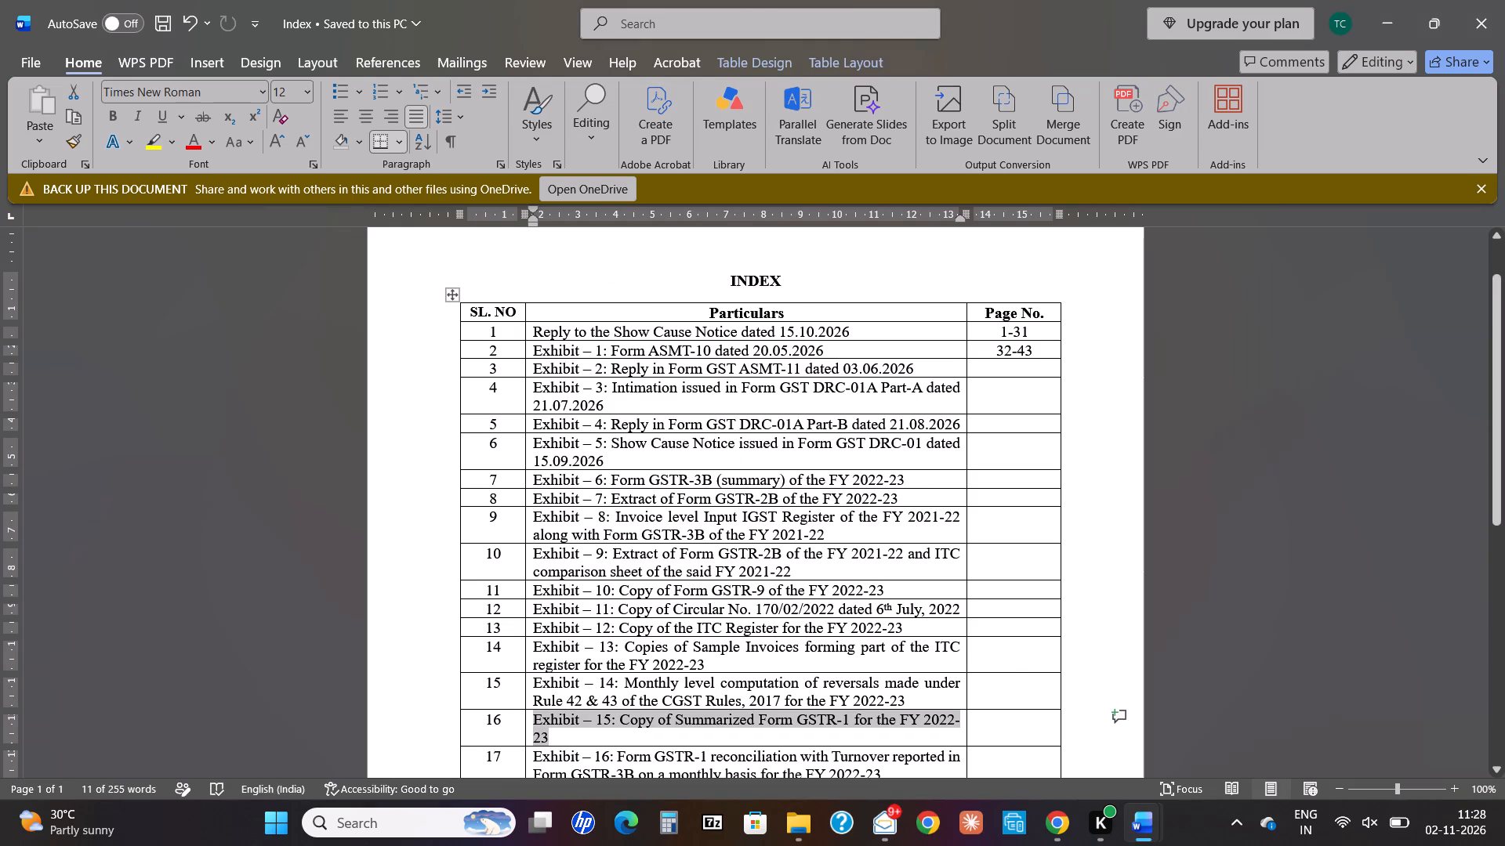
key("Down")
key("Right")
key("Right")
key("Right")
key("Right")
key("Right")
key("Right")
key("Right")
key("Right")
key("Right")
key("Right")
key("Right")
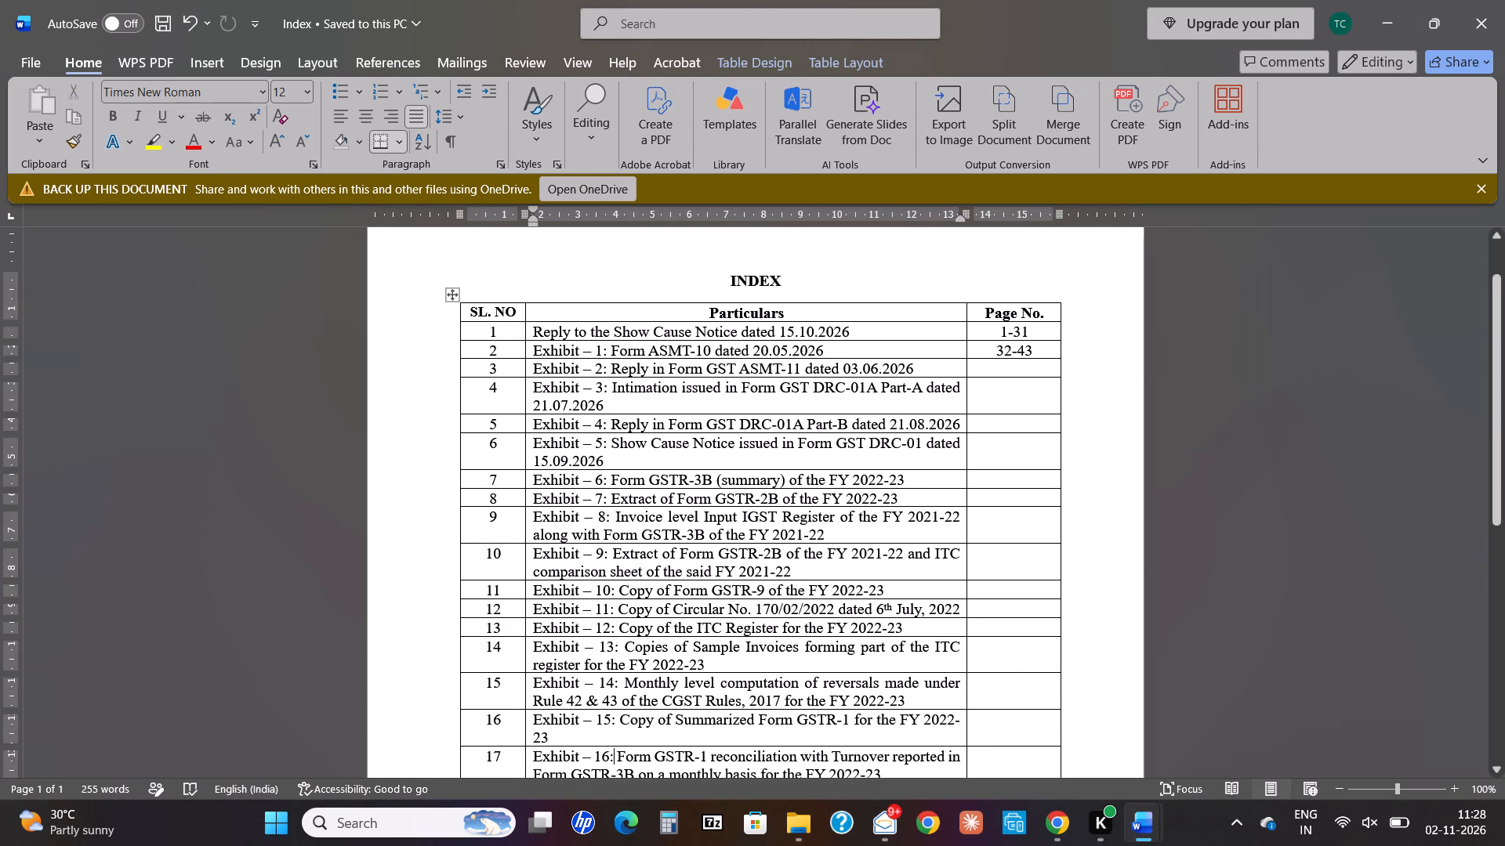
key("Right")
key("alt+Tab")
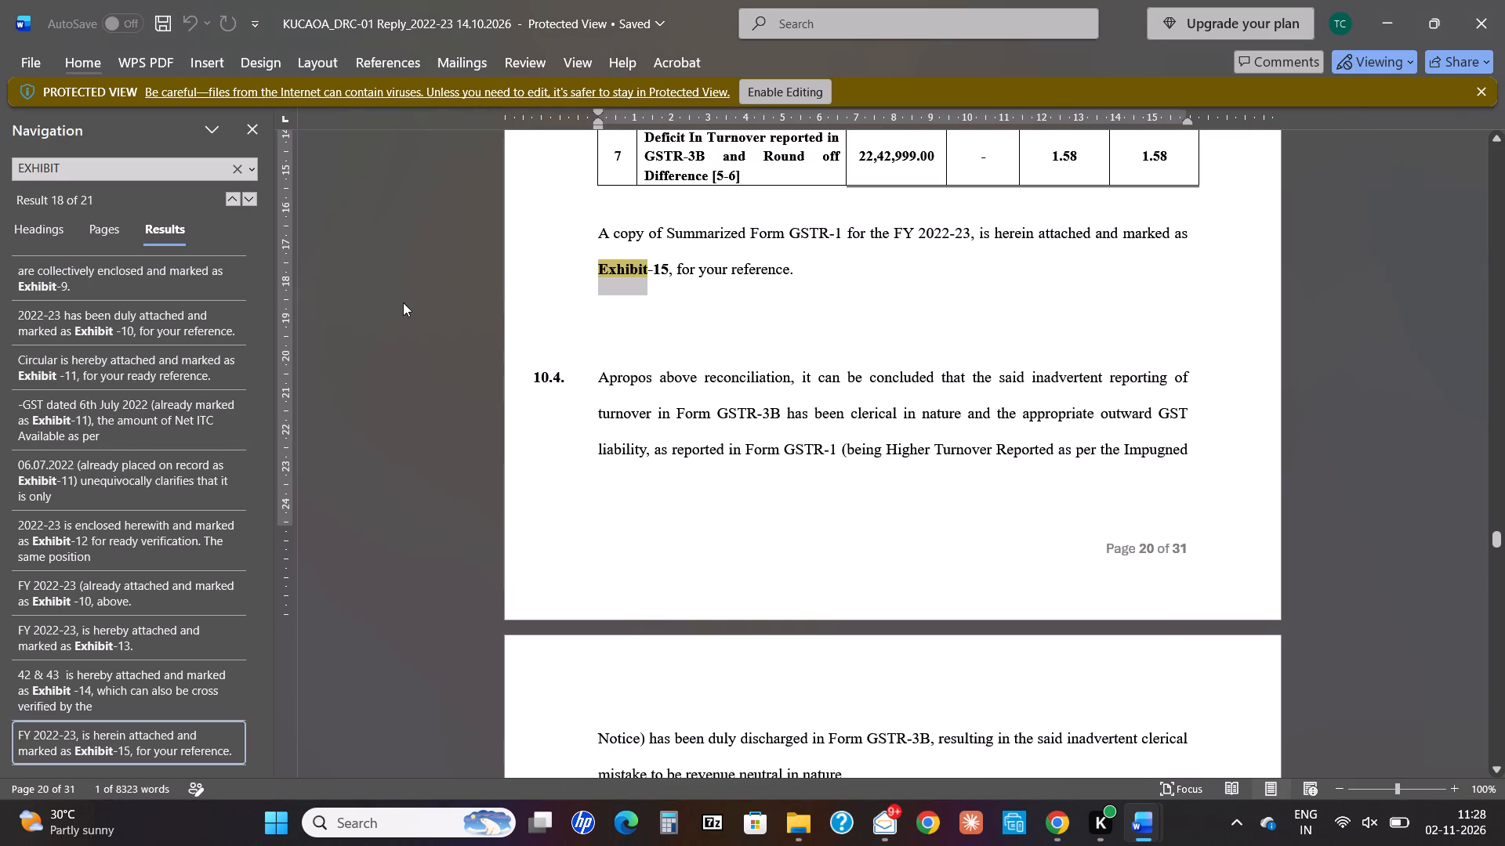
key("alt+Tab")
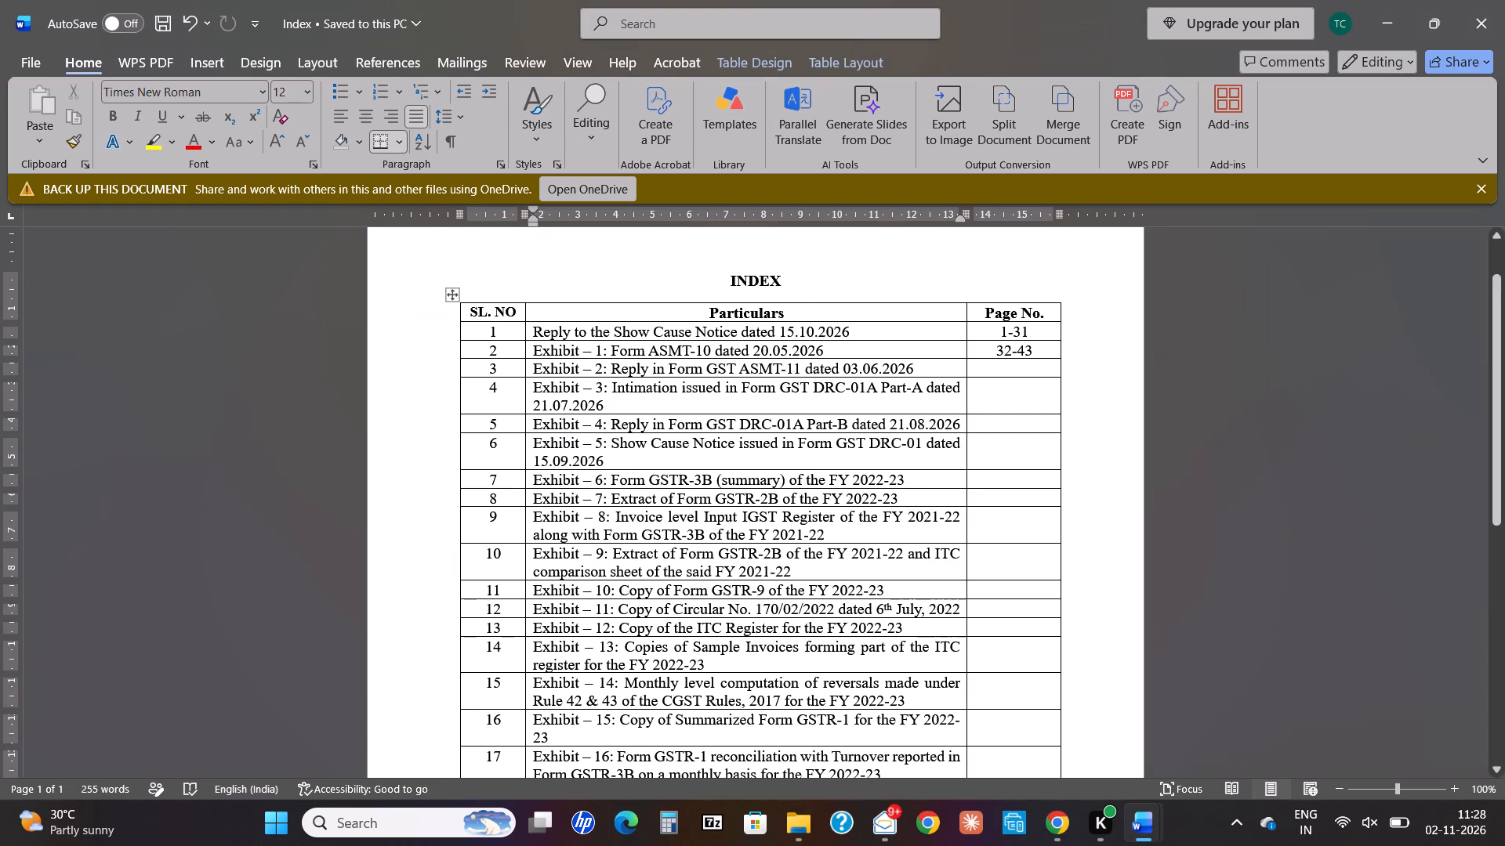
key("Up")
key("Up")
key("Right")
key("Down")
Find the Exhibit 16 citation in the reply and compare its GSTR-1 and GSTR-3B turnover reconciliation wording with the Exhibit 16 Index entry.
key("alt+Tab")
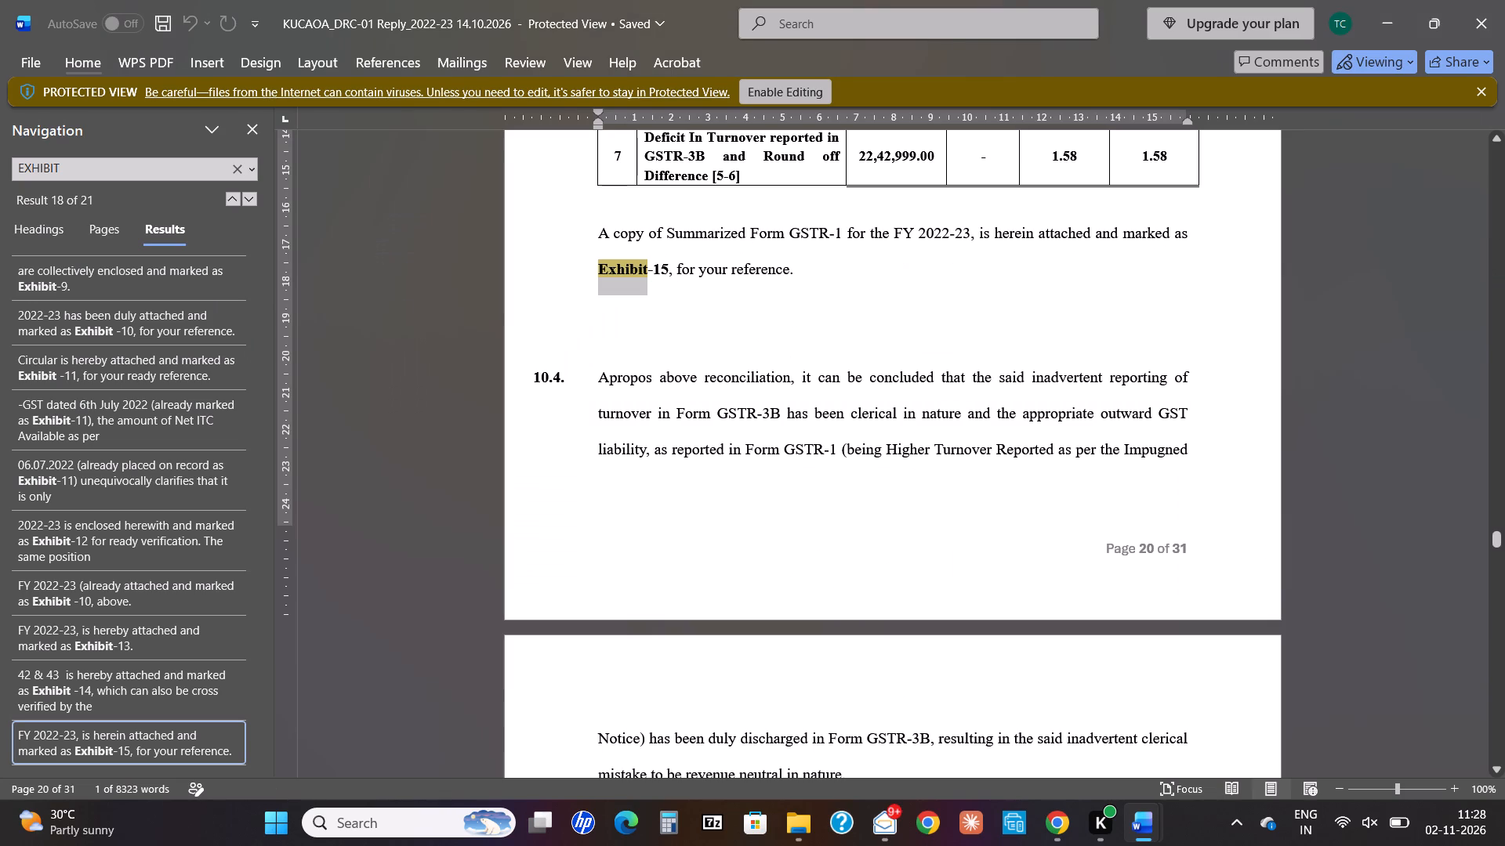
left_click(244, 204)
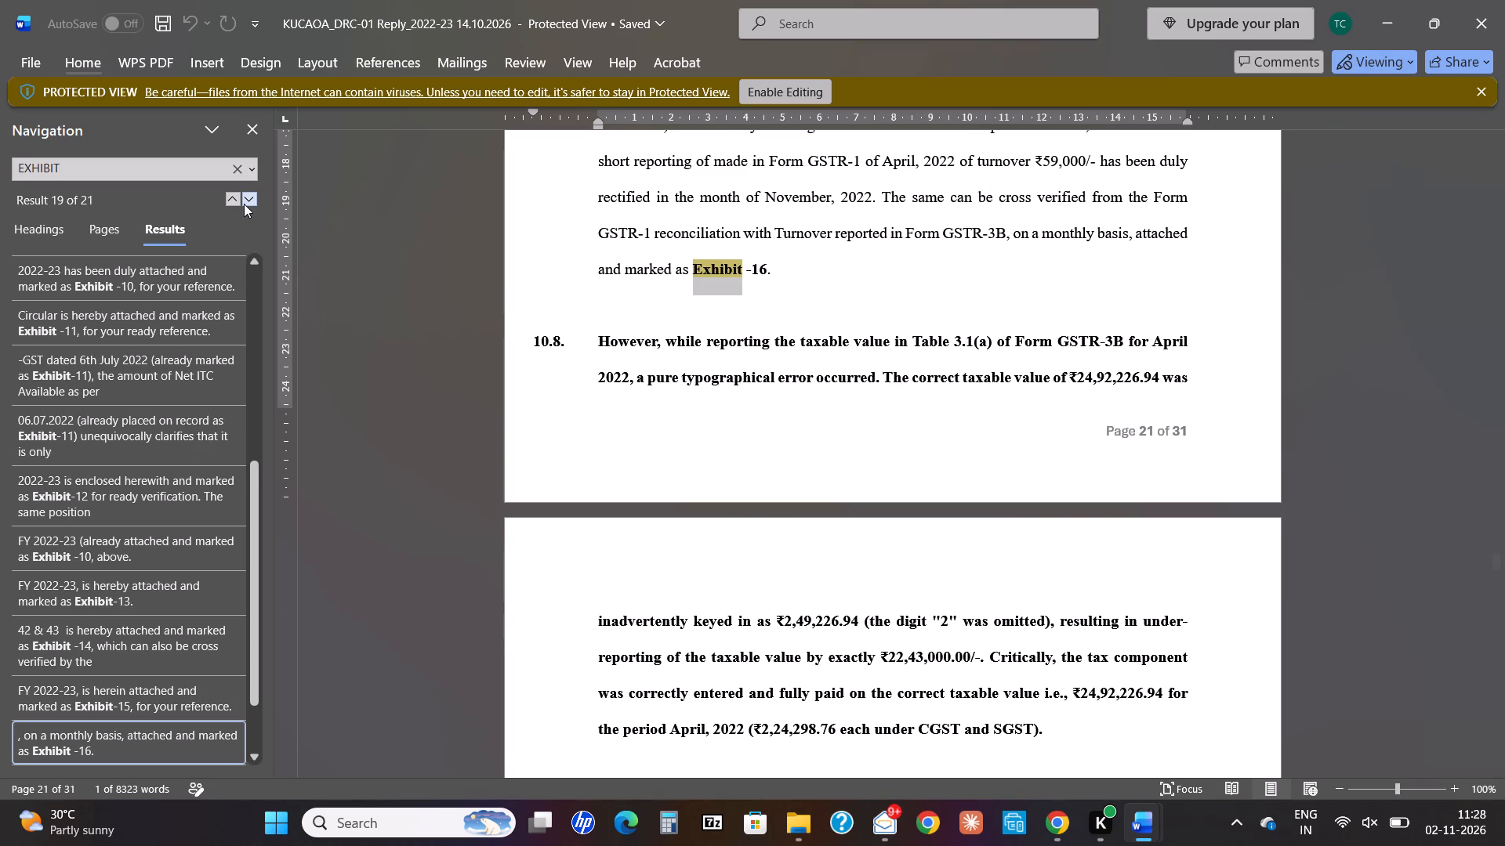
key("alt+Tab")
key("Down")
key("Right")
key("Right")
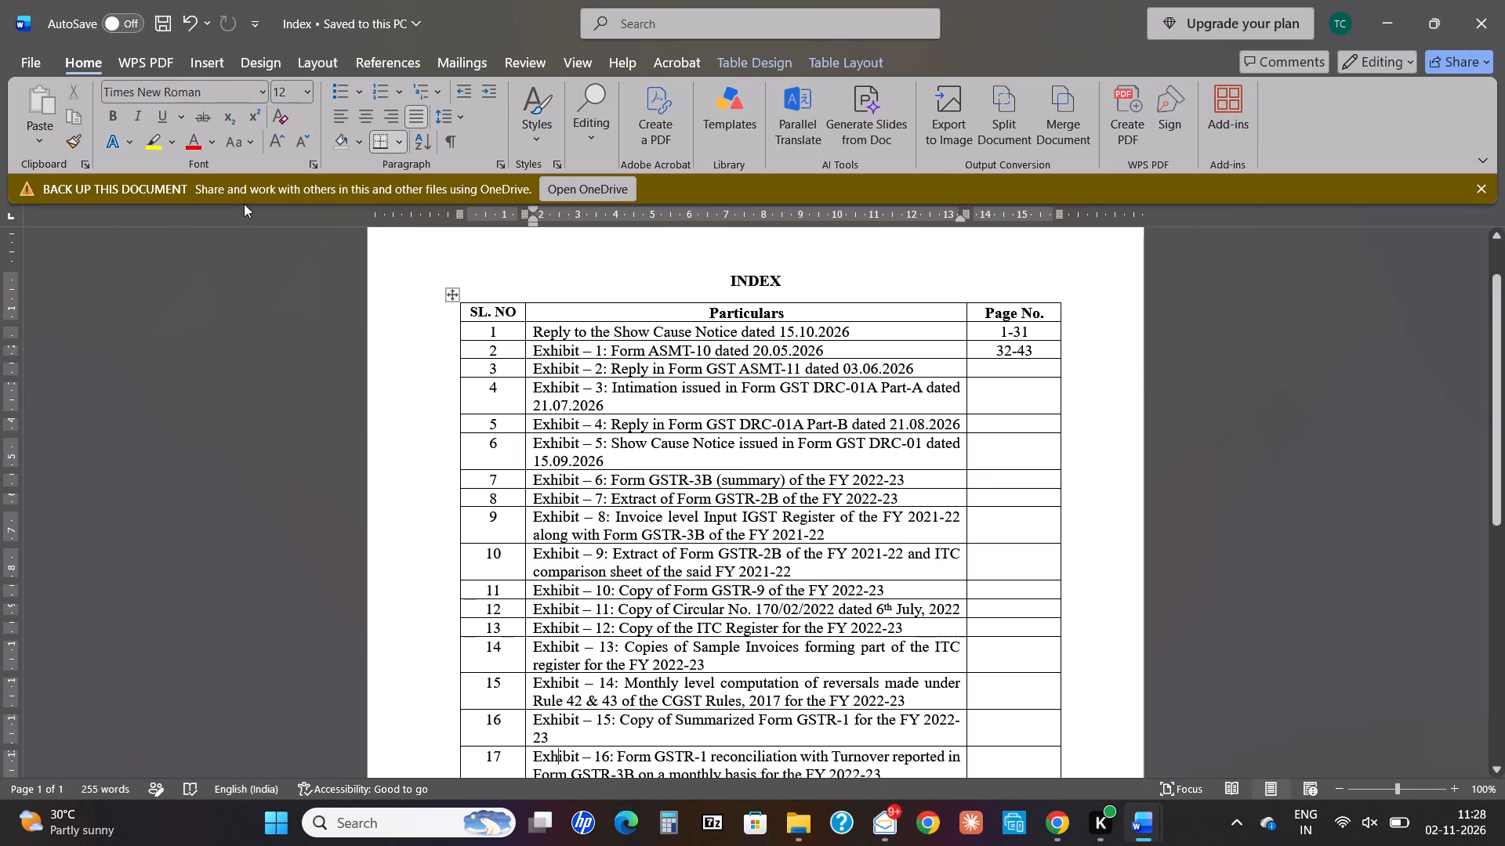
key("alt+Tab")
key("alt+Tab")
key("Right")
key("Right")
key("Right")
key("Right")
key("Right")
key("Right")
key("Right")
key("Right")
key("Right")
key("Right")
key("Right")
key("Right")
key("Right")
key("Right")
key("Right")
key("Right")
key("Right")
key("Right")
key("Right")
key("Down")
key("alt+Tab")
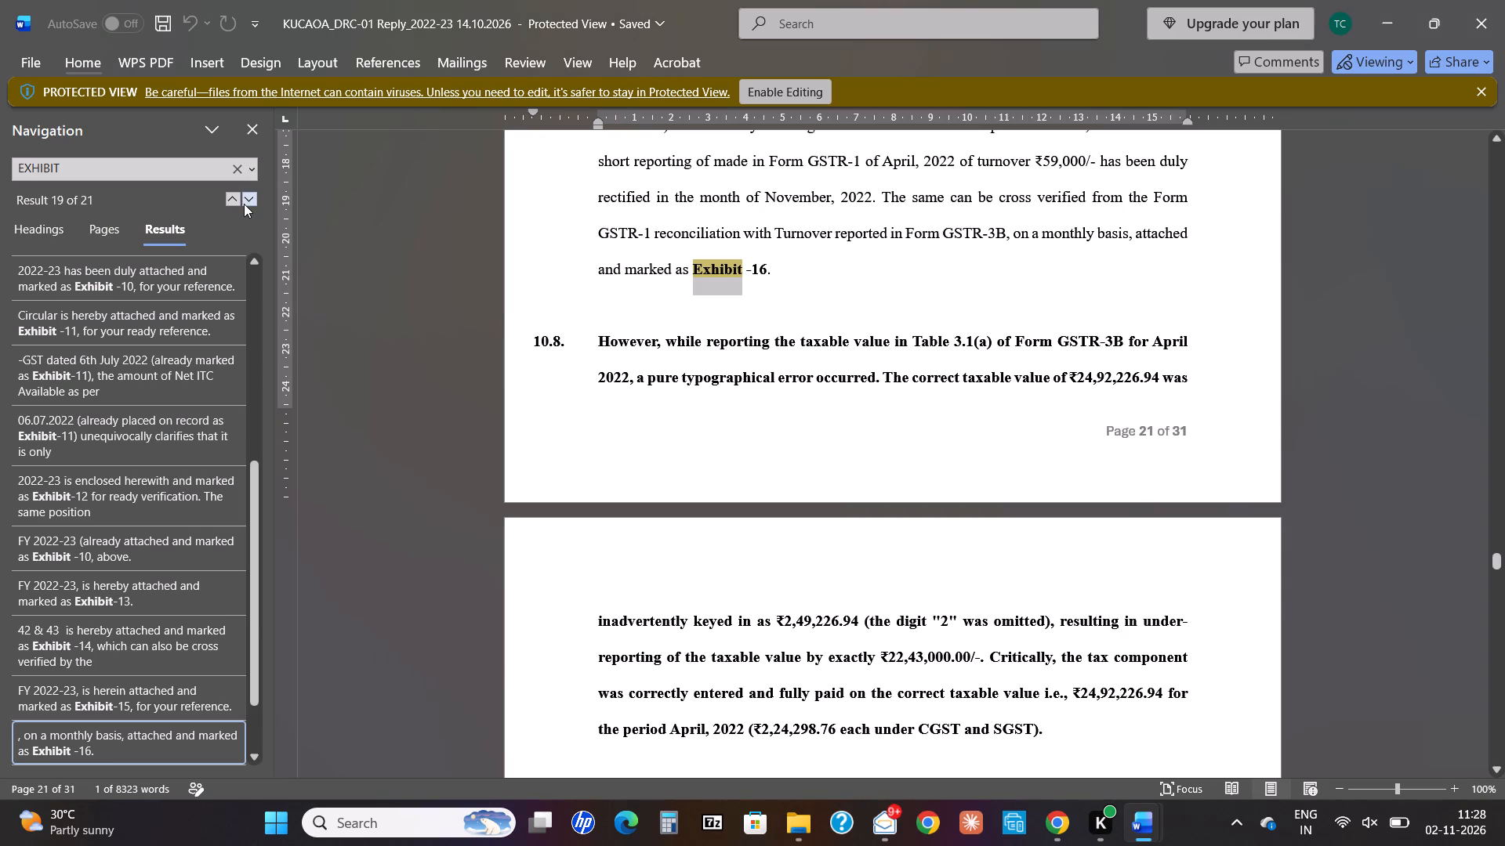
key("alt+Tab")
key("alt+Tab")
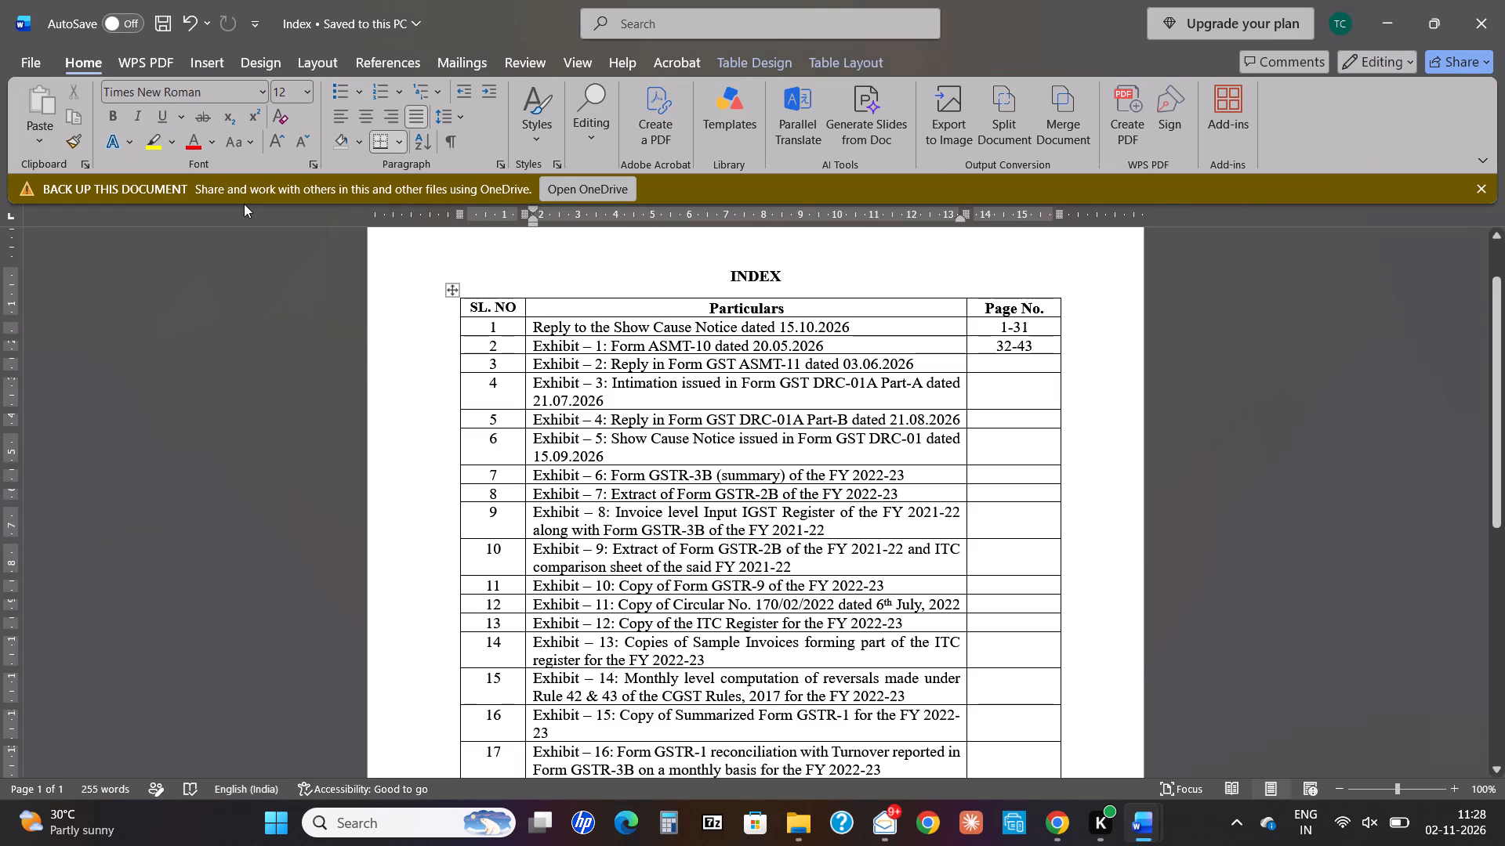
Check the Exhibit 17 citation in the reply against the Index and delete "Filed" before "Form GSTR-3B" in the Exhibit 17 Index entry.
left_click(244, 204)
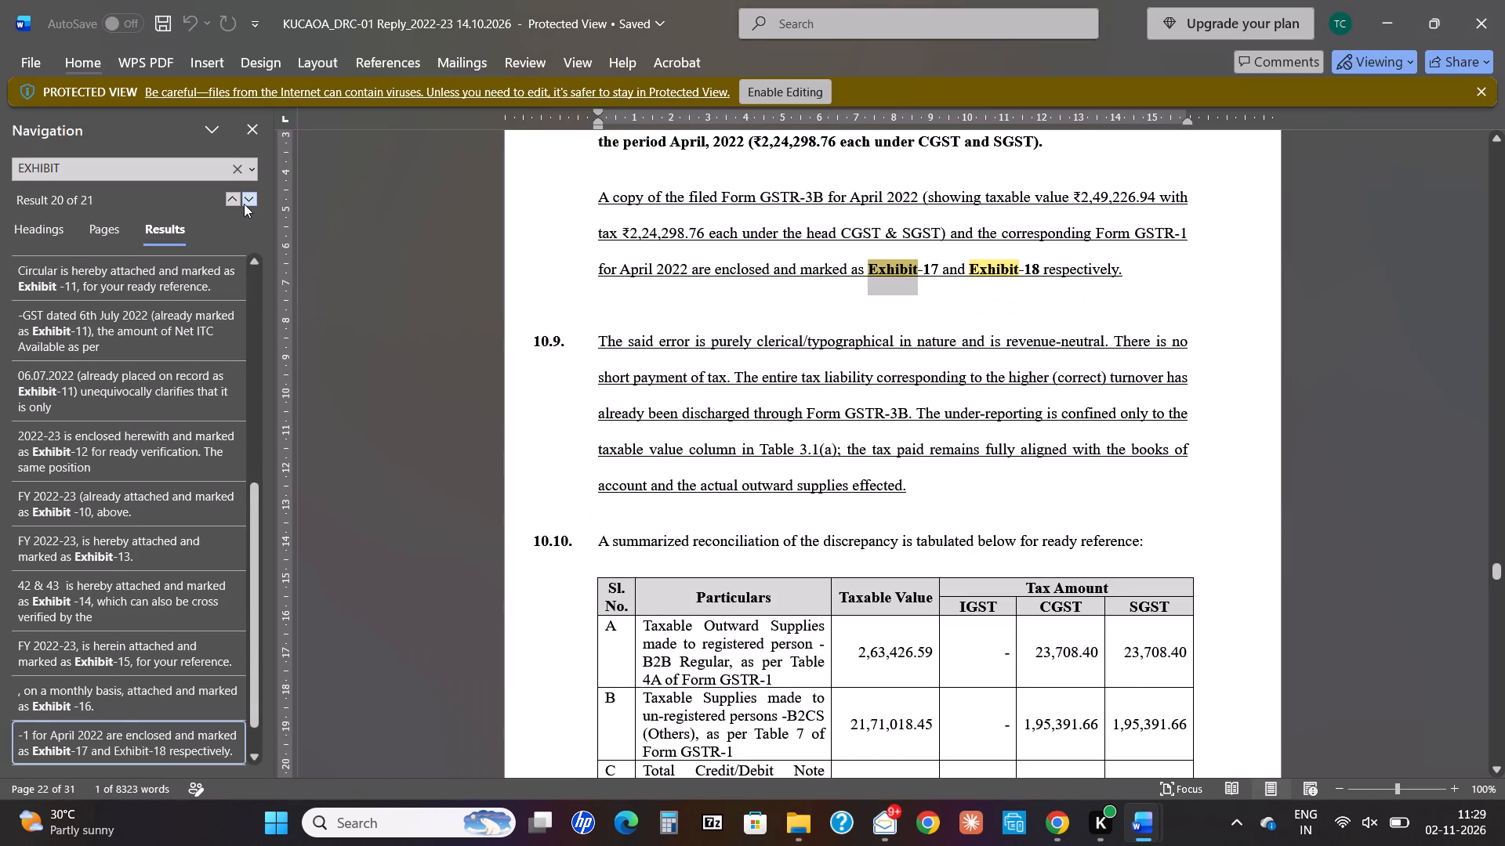
key("alt+Tab")
key("Down")
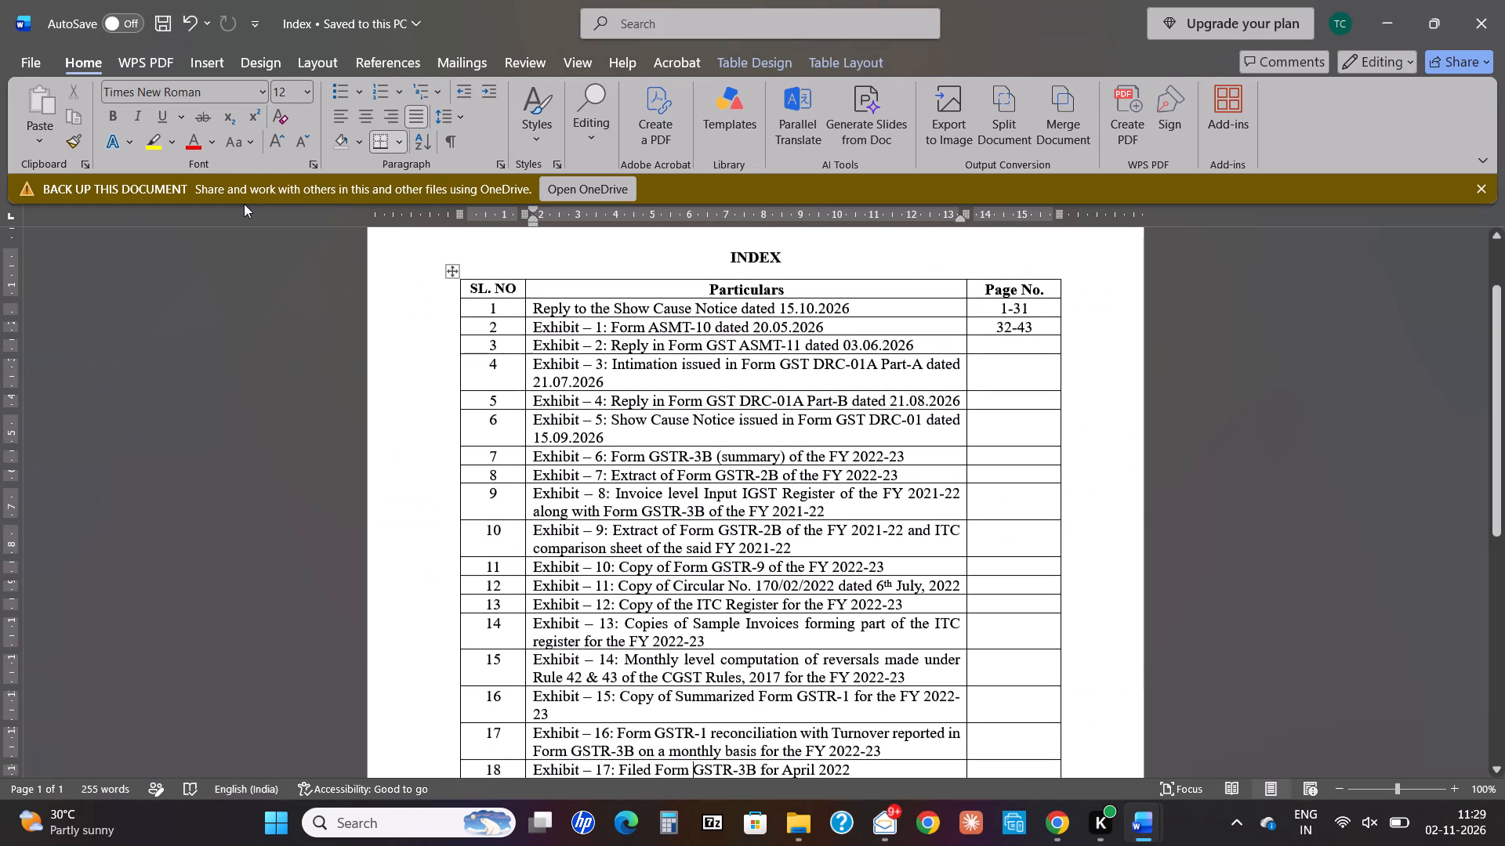
key("alt+Tab")
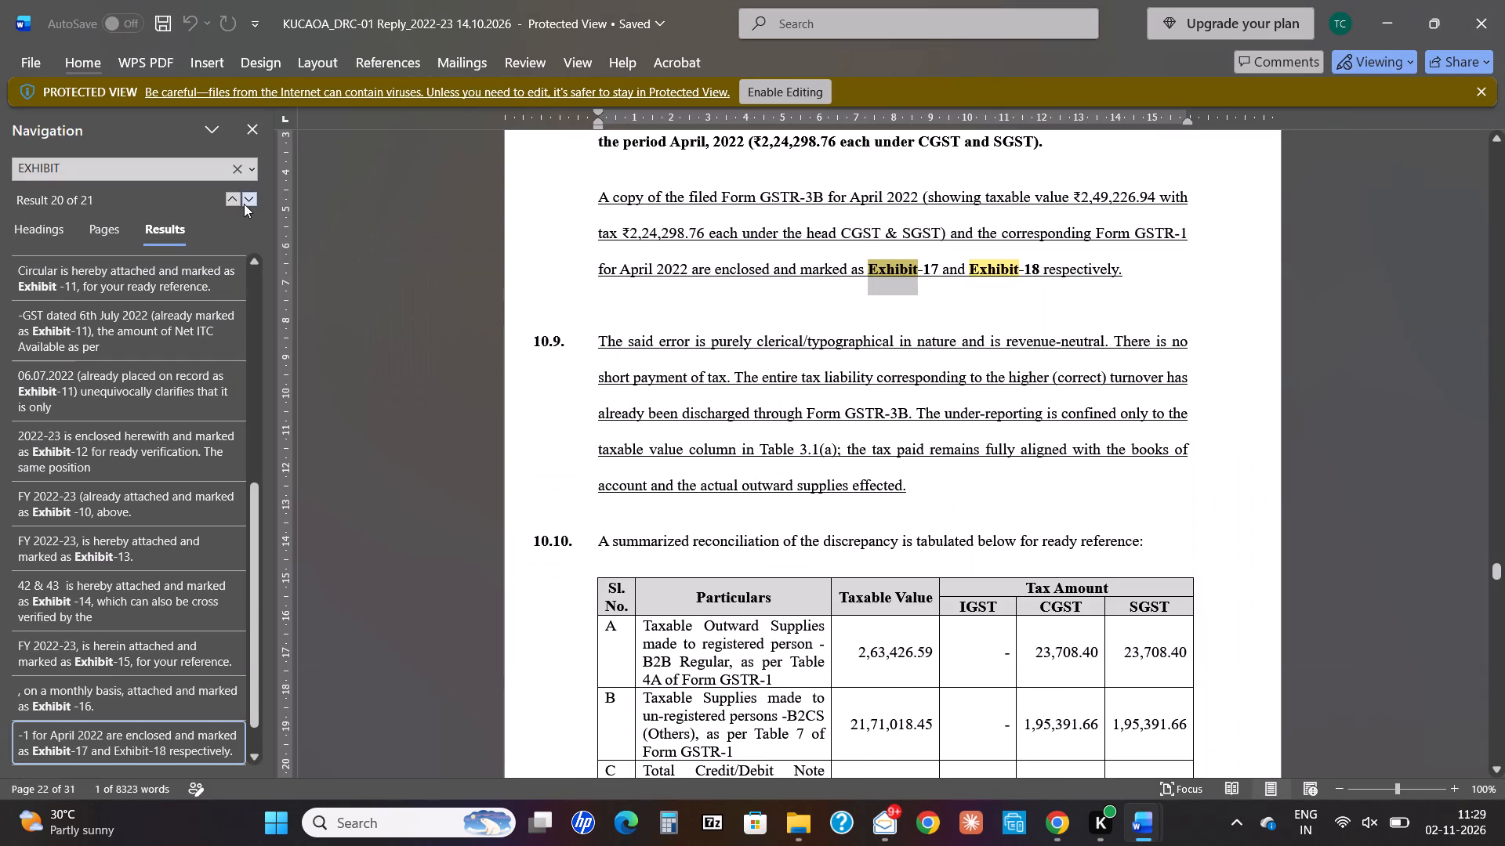
key("alt+Tab")
key("ctrl+Left")
key("ctrl+shift+Left")
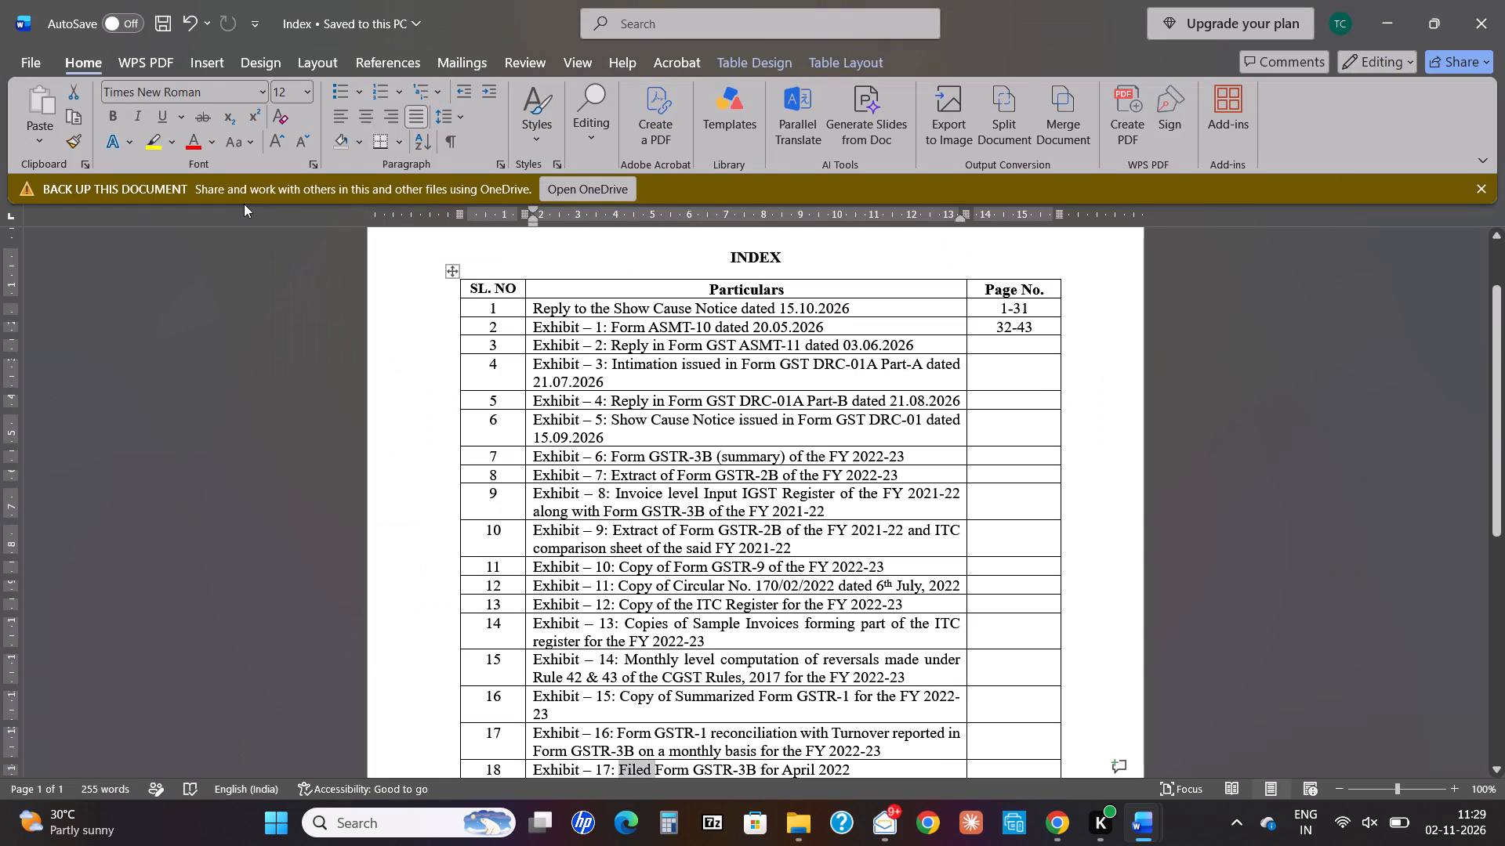
key("BackSpace")
key("BackSpace")
key("space")
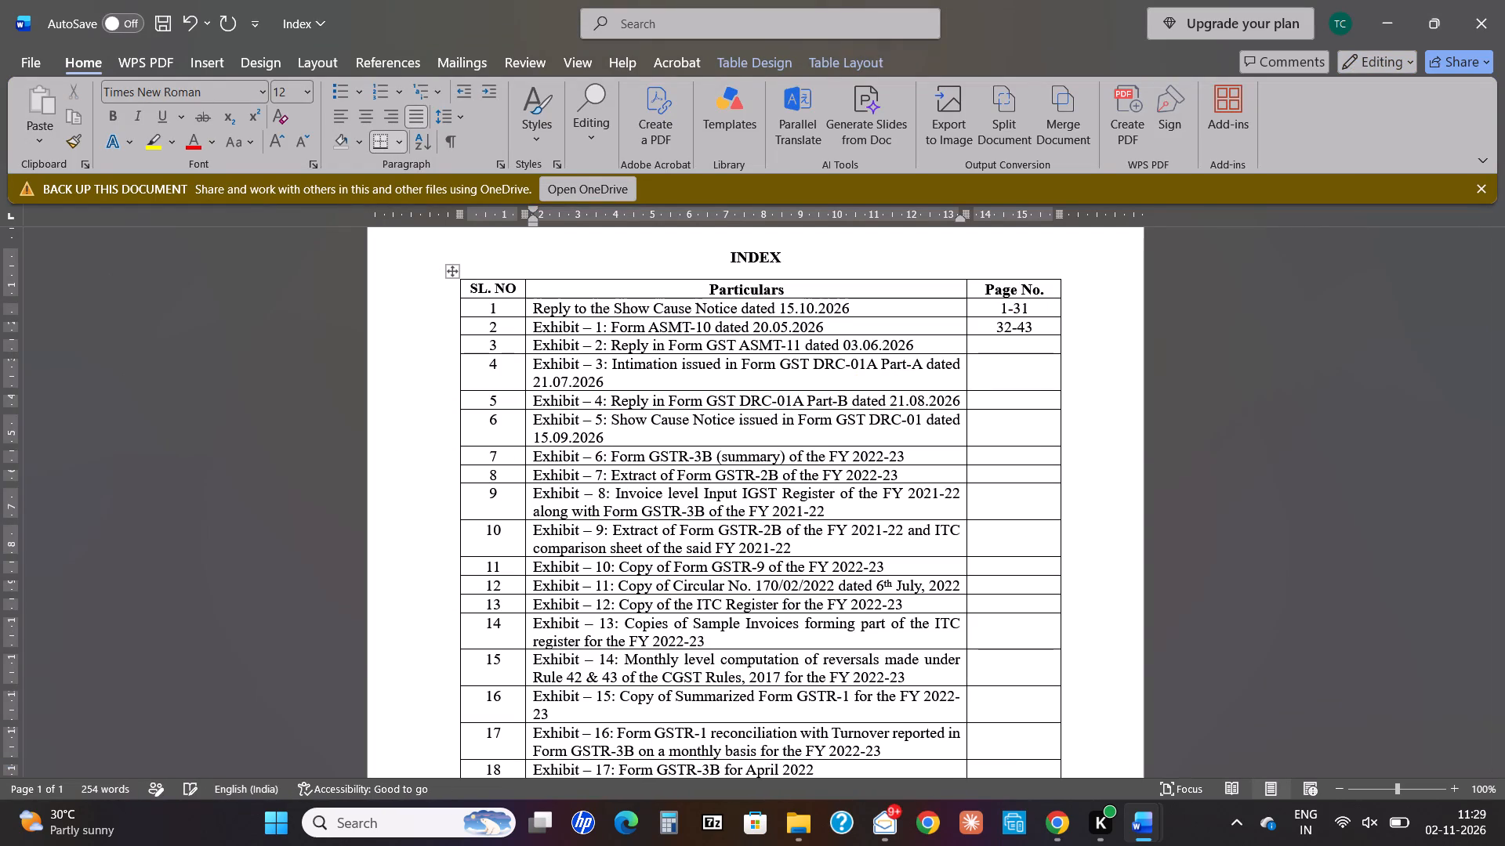
key("alt+Tab")
key("alt+Tab")
key("alt+Tab")
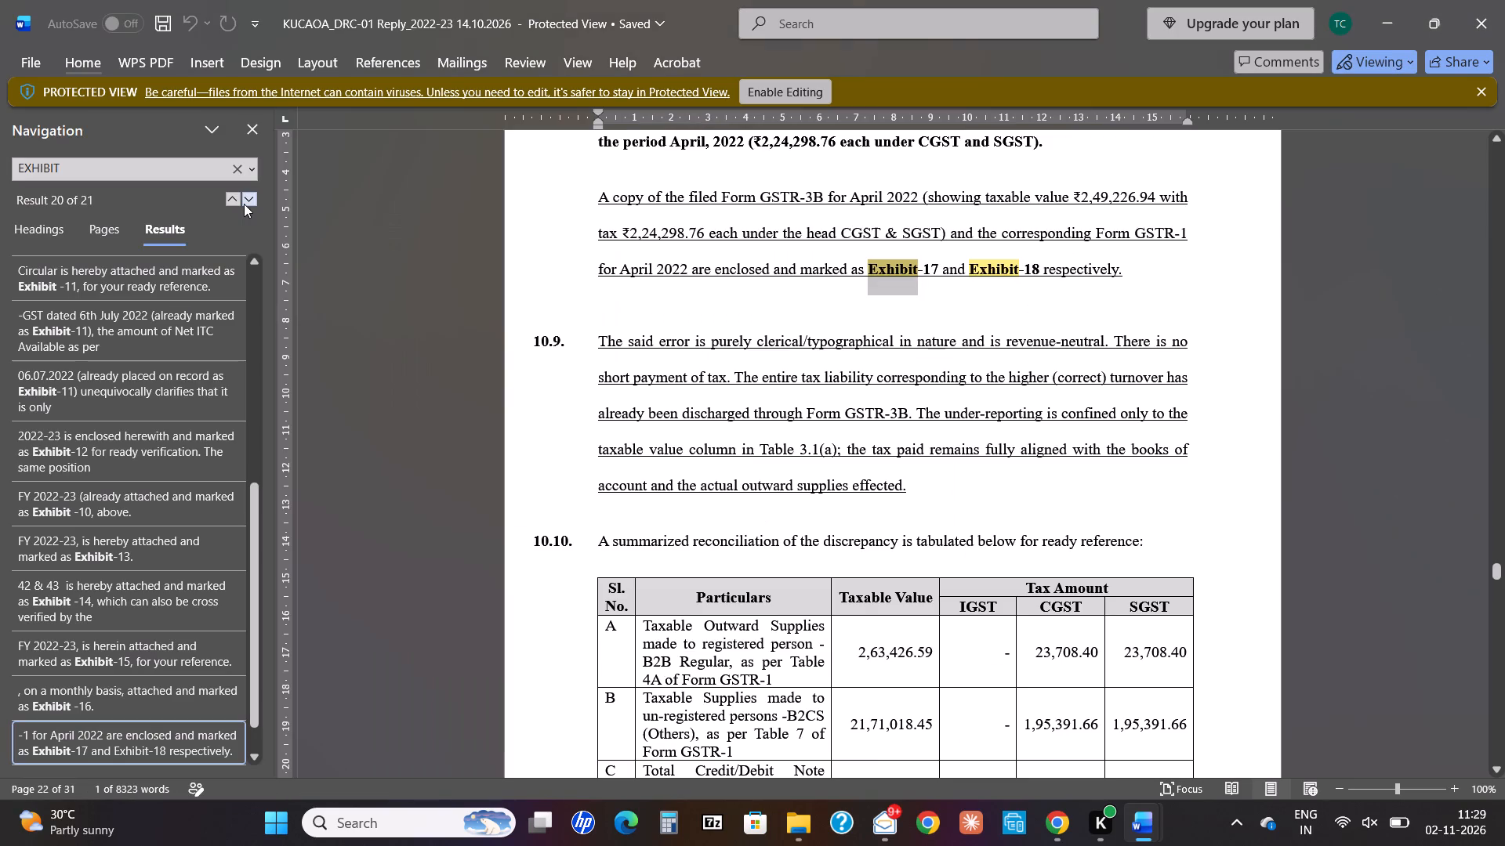
key("alt+Tab")
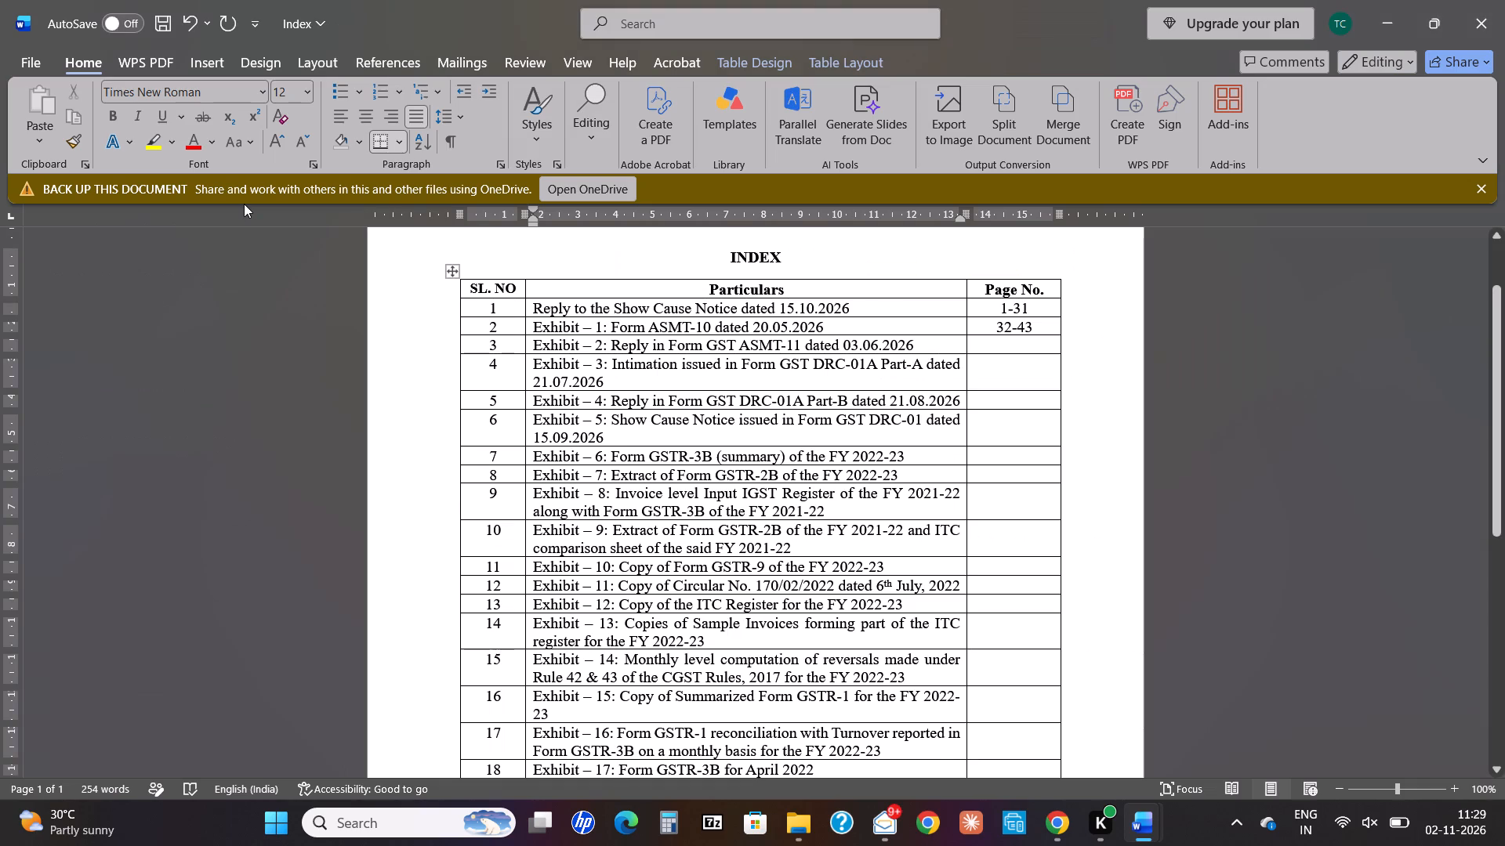
Check the Exhibit 18 citation in the reply, delete "the" before "April 2022" in the Exhibit 18 Index entry, and save.
key("alt+Tab")
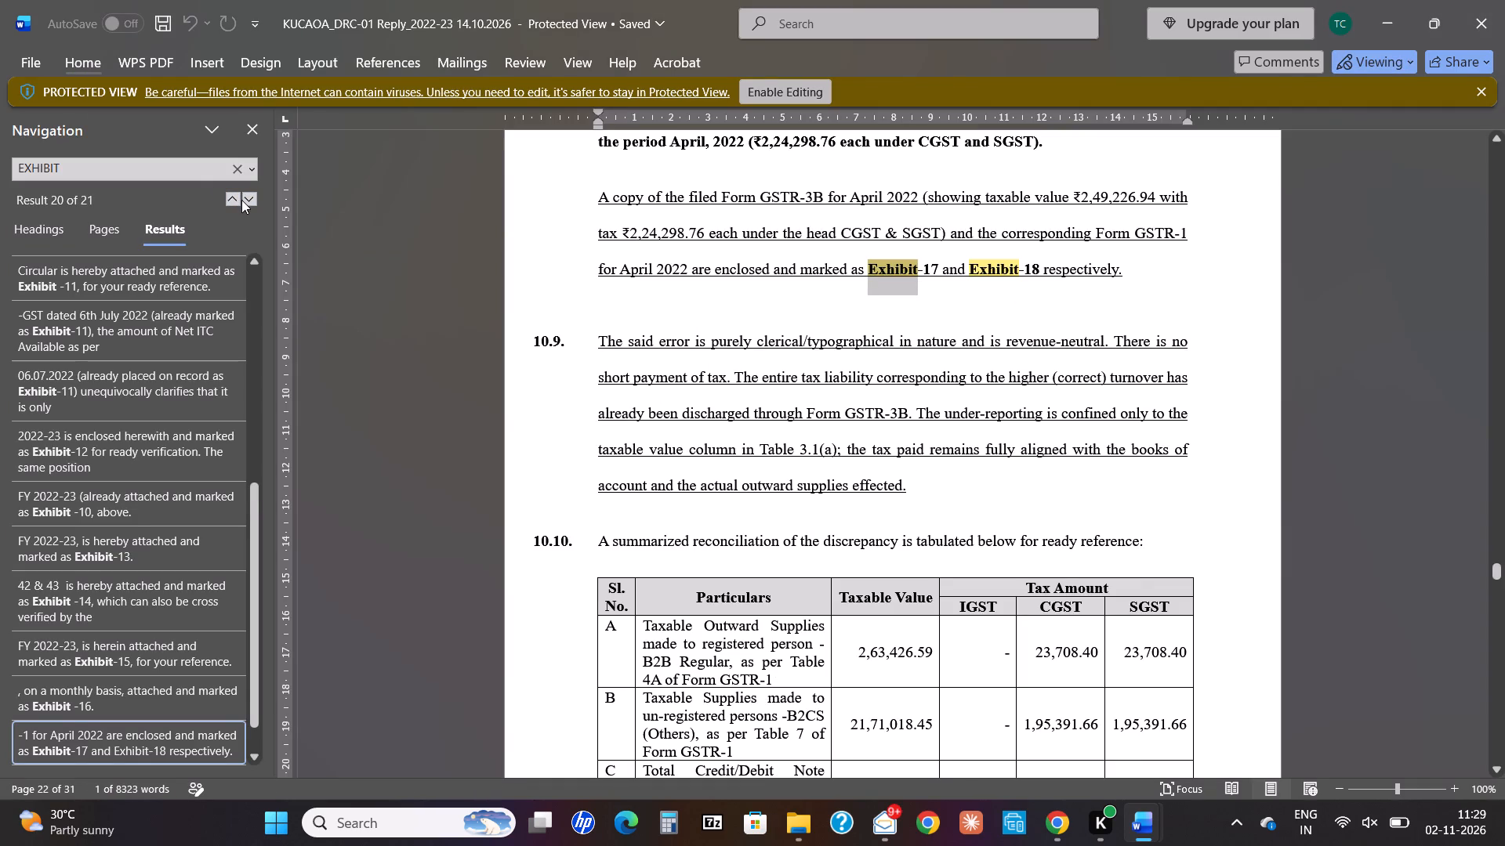
left_click(241, 200)
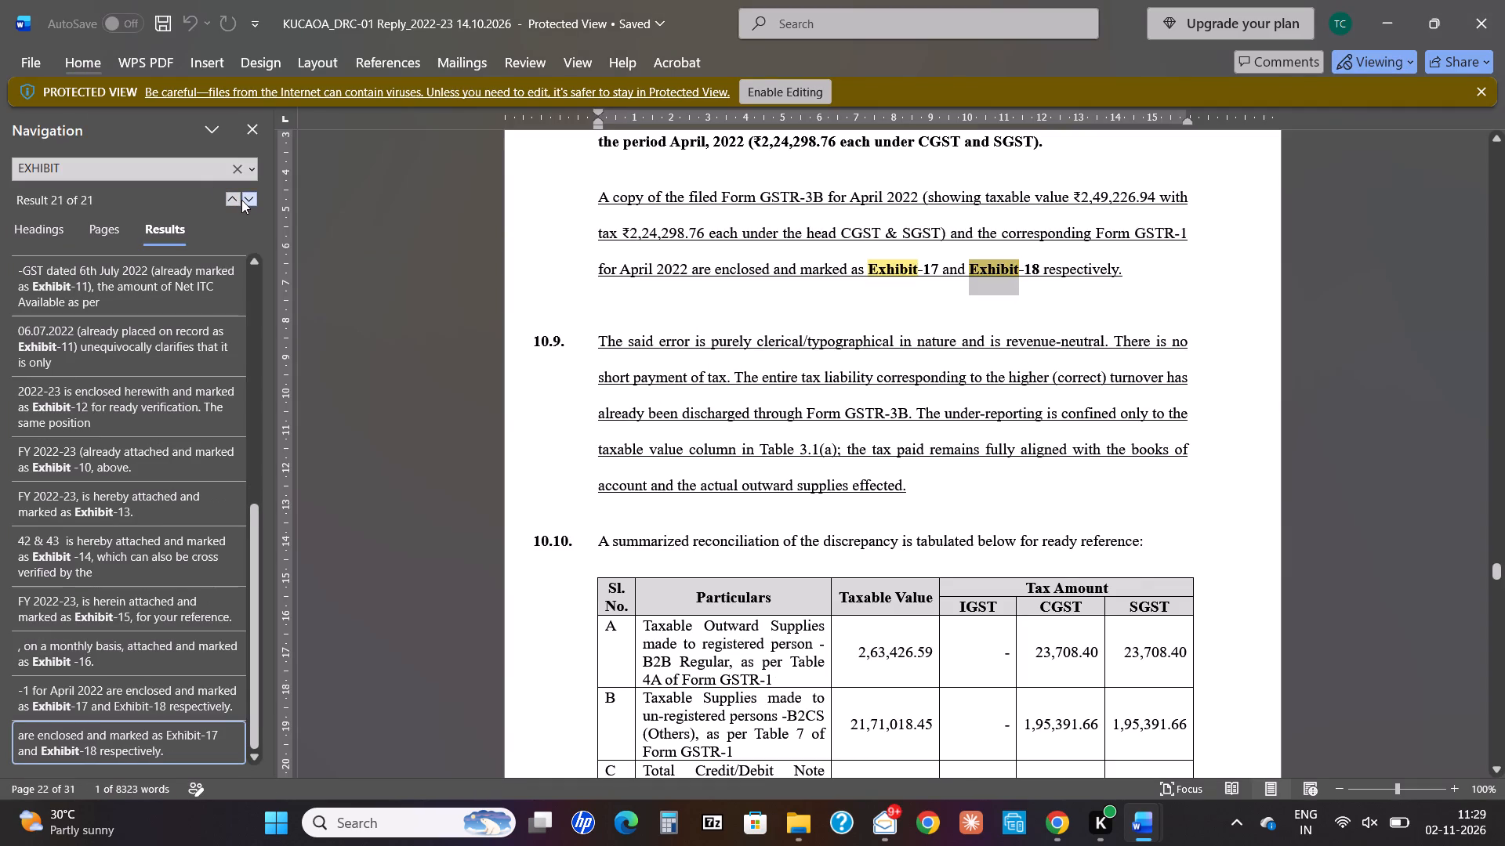
key("alt+Tab")
key("Down")
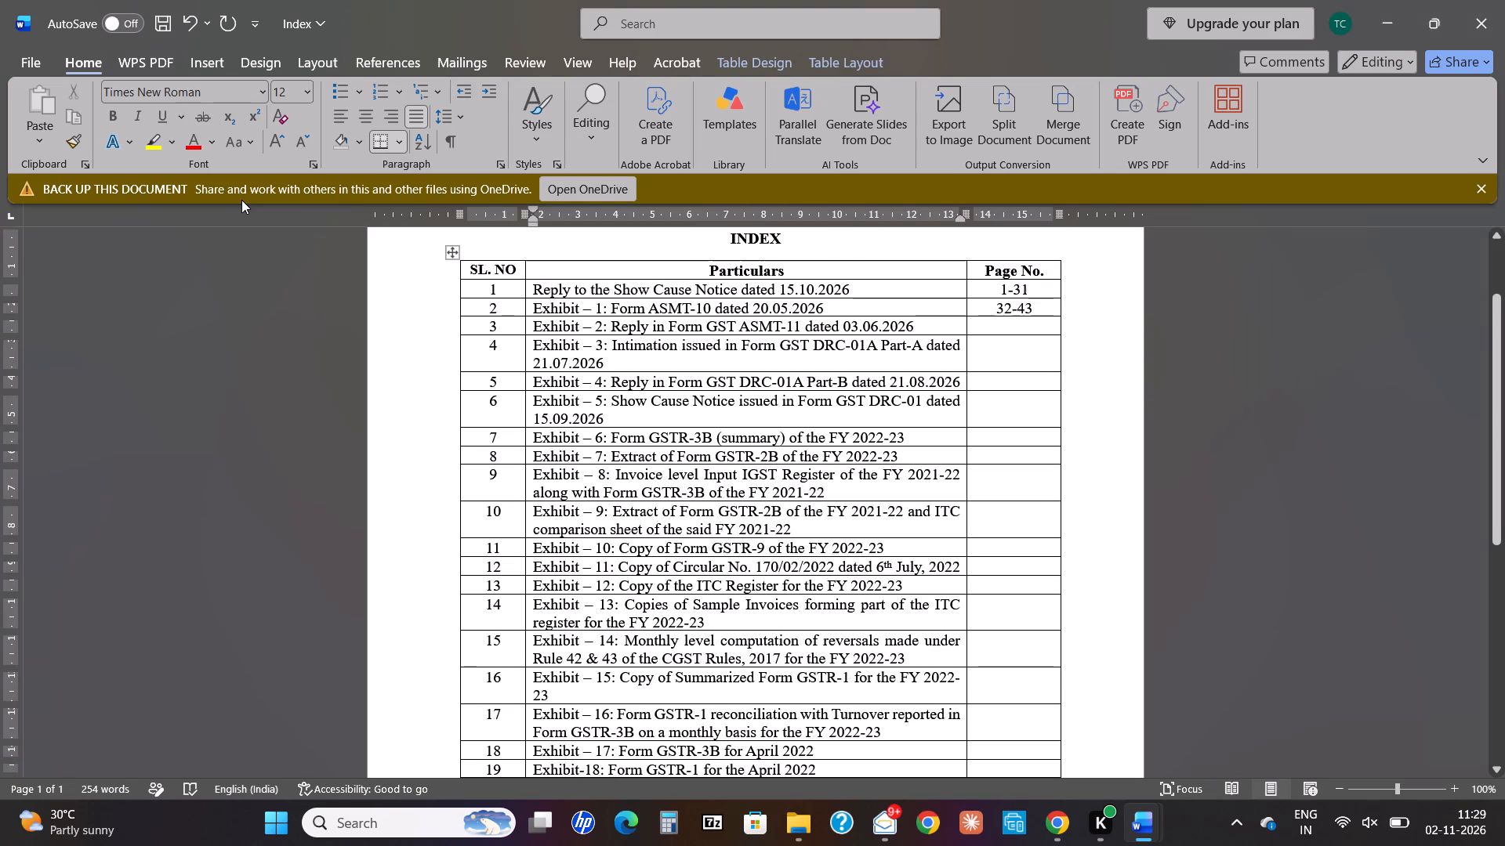
key("ctrl+Right")
key("ctrl+Right")
key("ctrl+Right")
key("ctrl+Right")
key("ctrl+Right")
key("ctrl+shift+Right")
key("BackSpace")
key("ctrl+s")
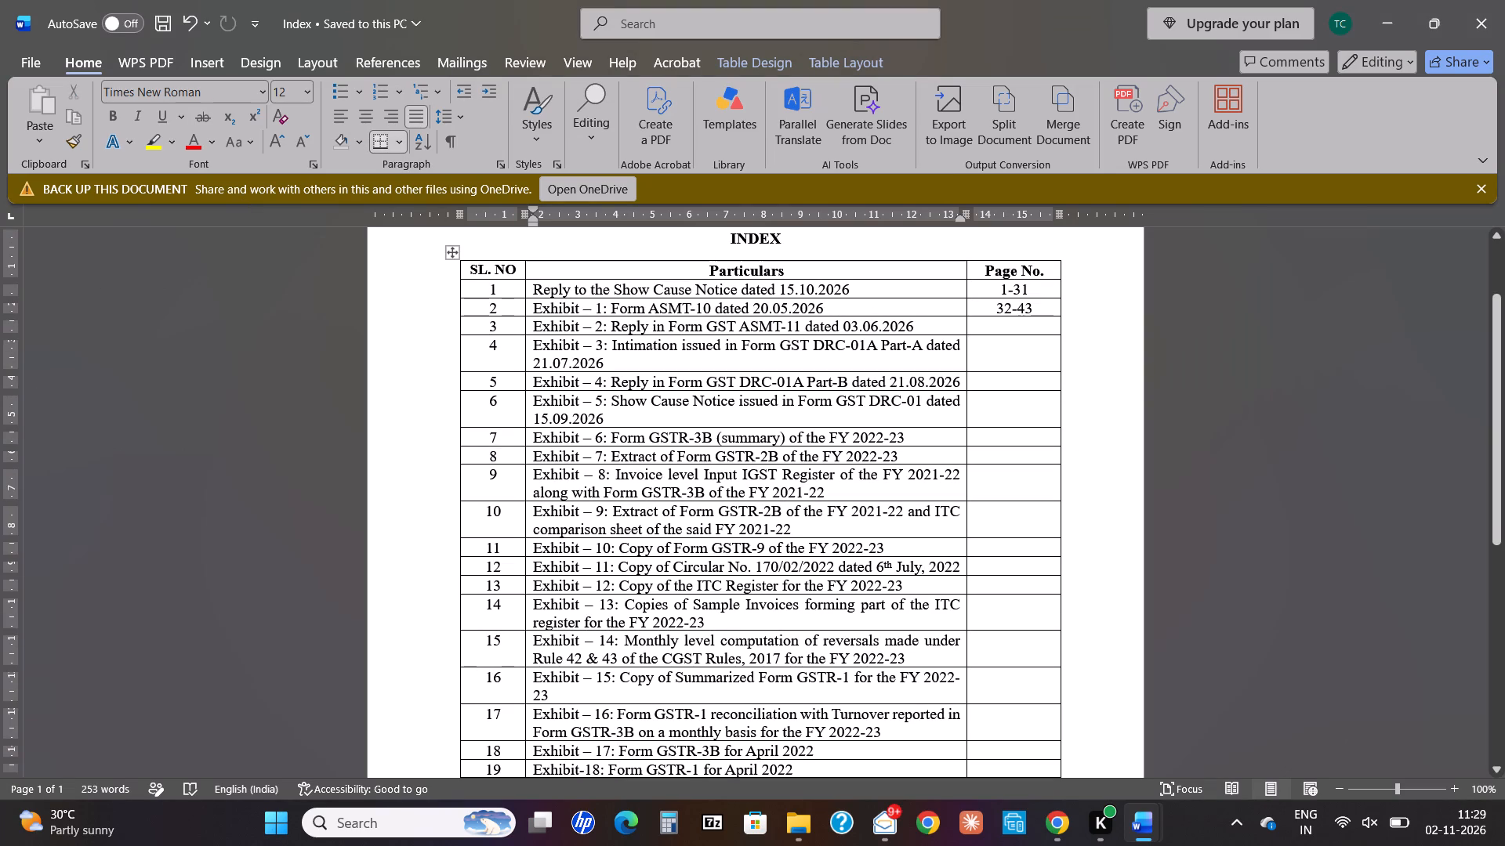
Reformat the Exhibit 18 label in the Index as "Exhibit – 18" with a spaced dash and save the document.
left_click(589, 767)
key("Left")
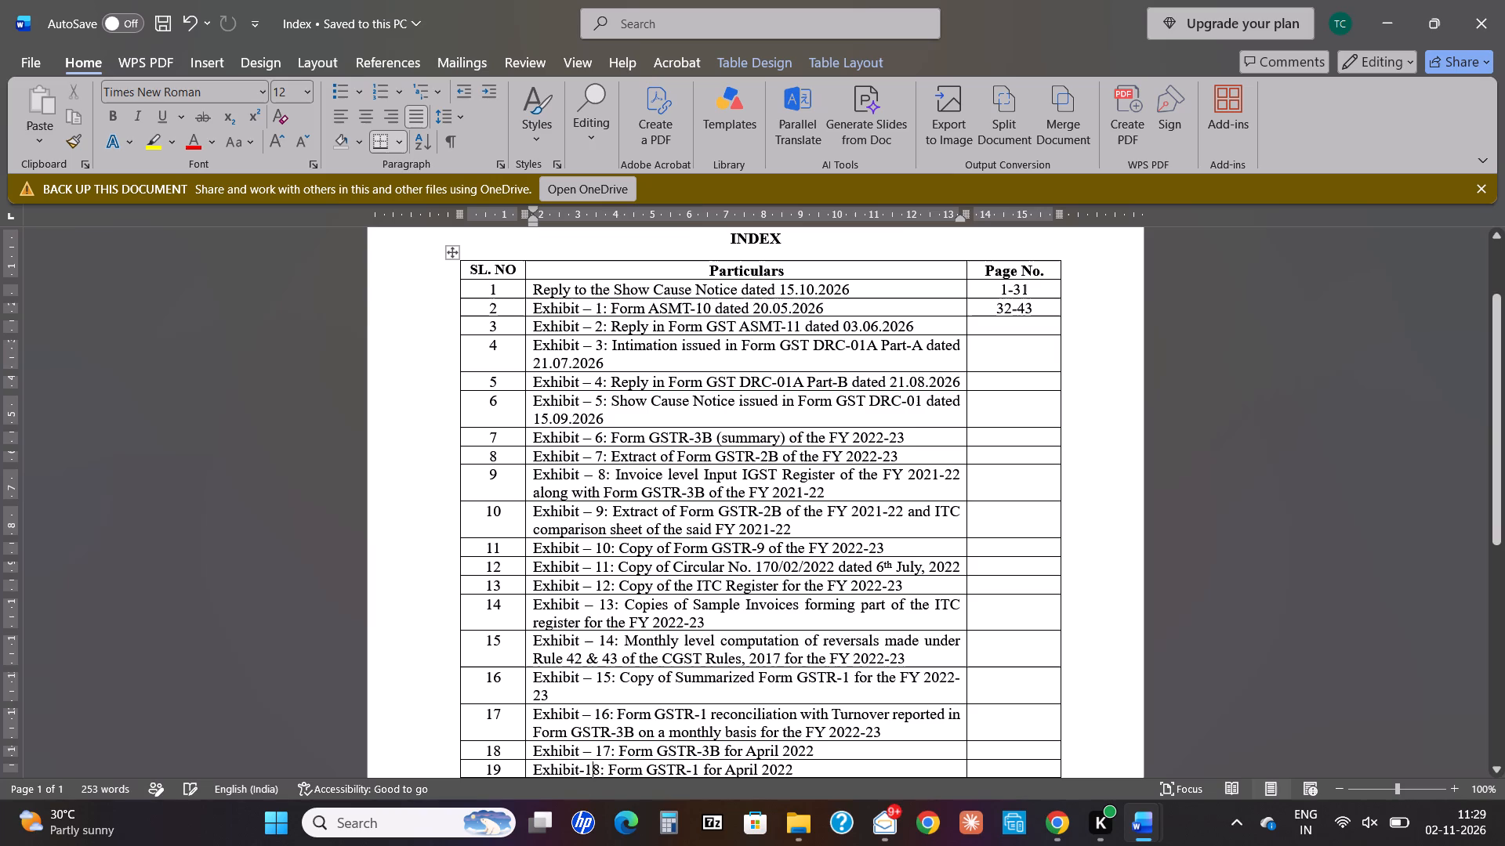
key("Left")
key("space")
key("Right")
key("space")
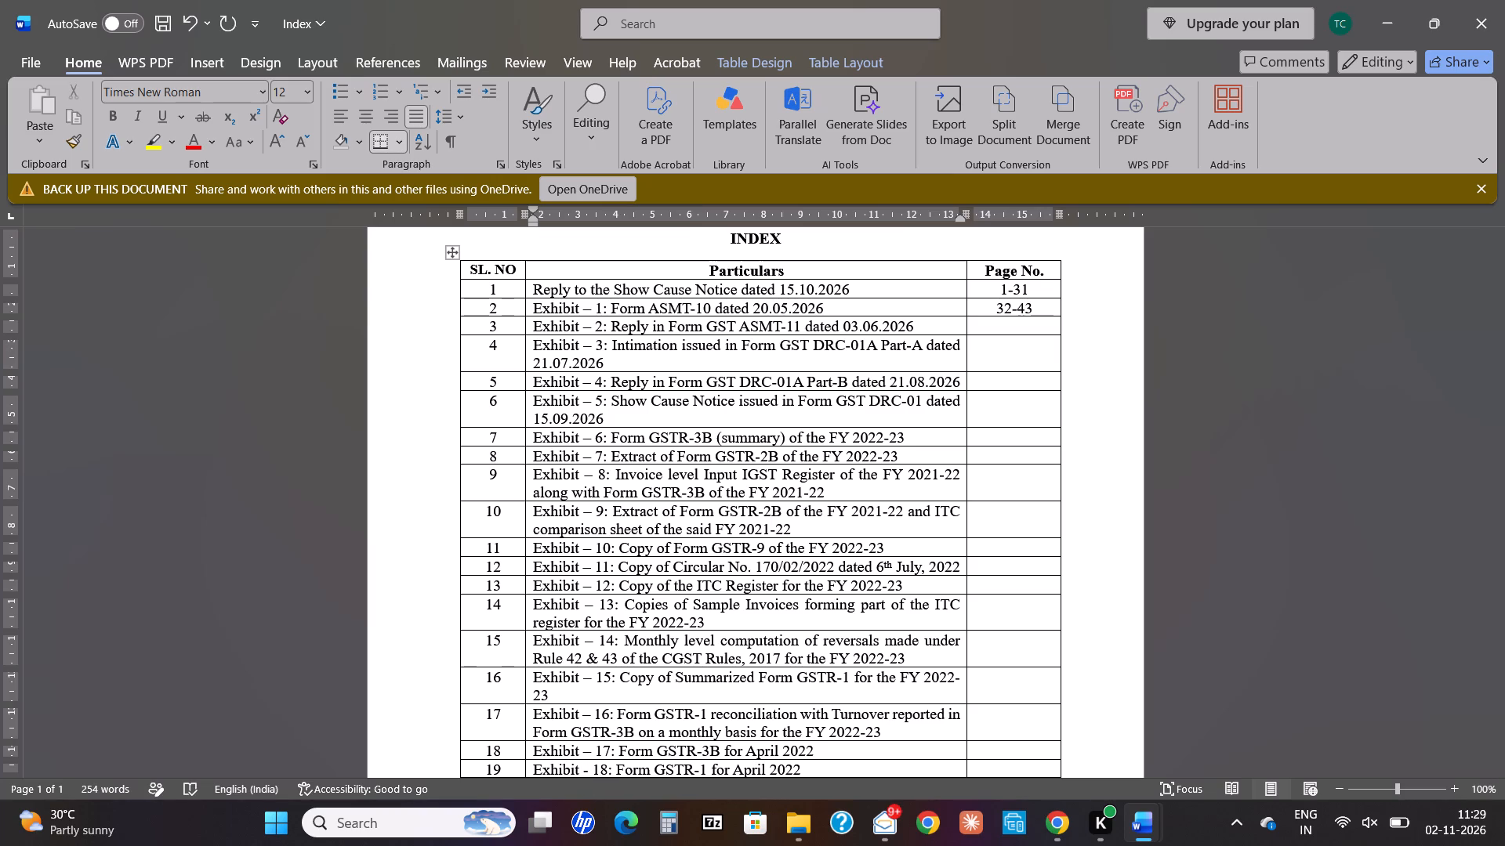
type("1")
key("space")
key("BackSpace")
key("BackSpace")
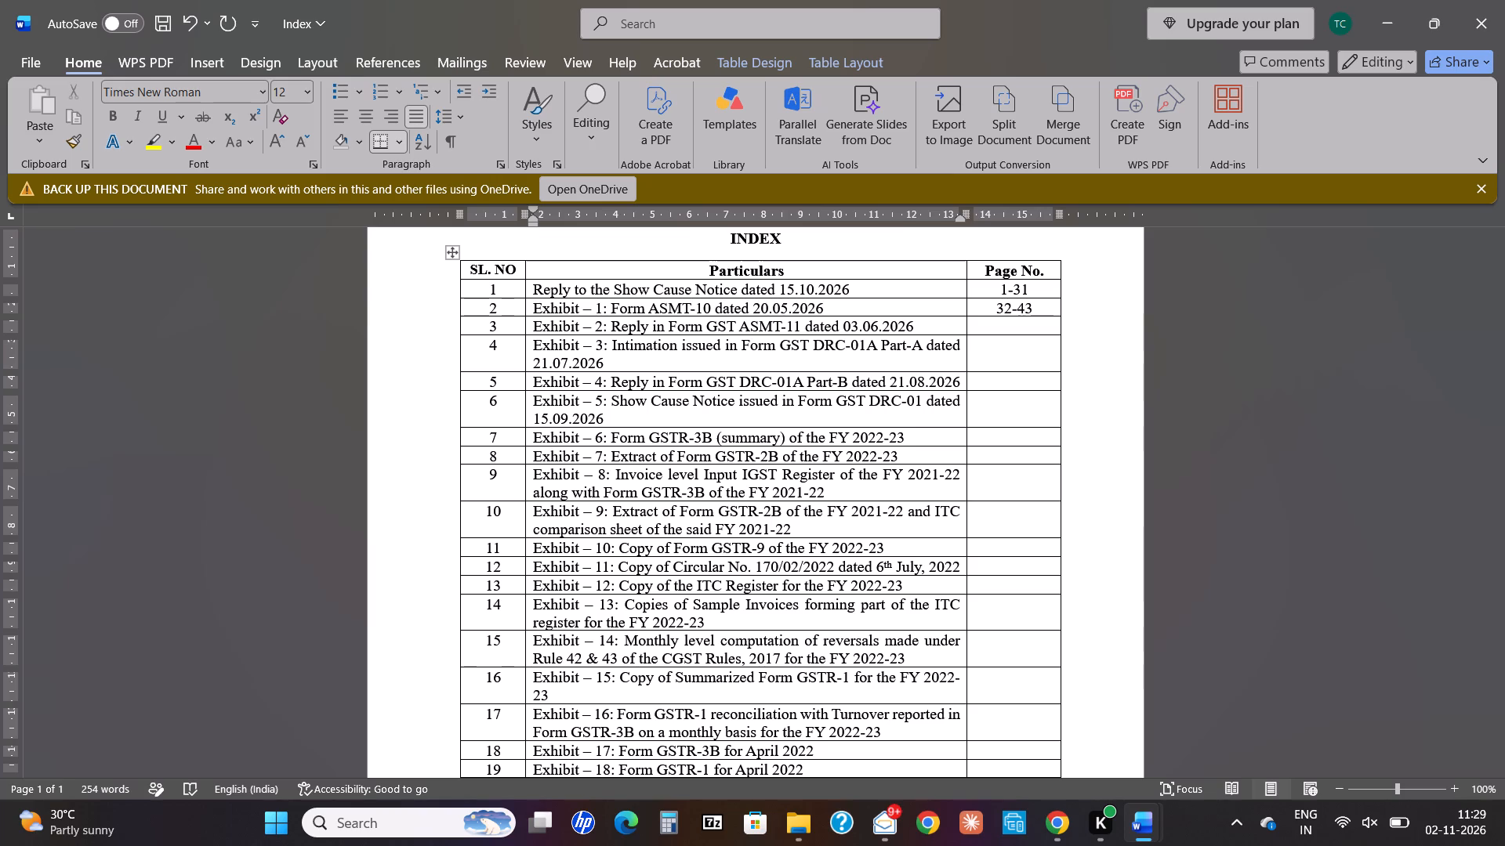
key("ctrl+s")
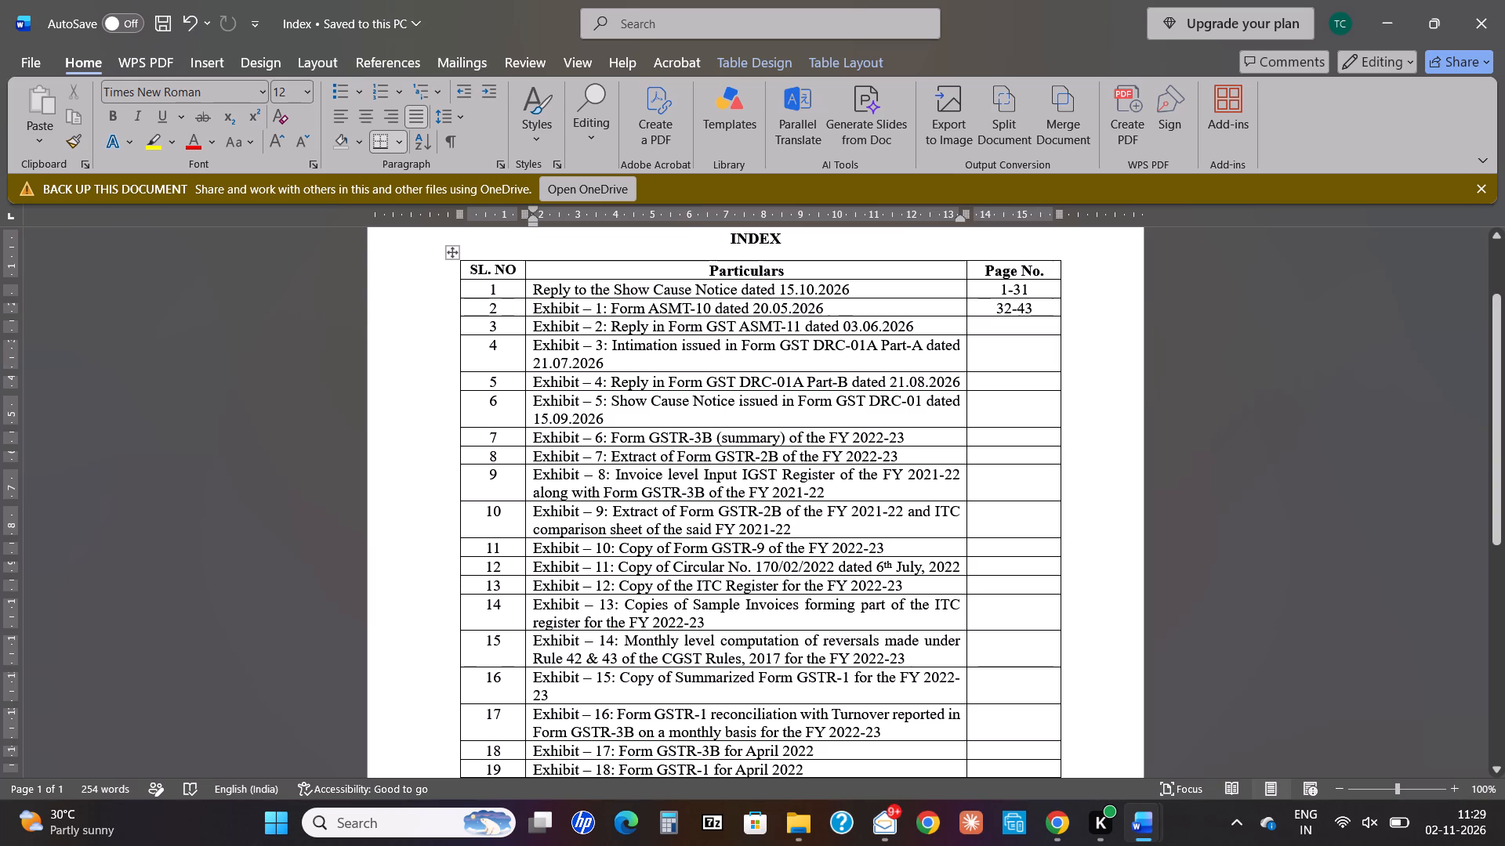
key("ctrl+s")
Enter the Index page ranges 44-55 for Exhibit 2 and 56-67 for Exhibit 3.
left_click(1008, 327)
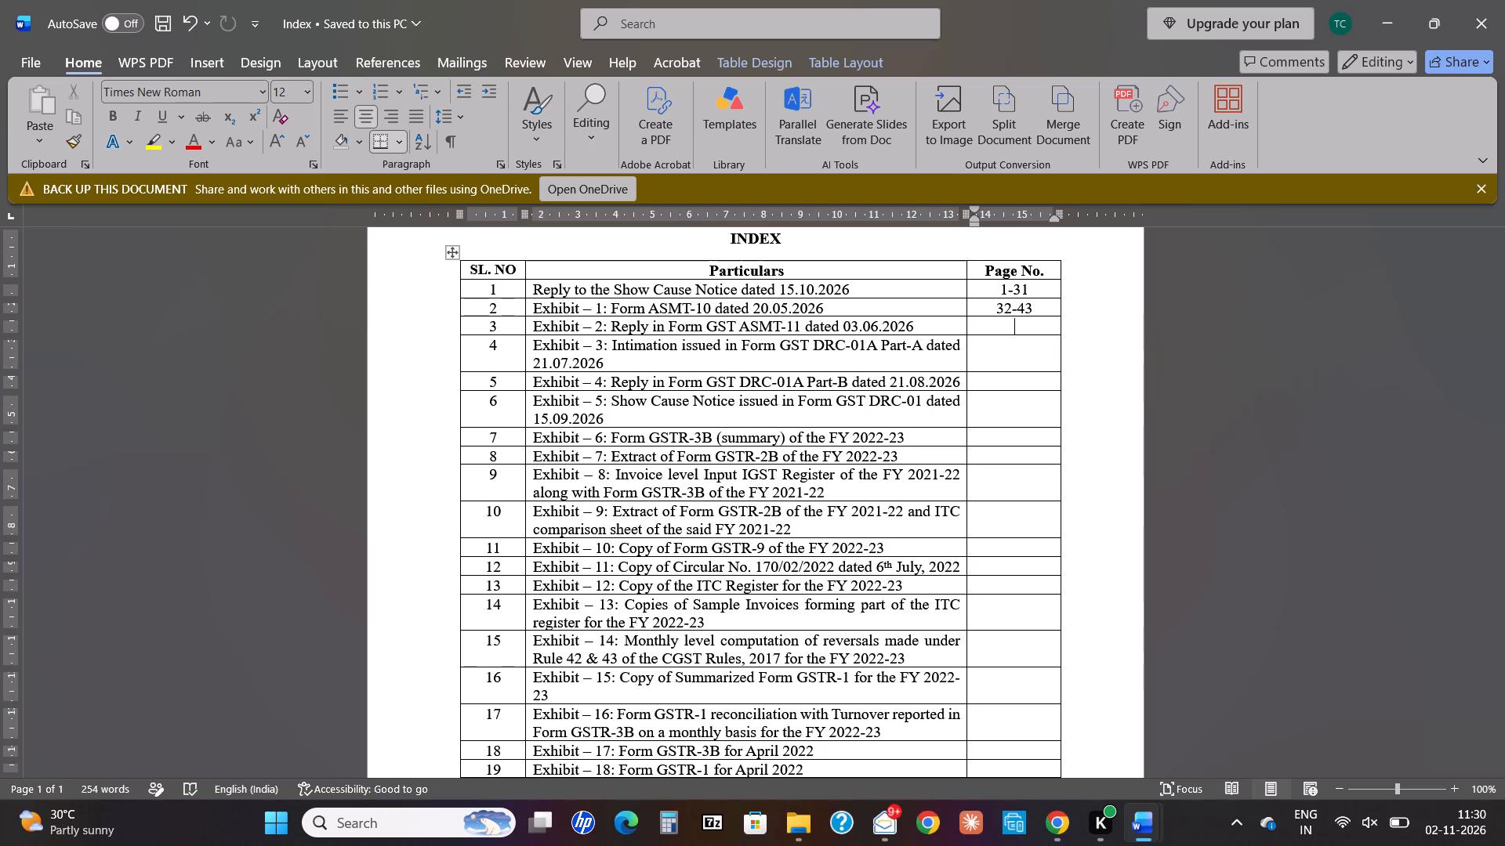
type("44-")
type("54")
key("BackSpace")
key("5")
key("Down")
type("56")
key("minus")
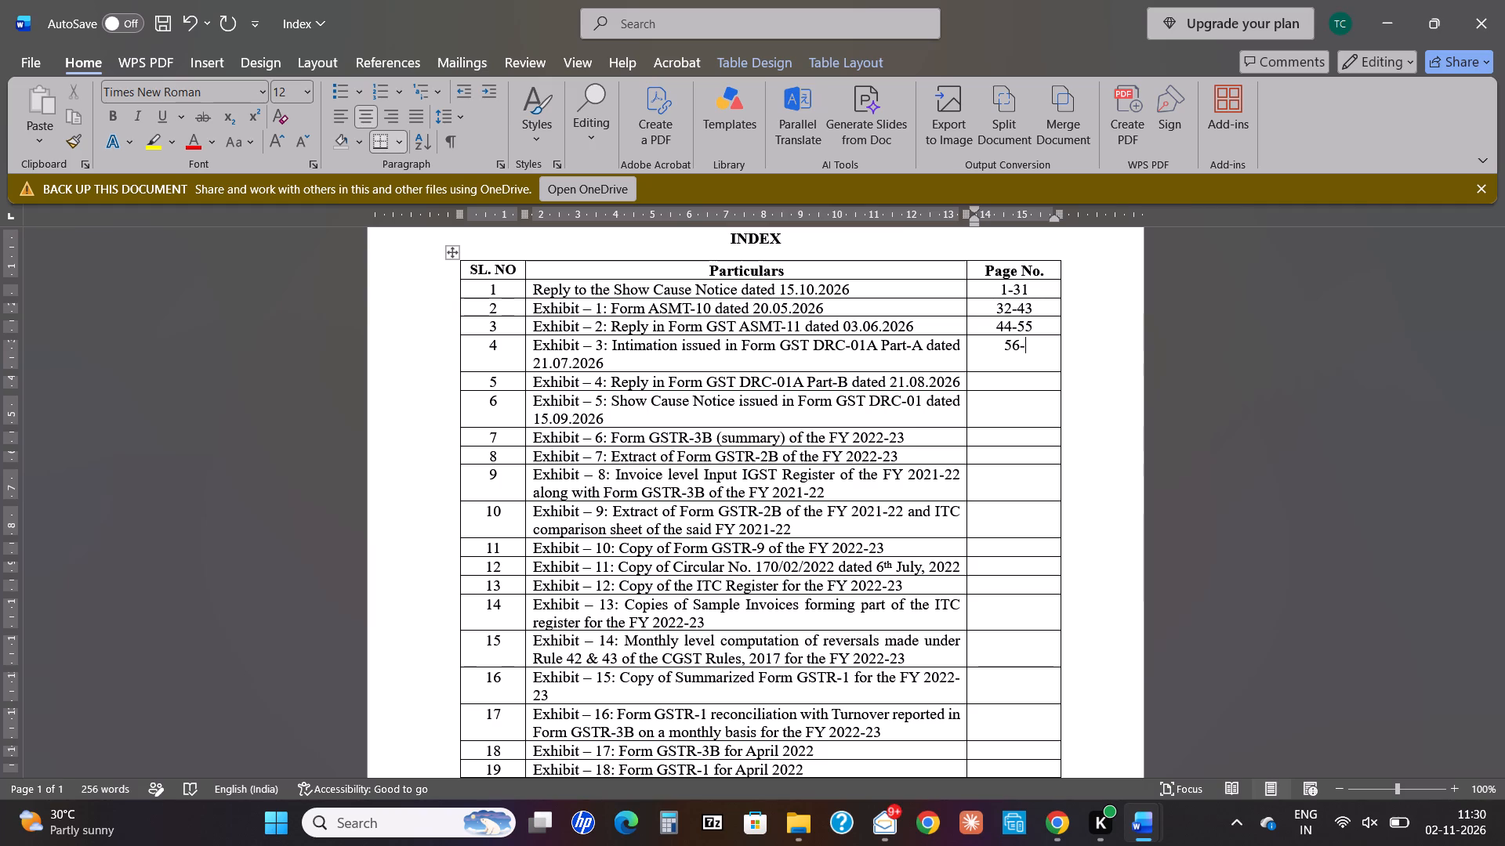
type("67")
Enter the Index page ranges 68-95 for Exhibit 4 and 96-111 for Exhibit 5.
key("Down")
type("68-")
type("95")
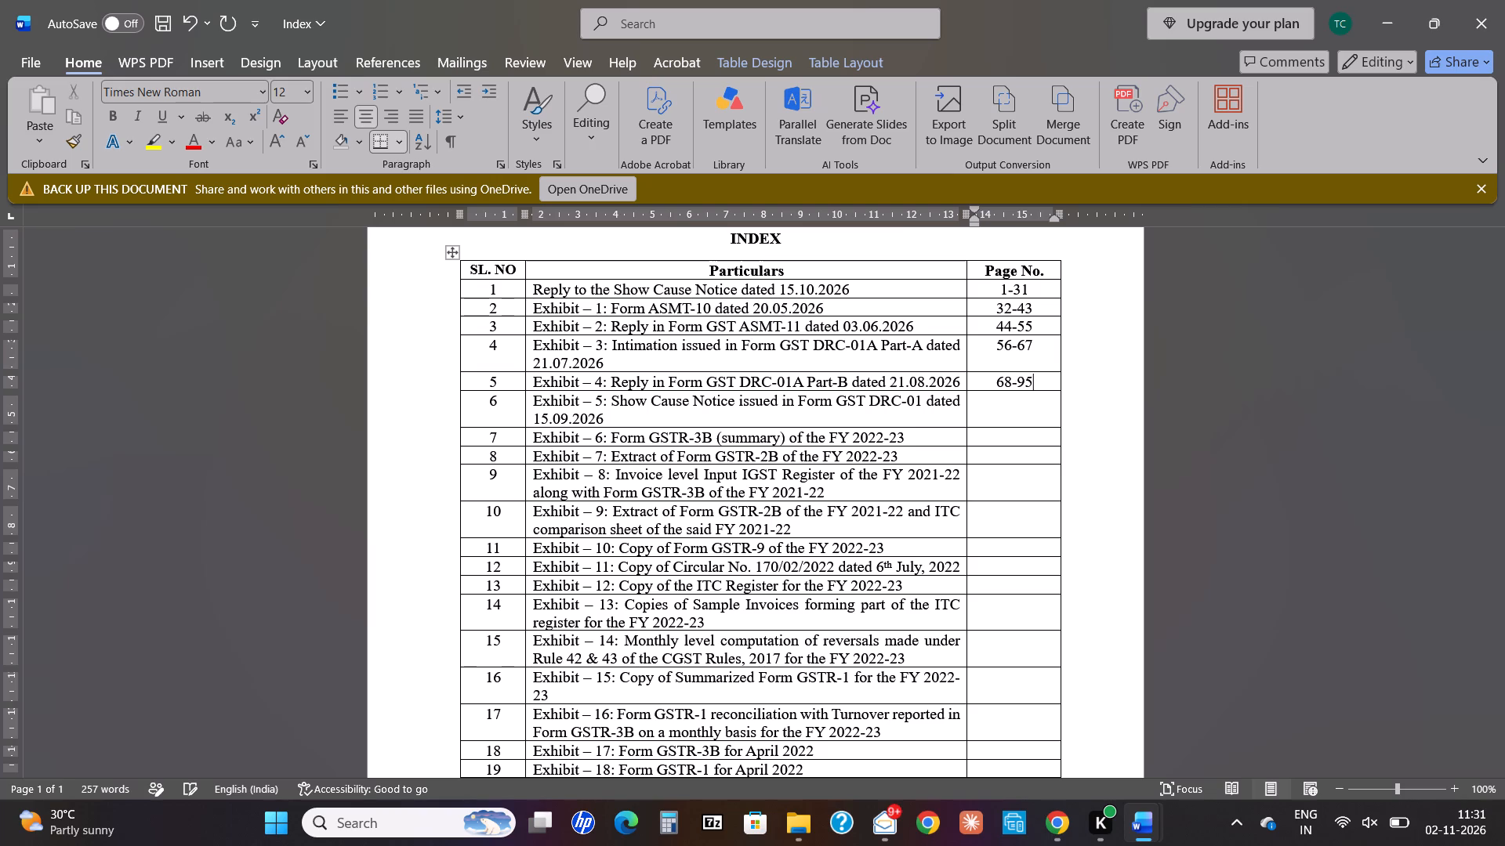
key("Down")
type("96-")
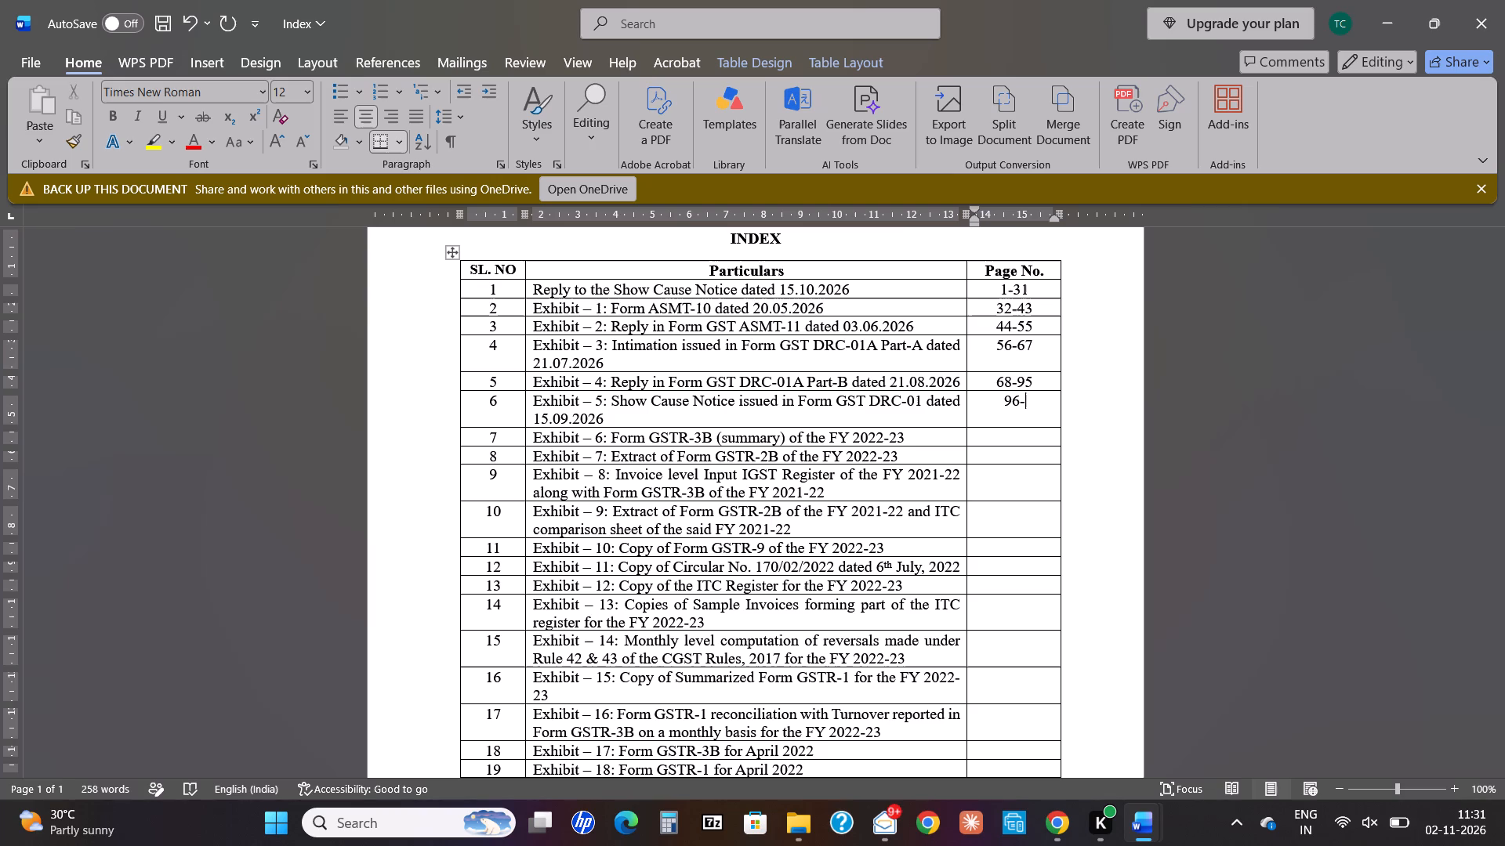
type("111")
Enter the page range 112-115 for Exhibit 6 and the opening part "116-" of Exhibit 7's page range.
key("Down")
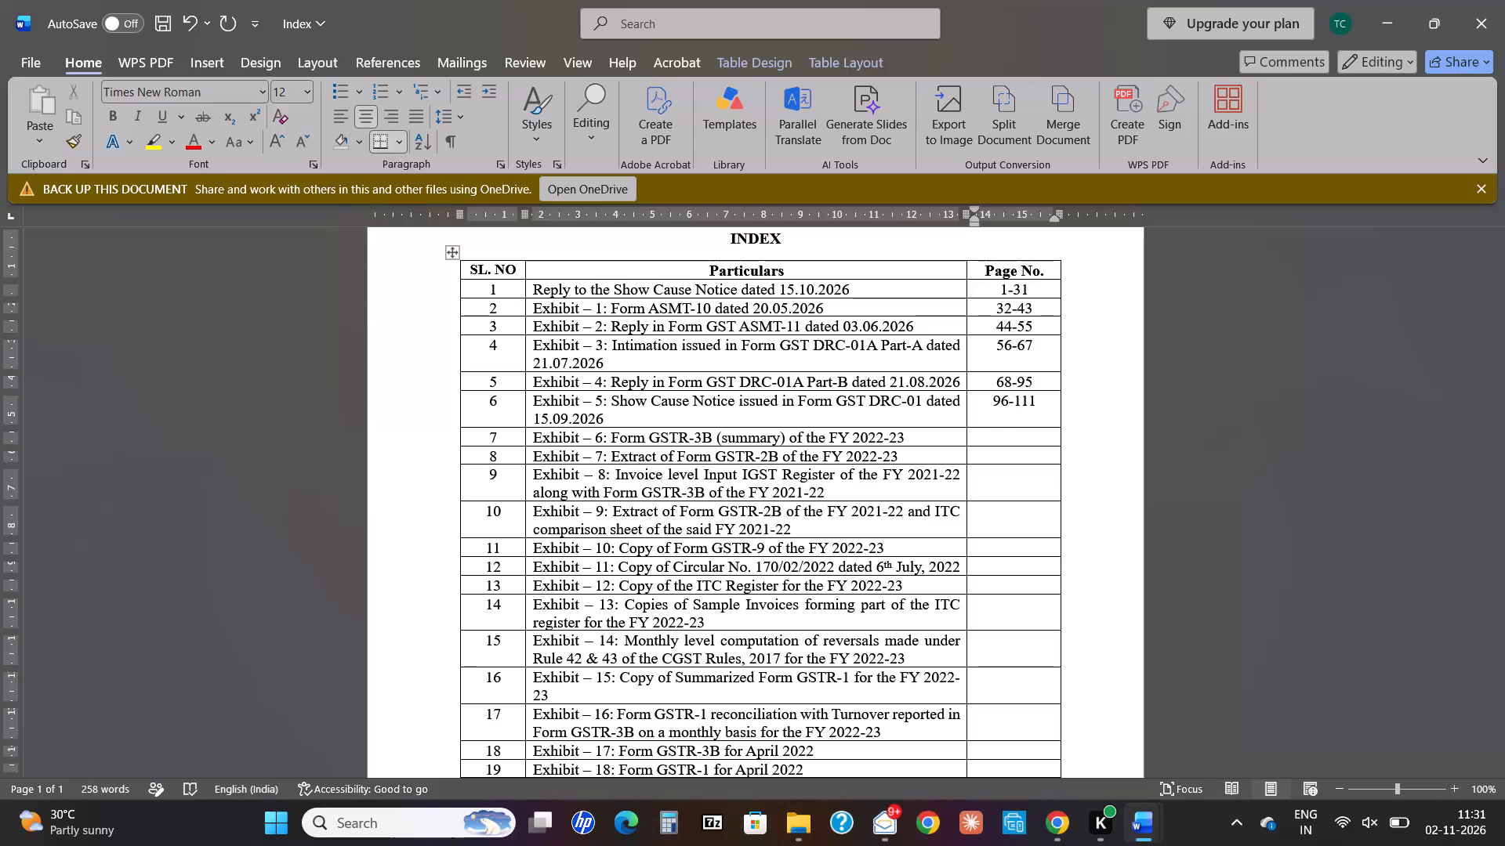
type("112-")
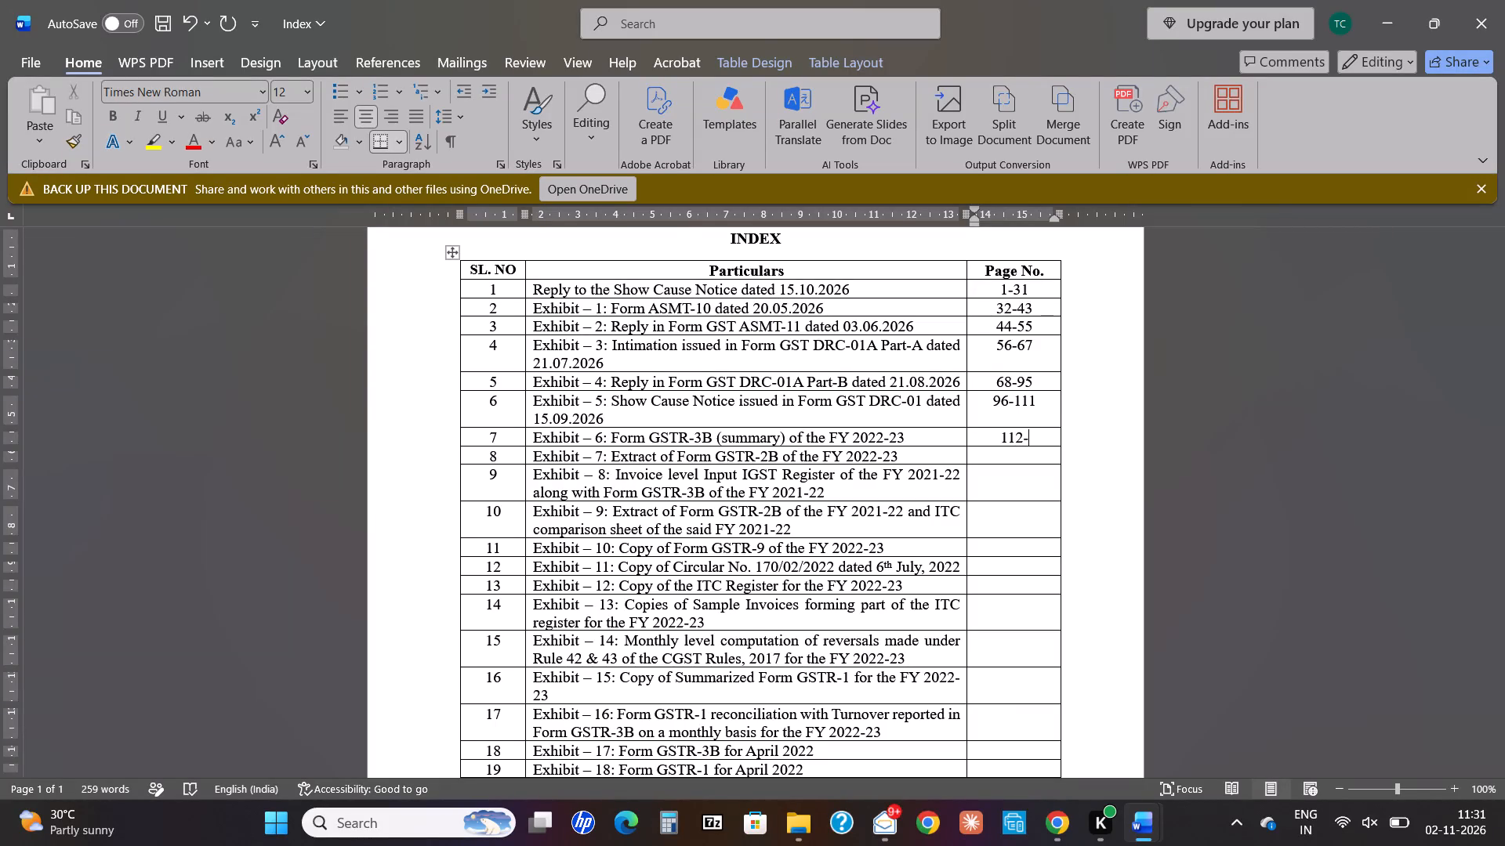
type("115")
key("Down")
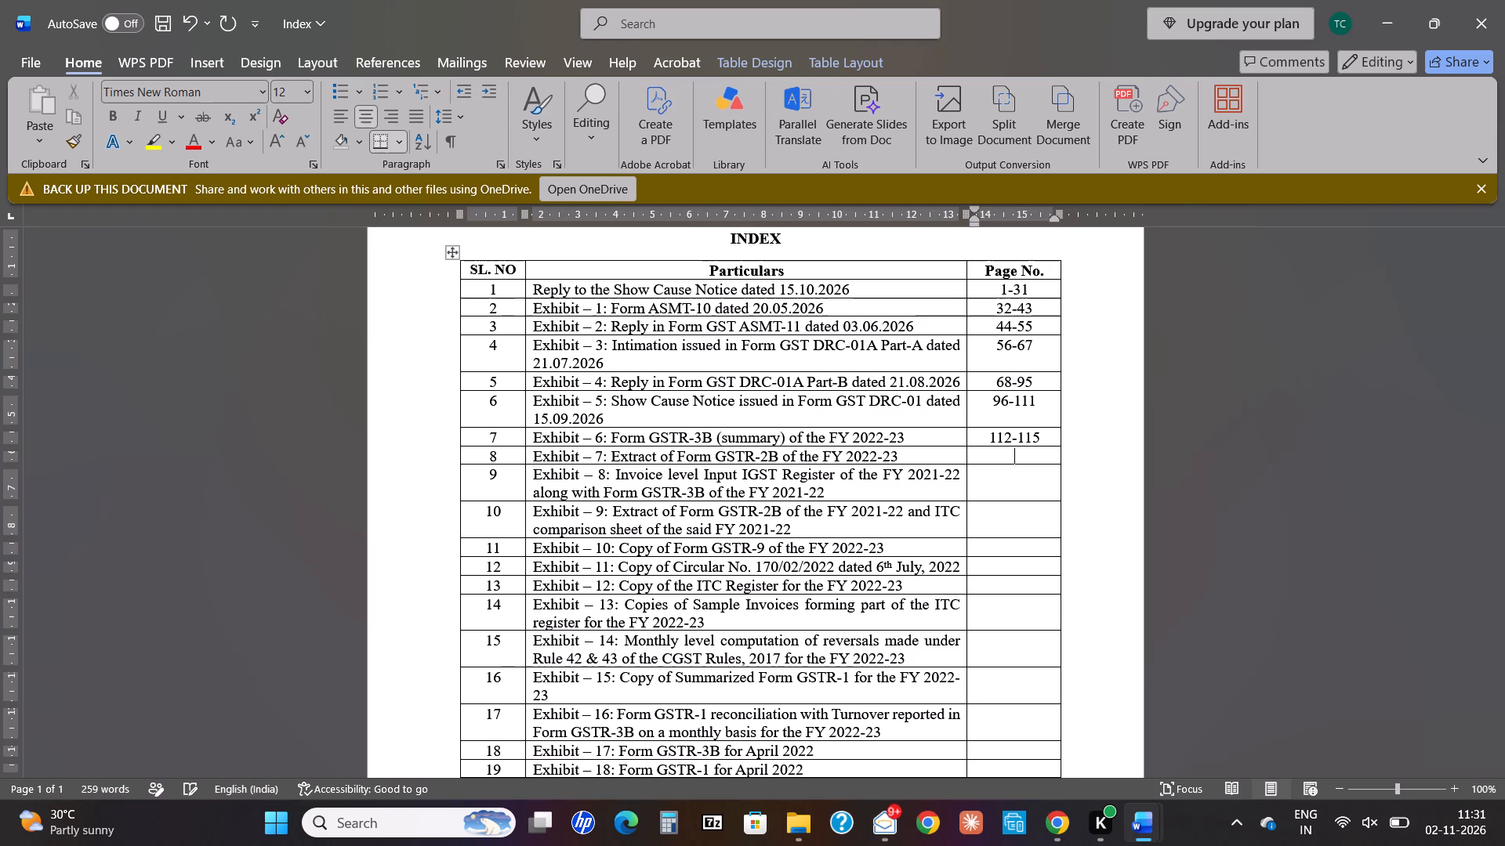
type("16")
key("minus")
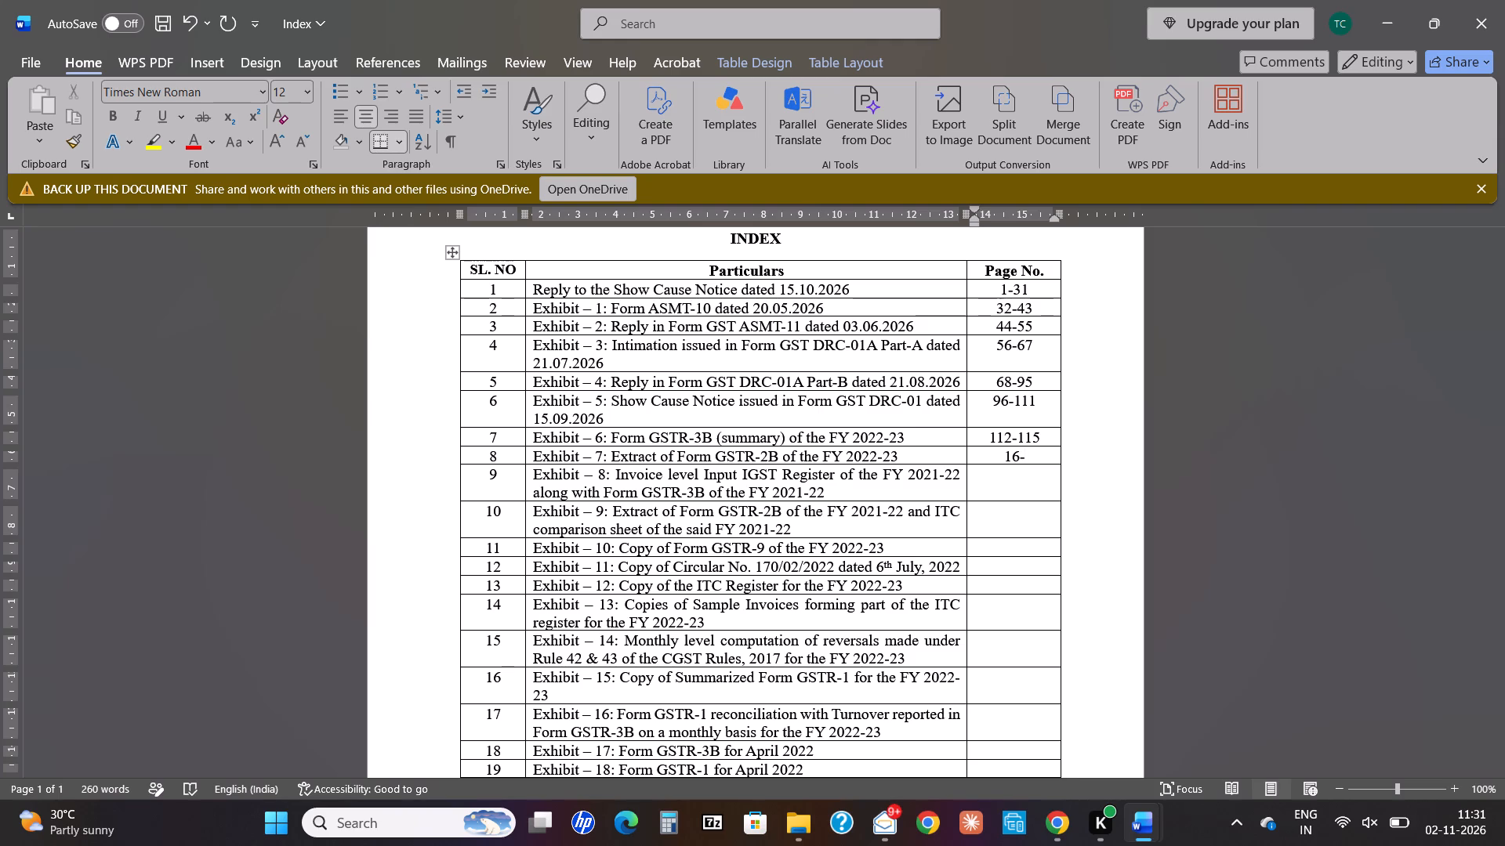
key("BackSpace")
key("BackSpace")
type("16-")
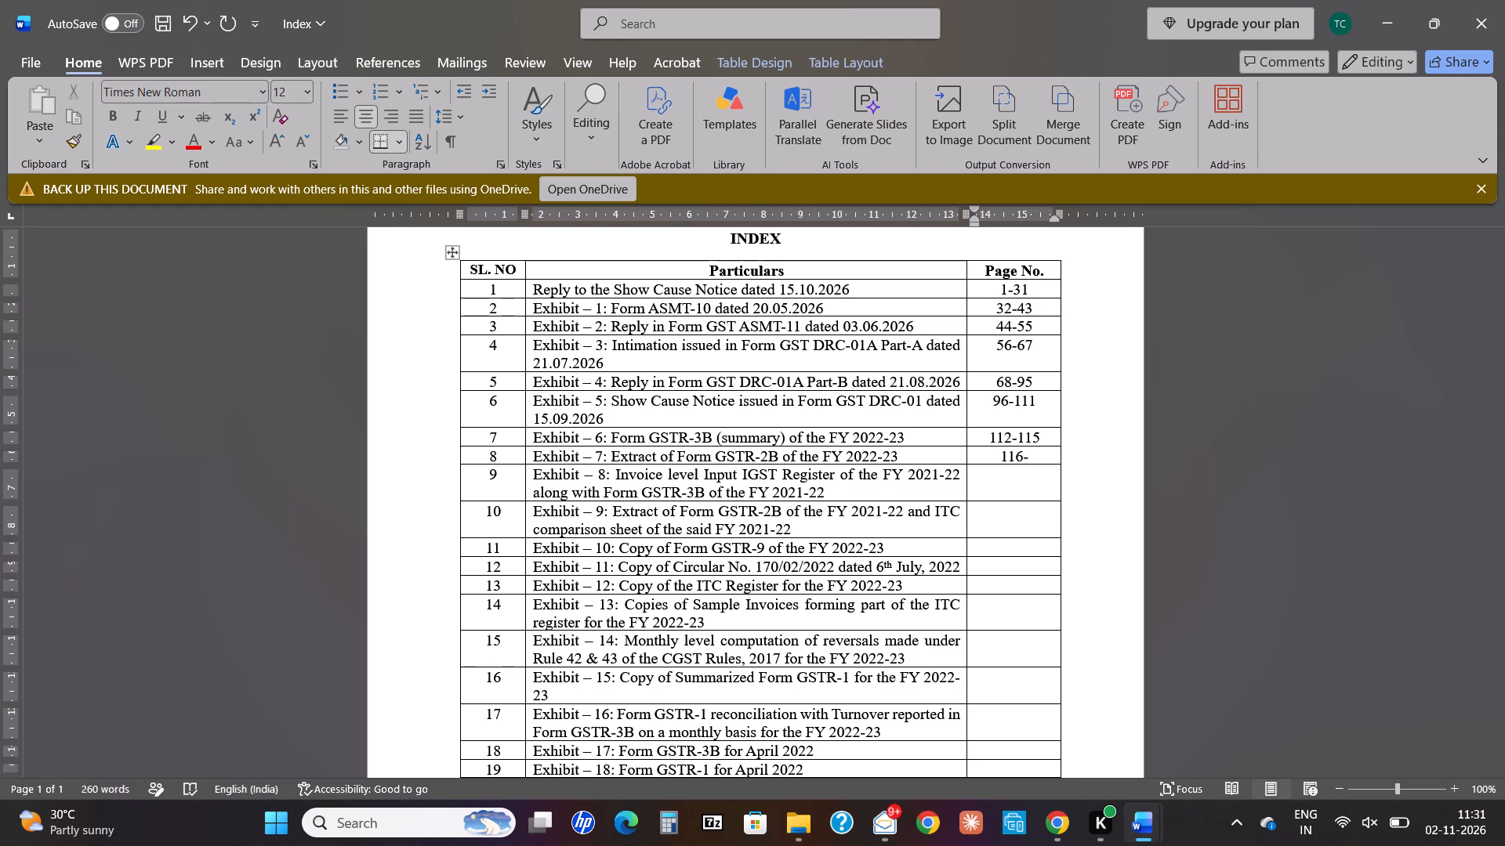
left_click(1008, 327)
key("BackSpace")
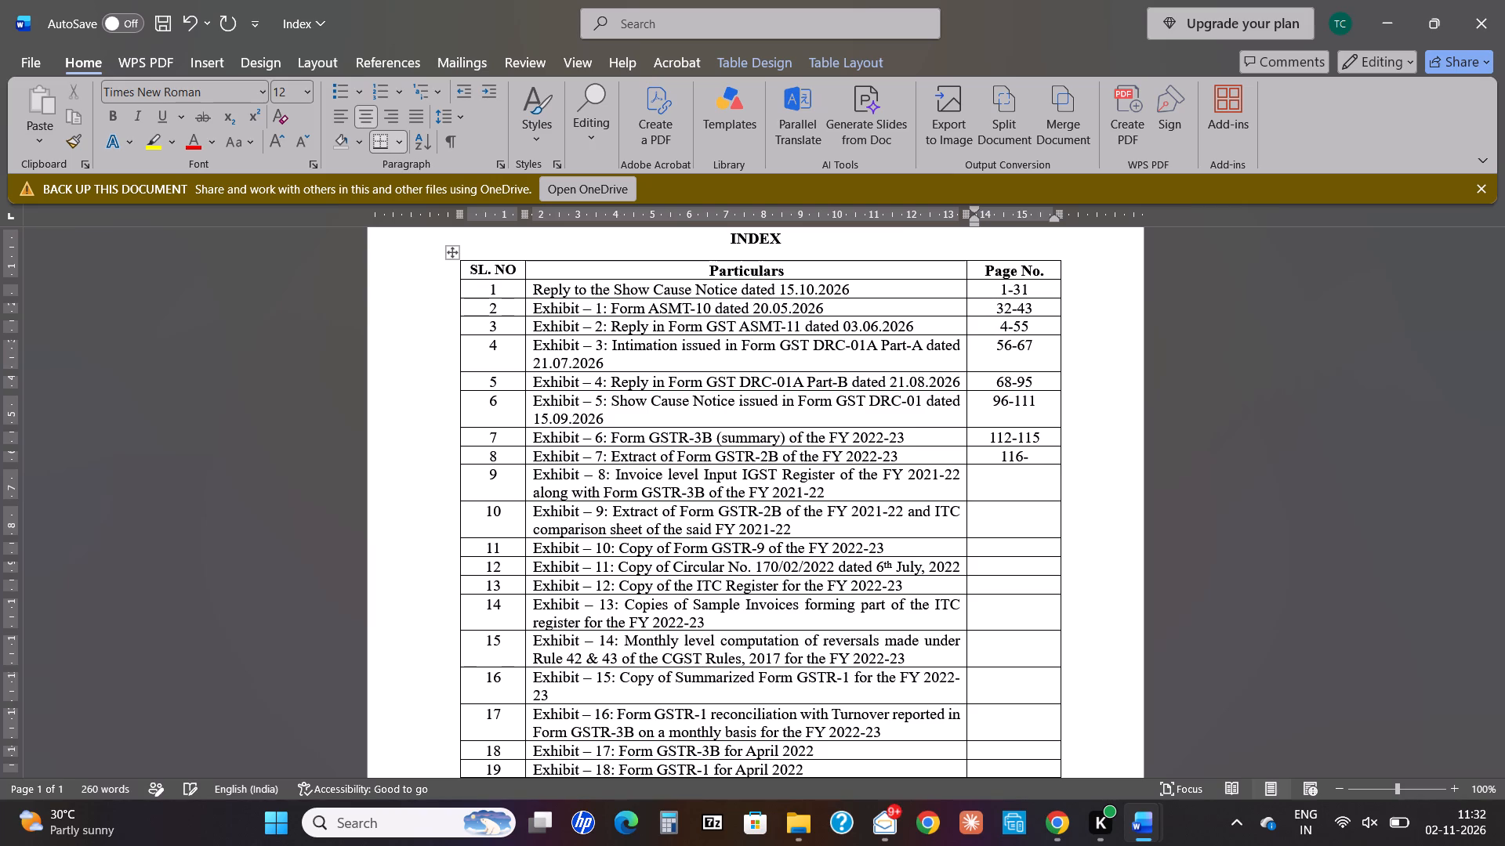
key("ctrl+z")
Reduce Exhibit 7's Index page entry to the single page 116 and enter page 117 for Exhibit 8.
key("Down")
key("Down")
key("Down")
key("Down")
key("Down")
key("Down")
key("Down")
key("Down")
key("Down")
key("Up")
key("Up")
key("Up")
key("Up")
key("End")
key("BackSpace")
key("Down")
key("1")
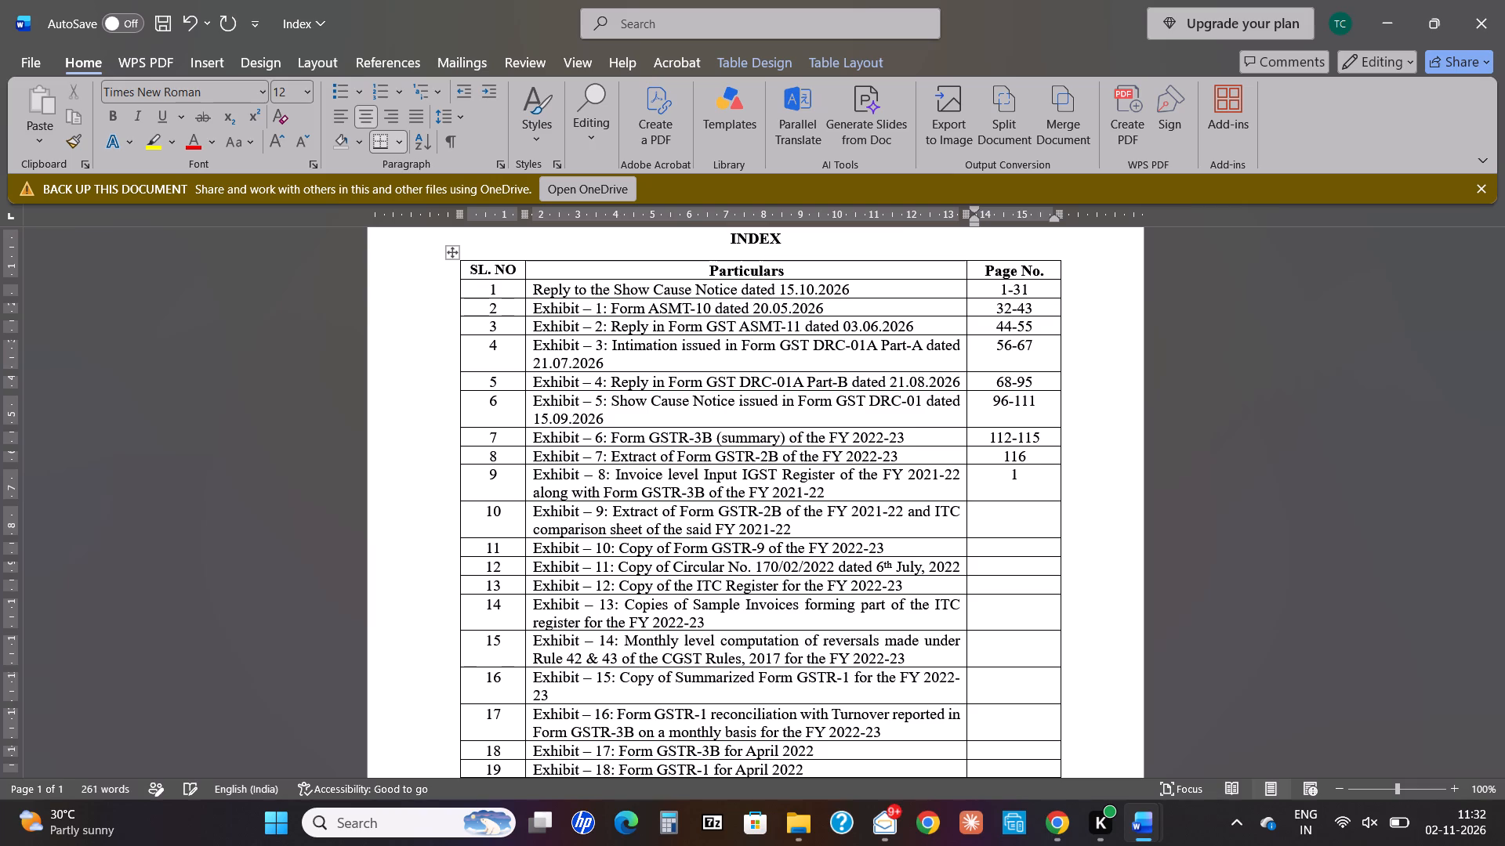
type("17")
Correct the Index page ranges to 116-117 for Exhibit 7 and 118-119 for Exhibit 8.
key("Down")
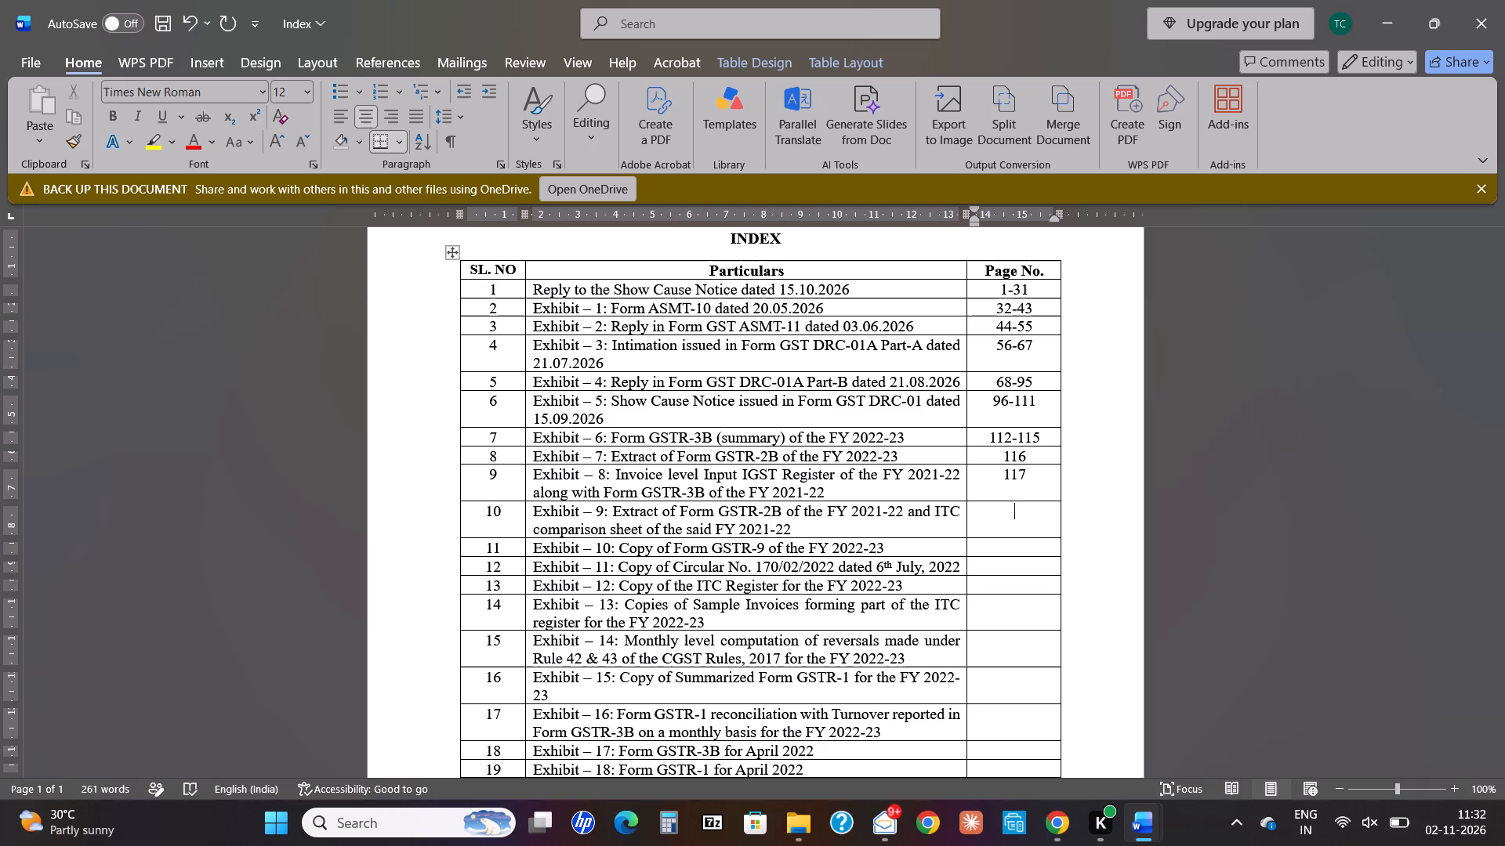
key("Up")
key("Up")
type("-117")
key("Down")
key("BackSpace")
key("8")
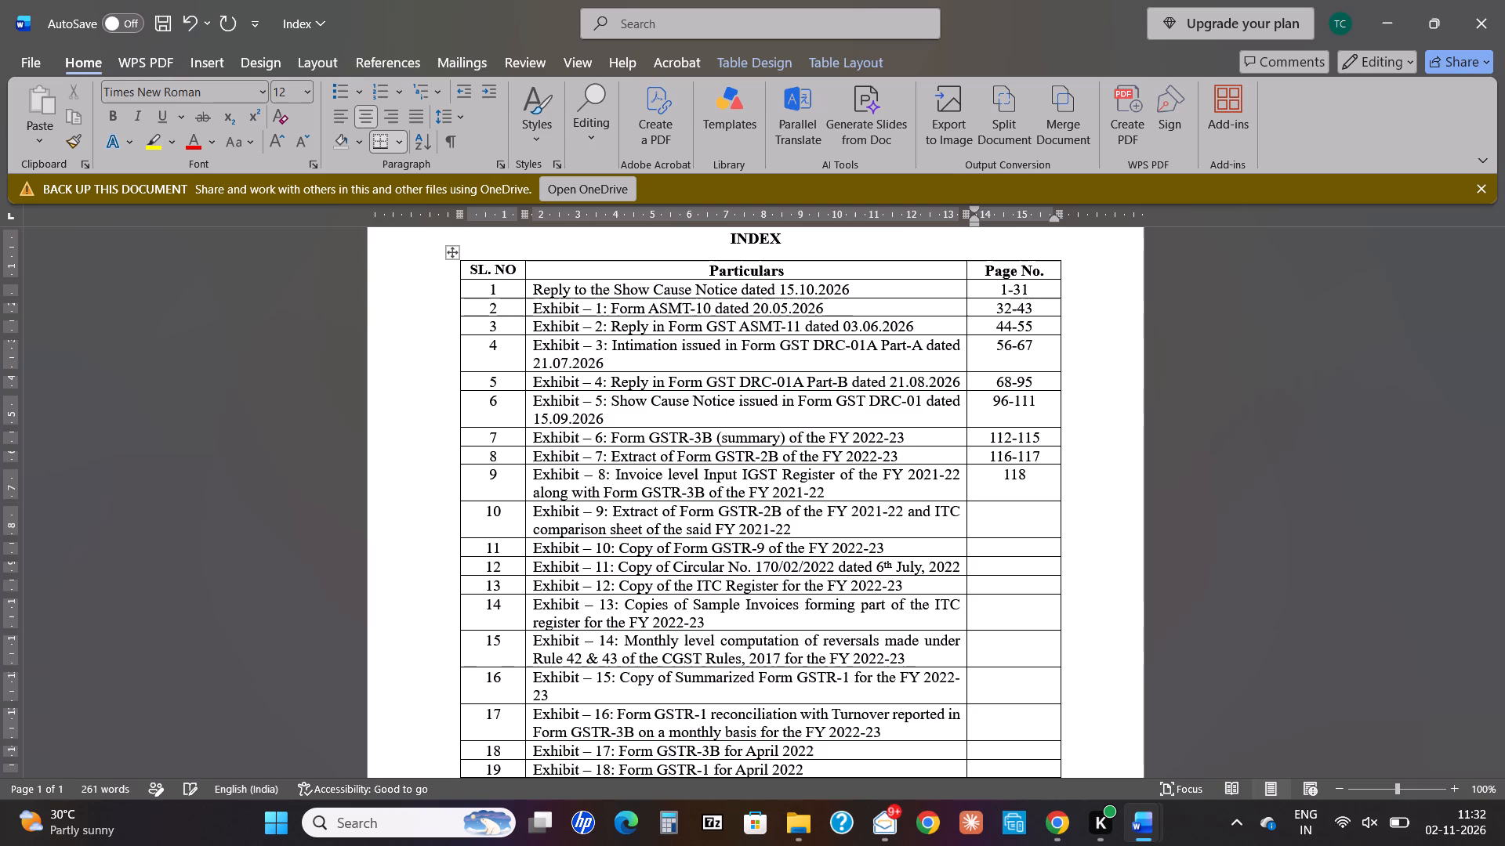
key("Down")
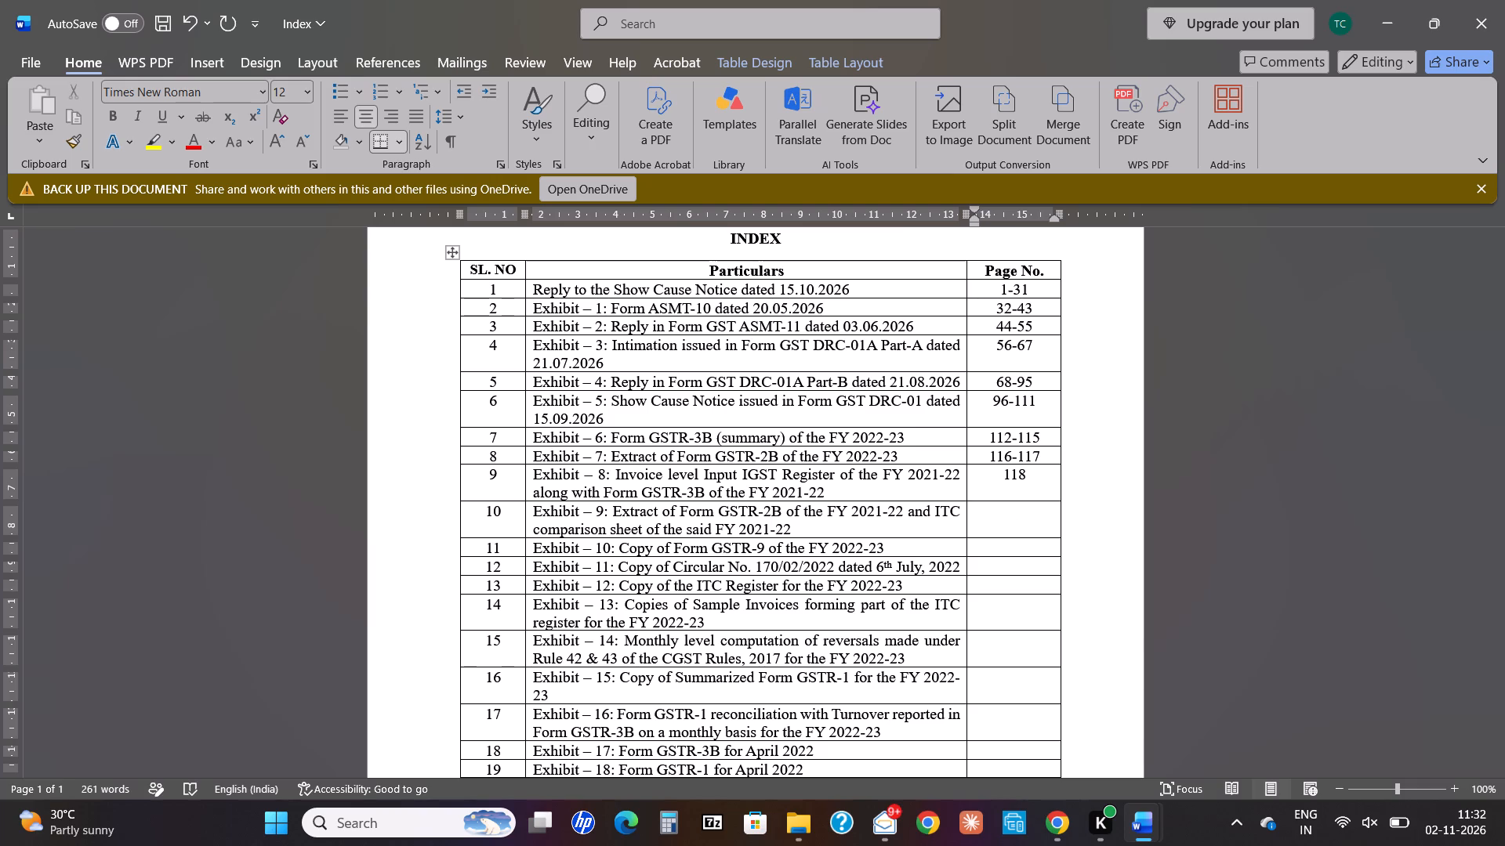
key("Up")
type("-119")
key("Down")
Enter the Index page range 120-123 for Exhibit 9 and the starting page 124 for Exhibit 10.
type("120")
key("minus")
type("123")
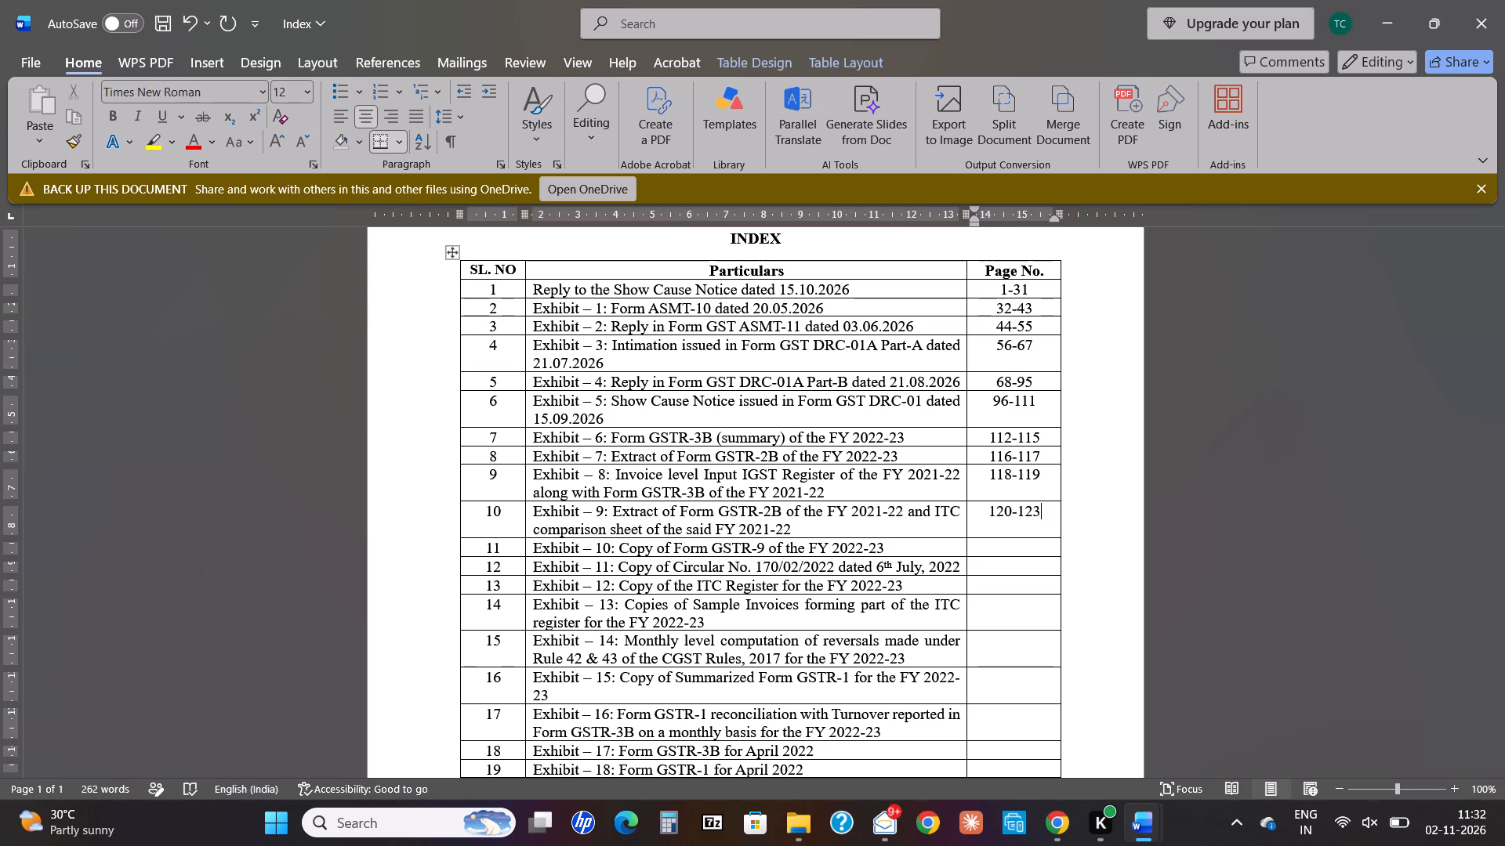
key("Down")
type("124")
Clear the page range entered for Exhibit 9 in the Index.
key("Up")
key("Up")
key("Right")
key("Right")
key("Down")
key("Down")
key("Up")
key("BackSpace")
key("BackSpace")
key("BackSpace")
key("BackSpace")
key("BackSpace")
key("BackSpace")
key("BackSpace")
Correct the Index page range of Exhibit 8 to 118-123.
key("Up")
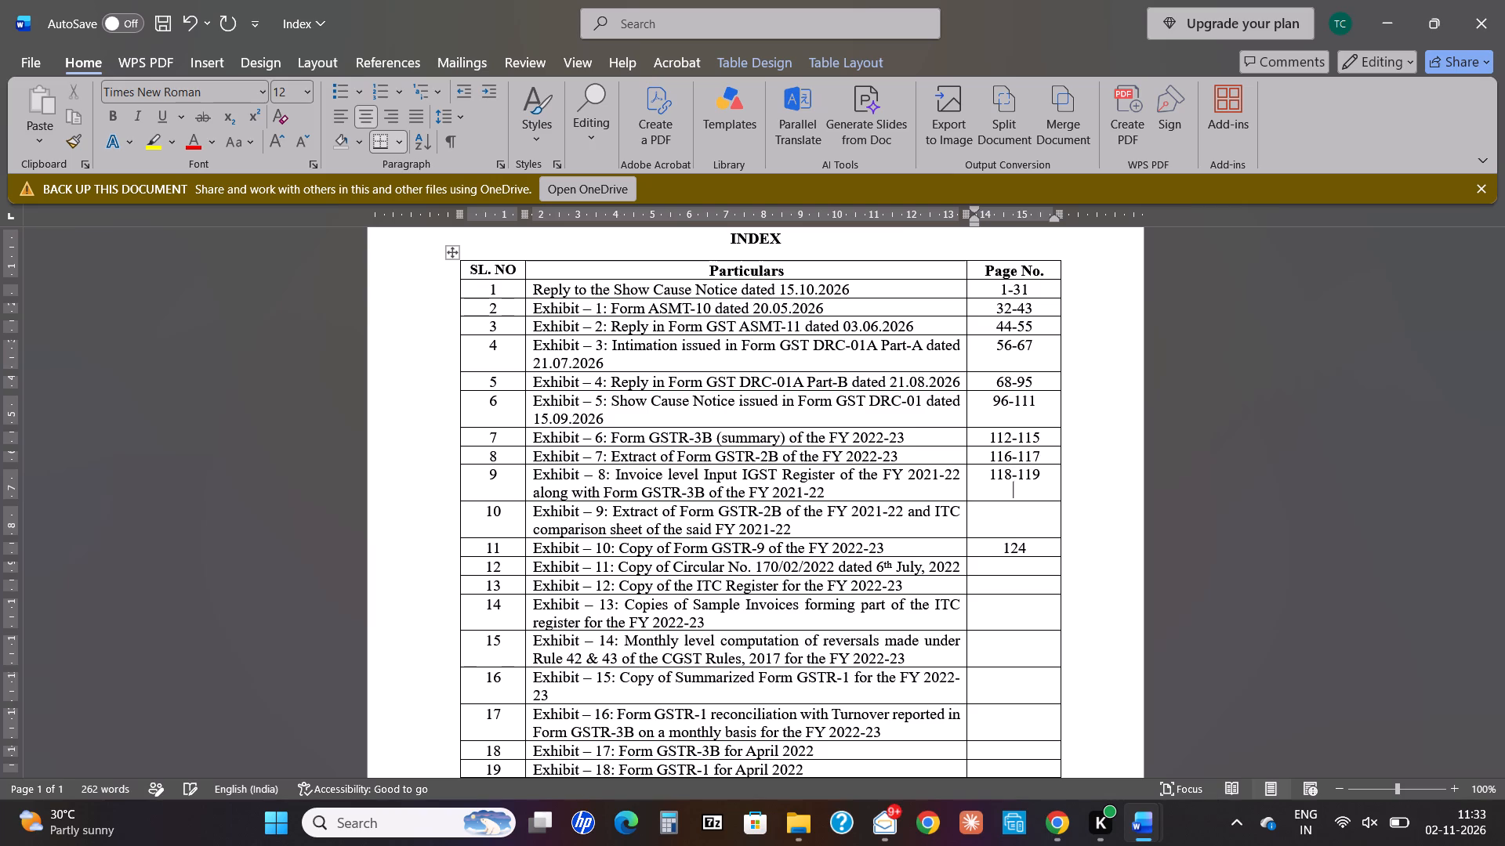
key("Right")
key("Right")
key("Right")
key("Right")
key("BackSpace")
key("BackSpace")
key("BackSpace")
type("123")
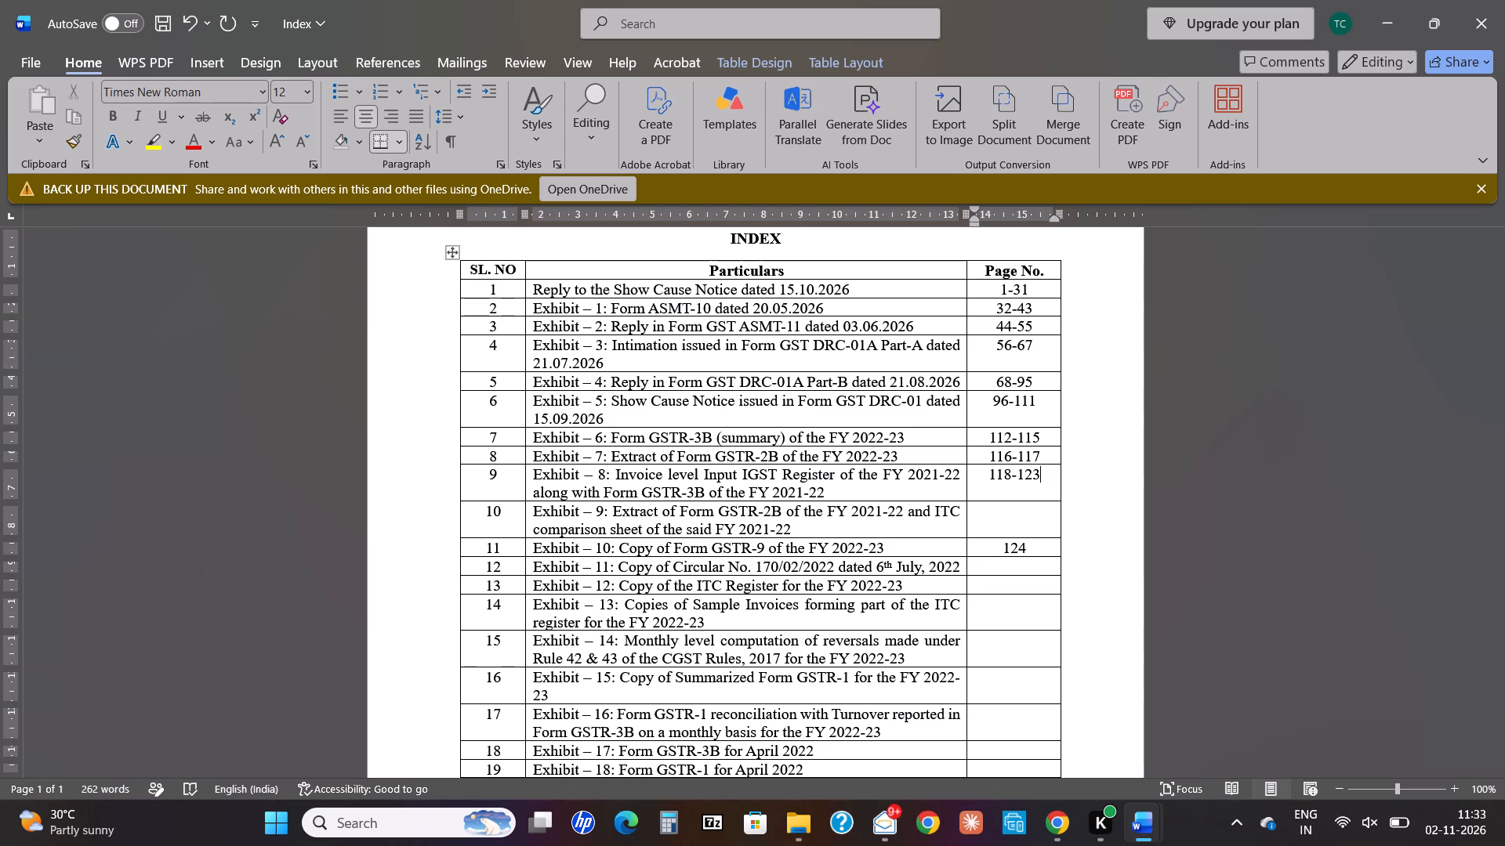
Enter the page range 124-125 for Exhibit 9 and clear the page entry of Exhibit 10.
key("Down")
type("124")
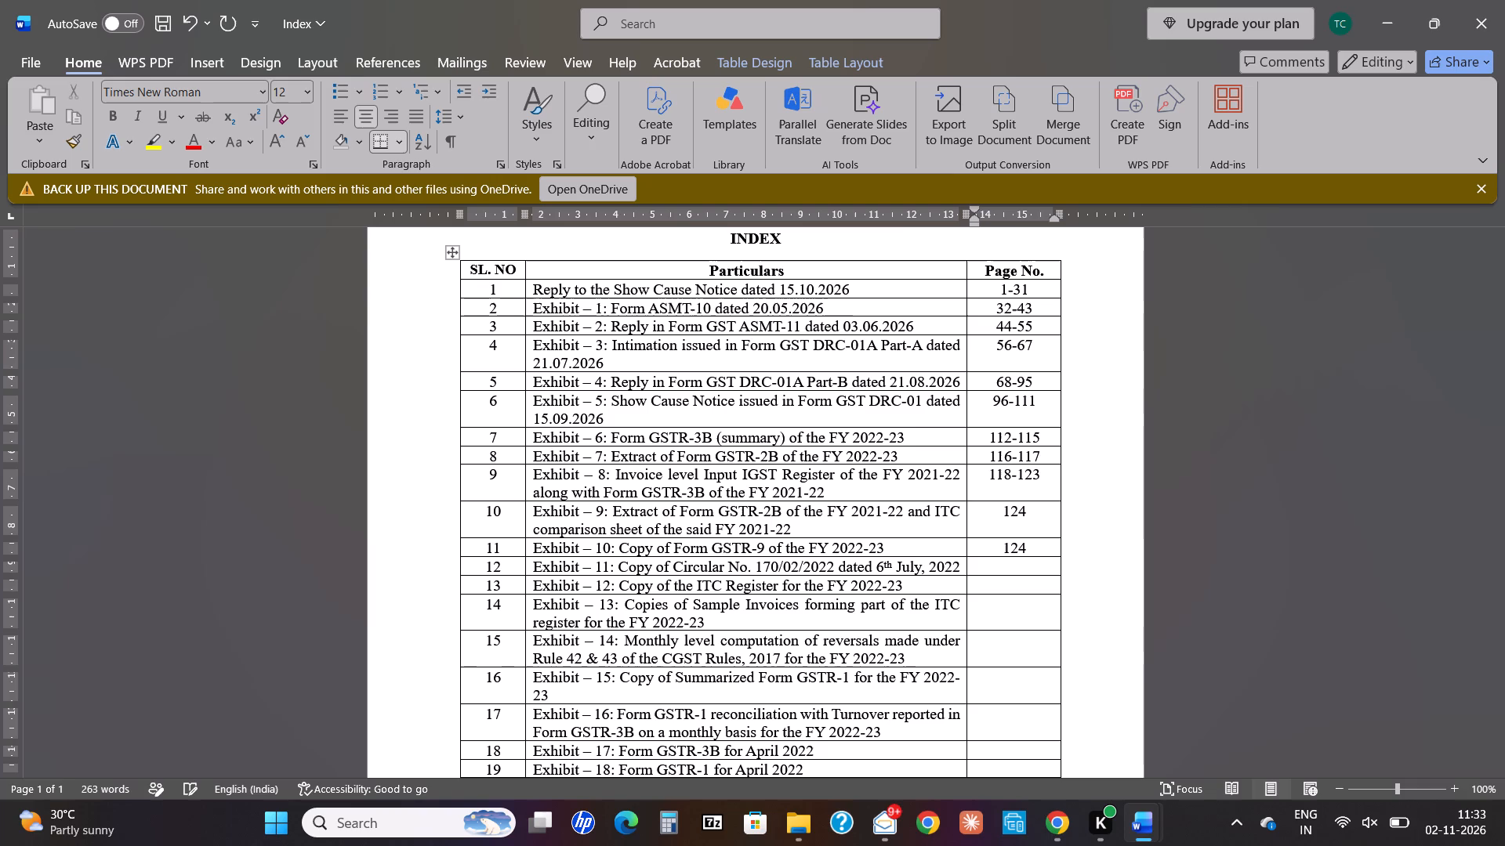
key("Down")
key("BackSpace")
key("BackSpace")
key("BackSpace")
key("Up")
key("Right")
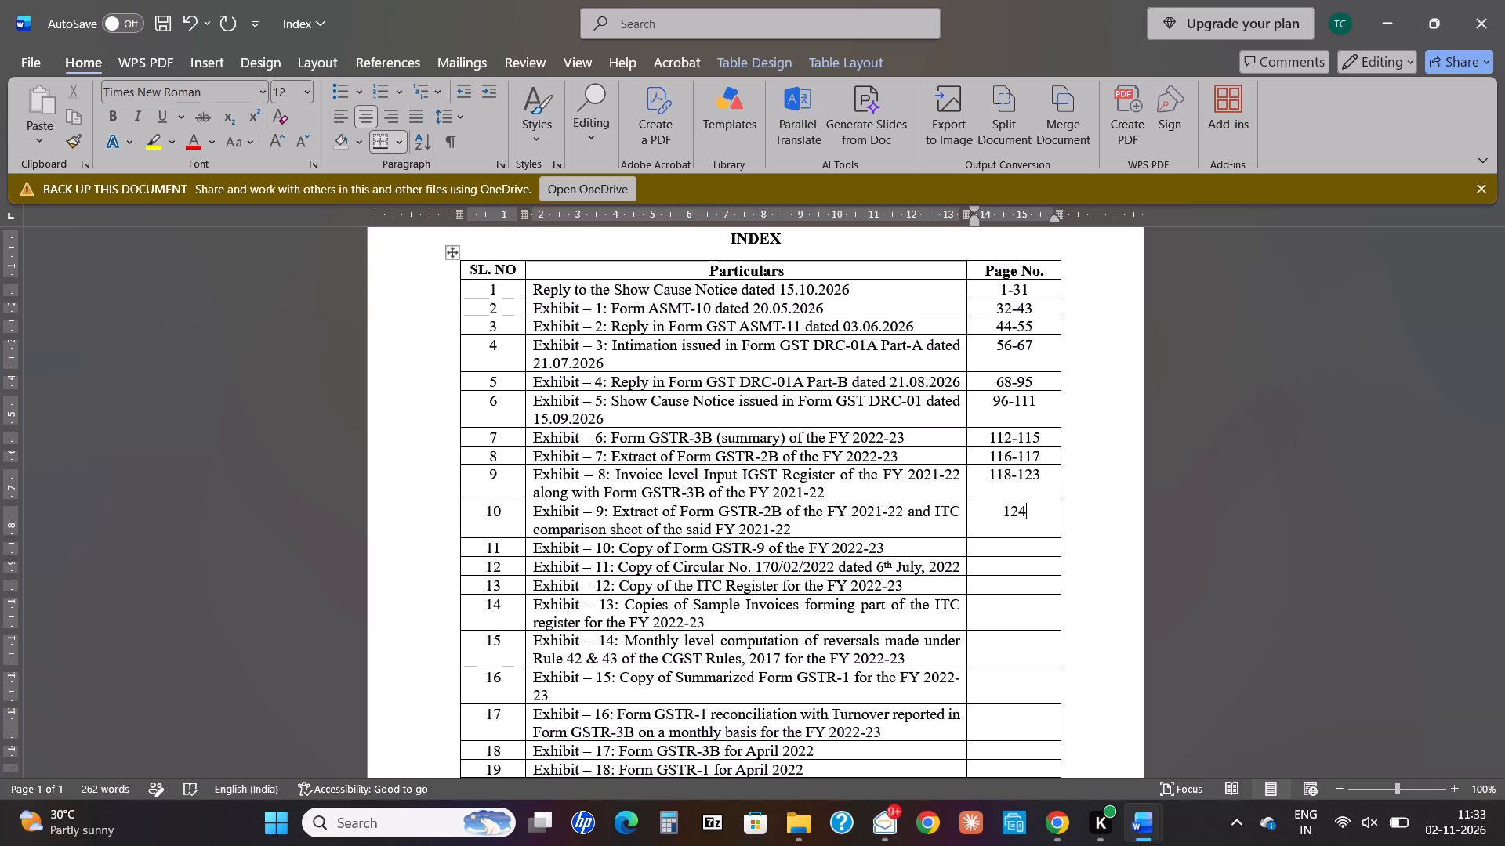
type("-125")
Enter the Index page ranges 126-135 for Exhibit 10 and 136-143 for Exhibit 11.
key("Down")
type("126-")
type("135")
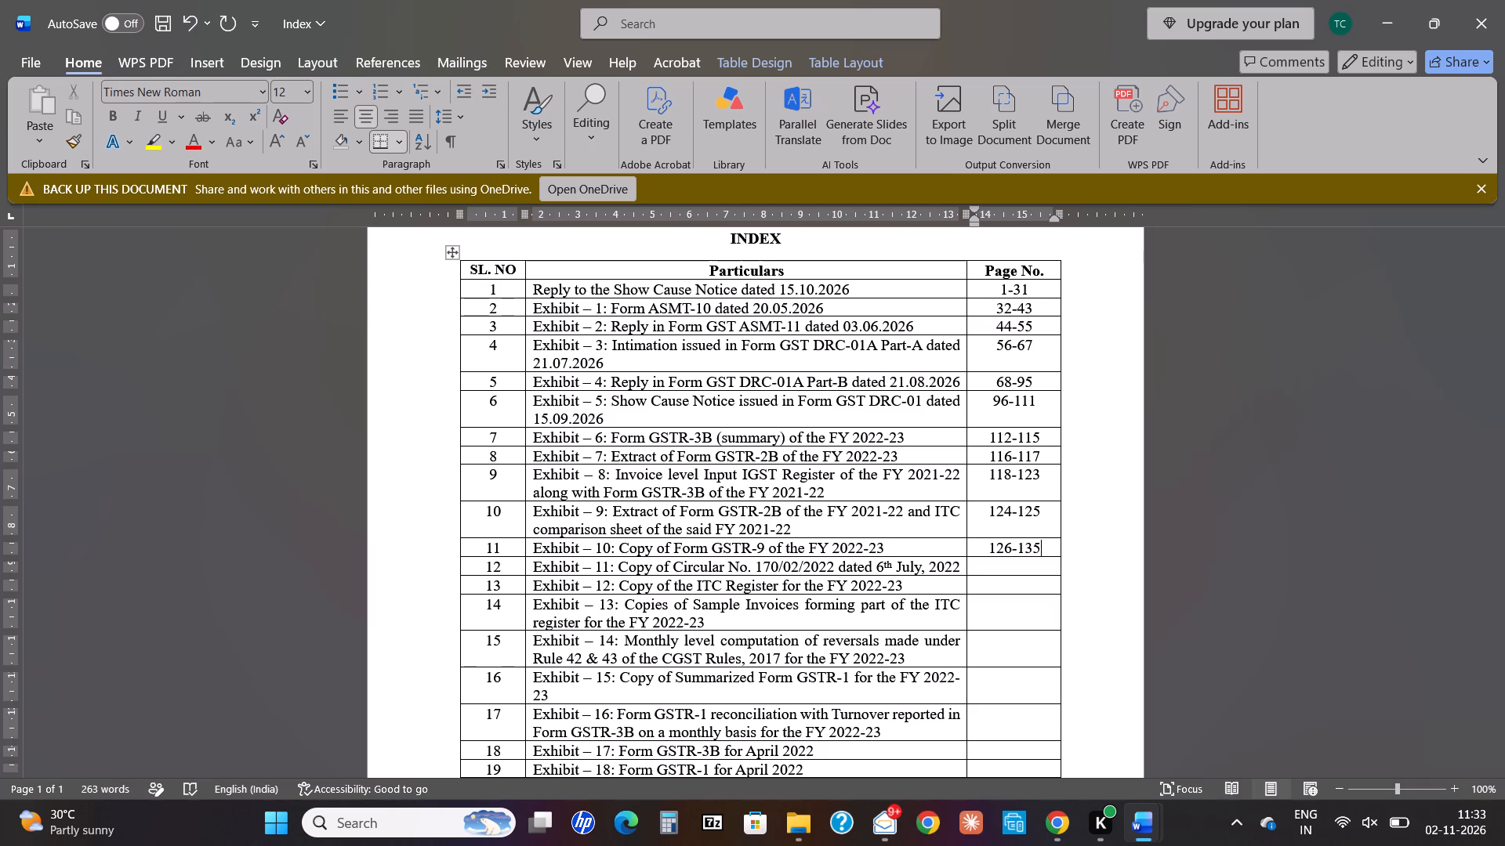
key("Down")
type("136-")
type("143")
Enter the opening part "144-" of Exhibit 12's page range in the Index.
key("Down")
type("144")
key("minus")
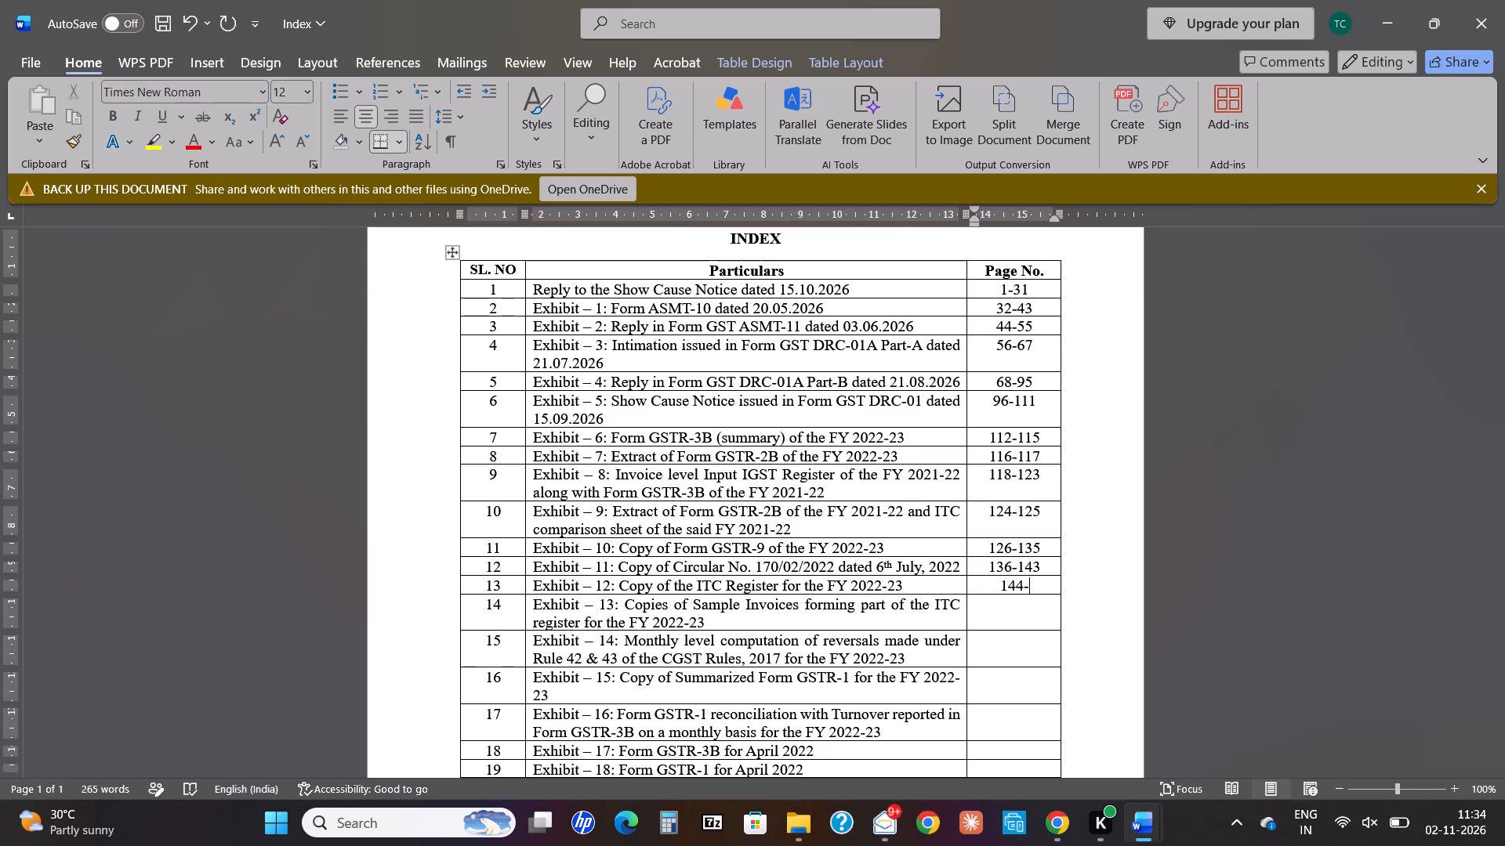
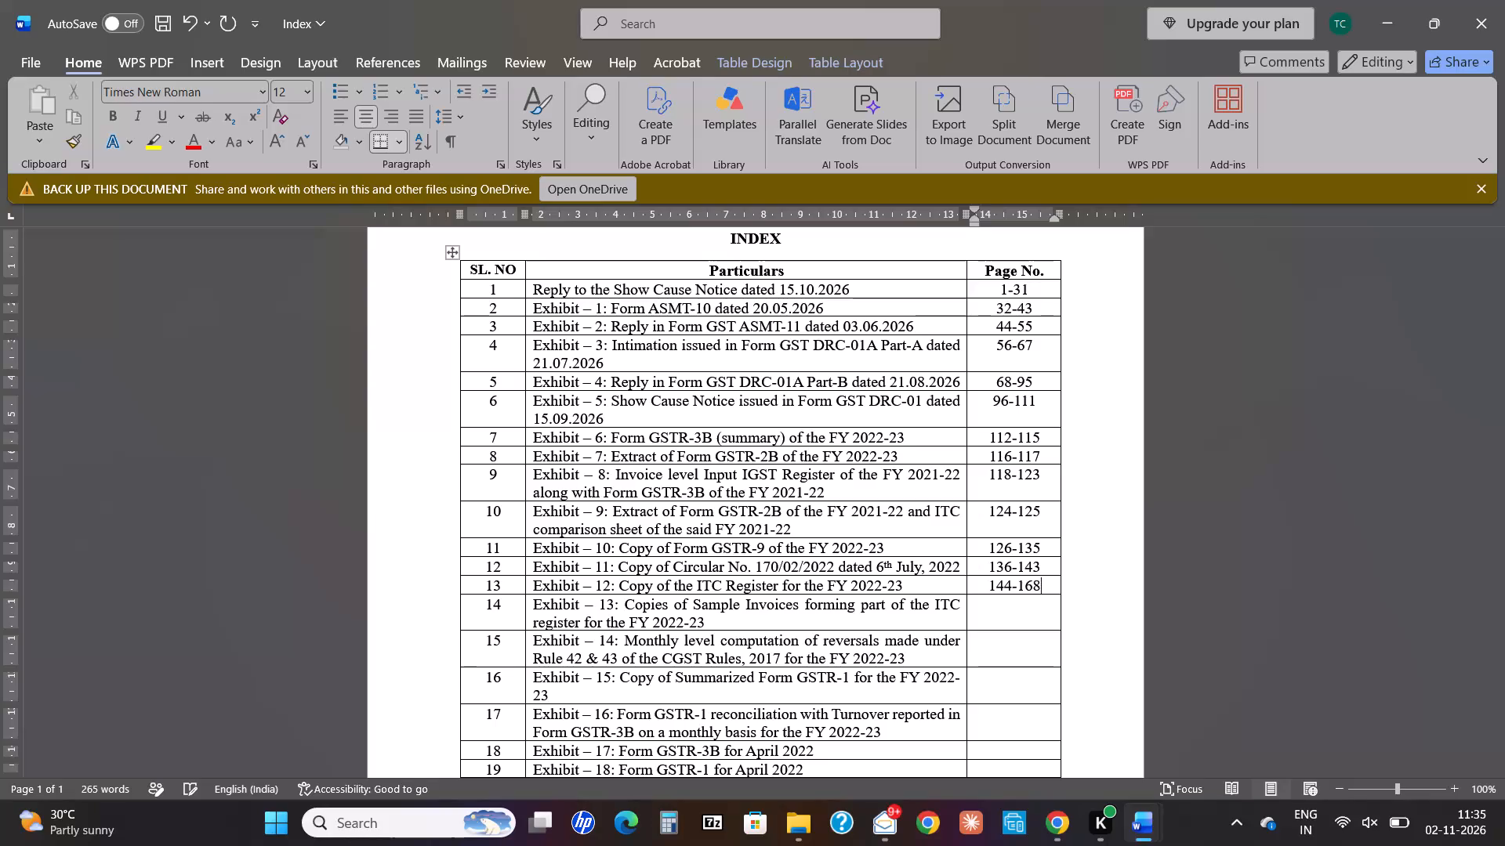
Correct the Index page range of Exhibit 12 to 144-169.
key("Down")
key("Up")
key("Up")
key("End")
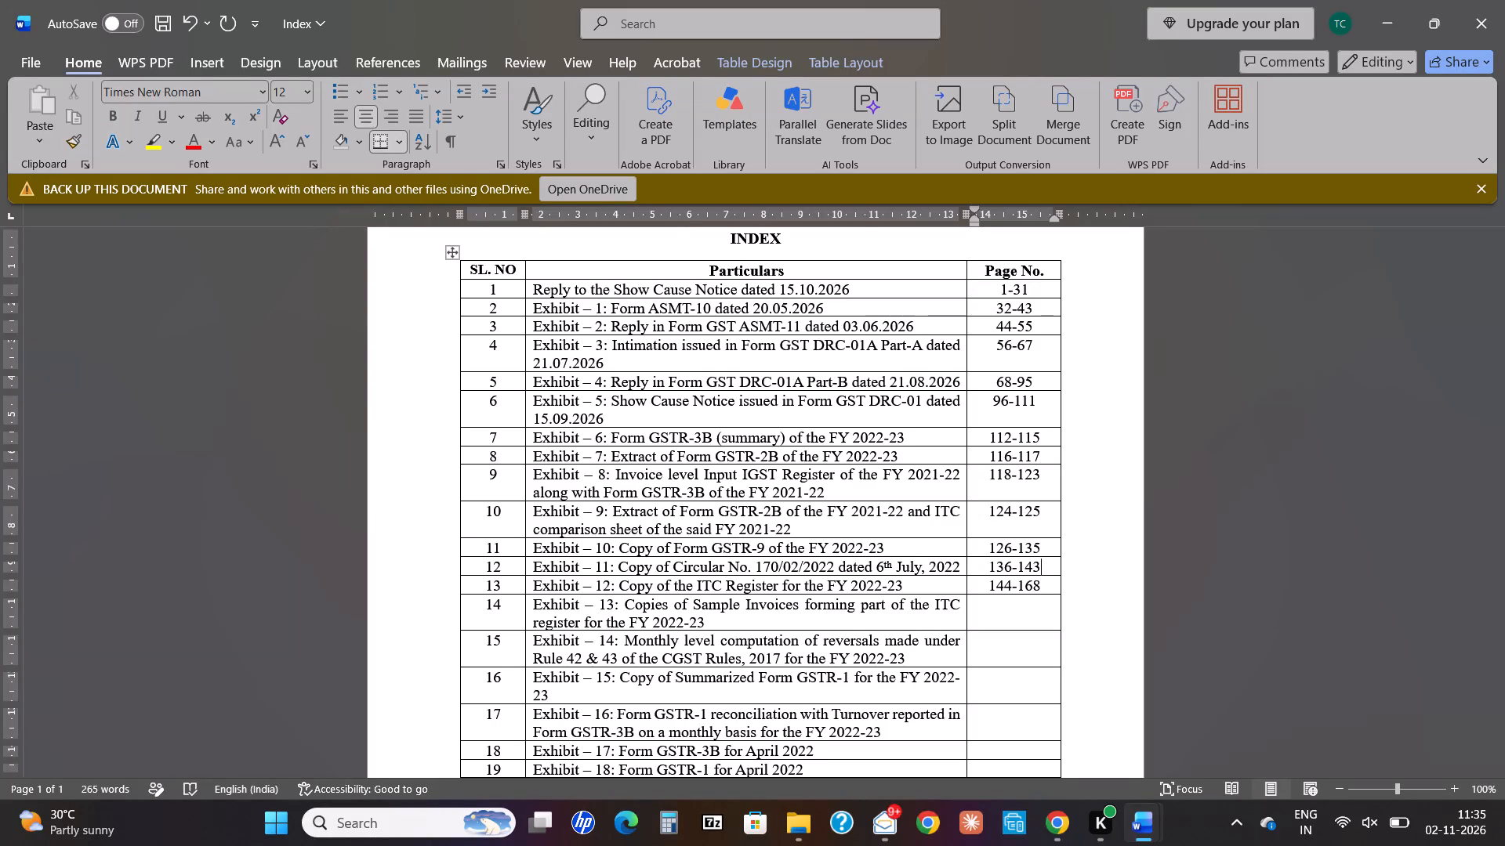
key("Down")
key("BackSpace")
key("9")
Enter 170 as the starting page of Exhibit 13's page range in the Index.
key("Down")
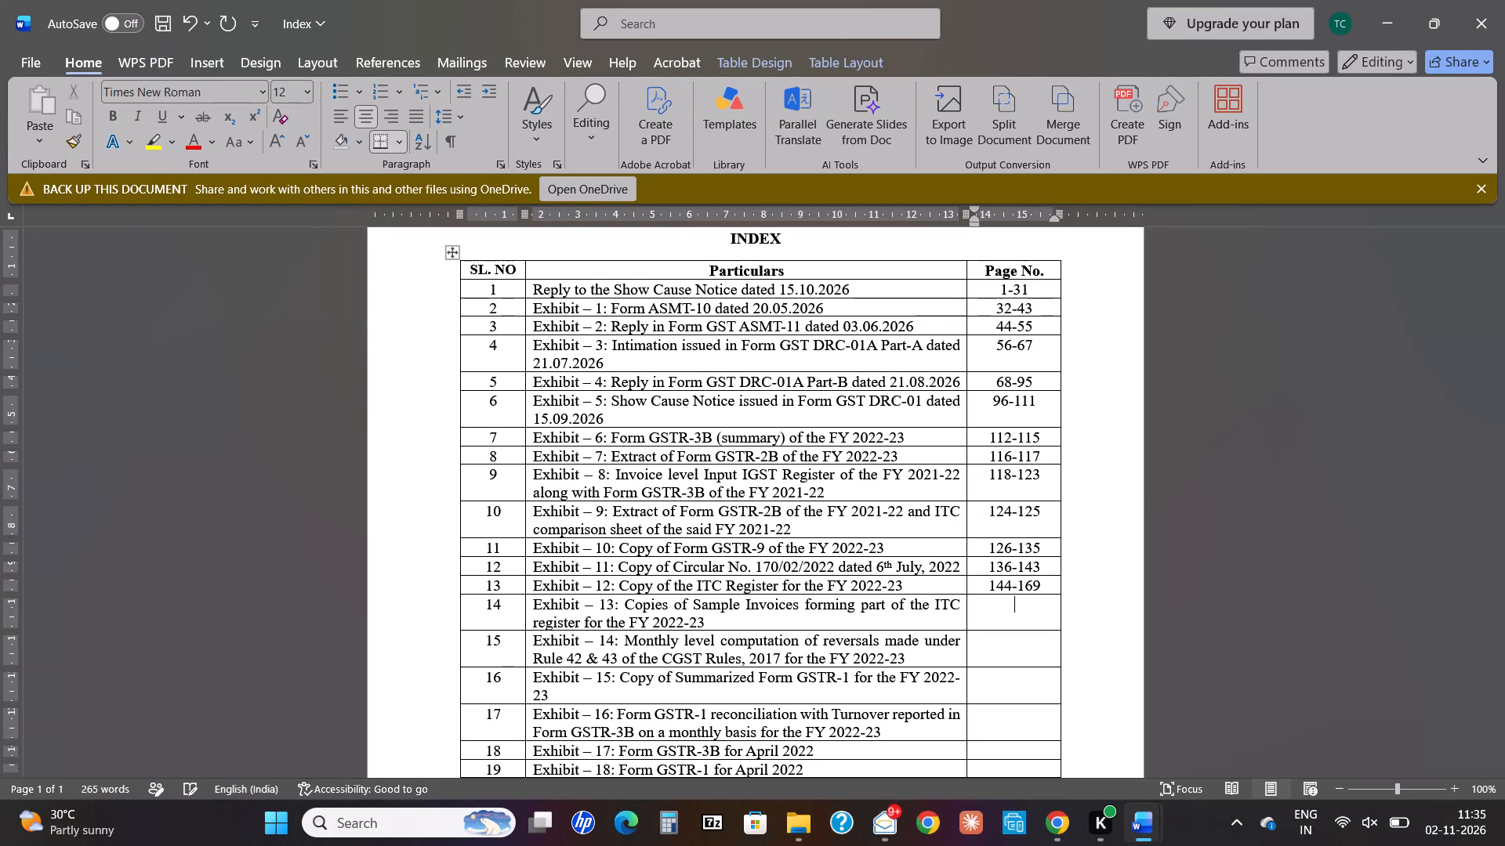
key("1")
type("70")
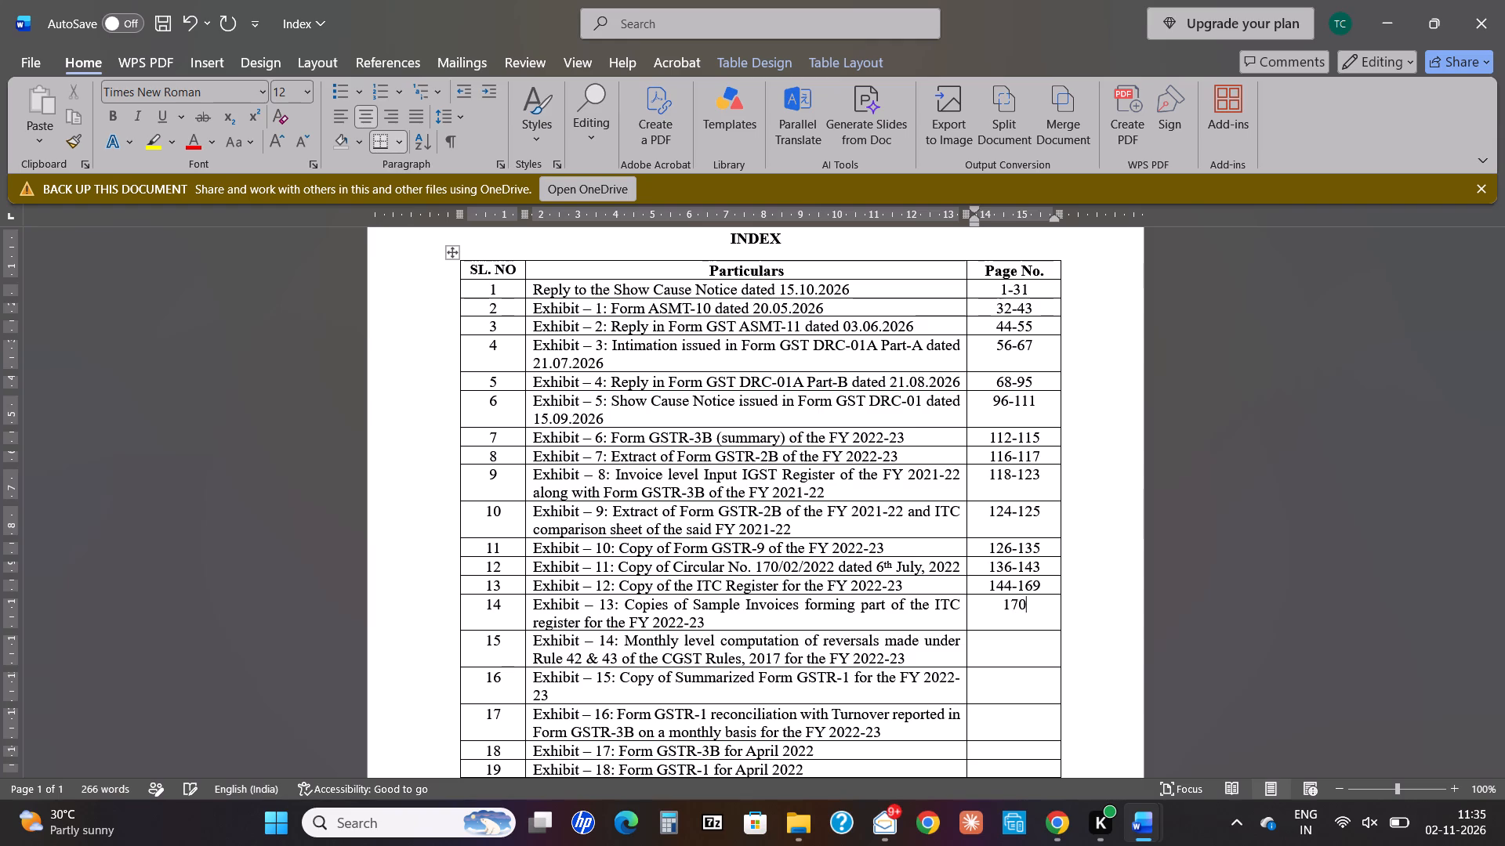
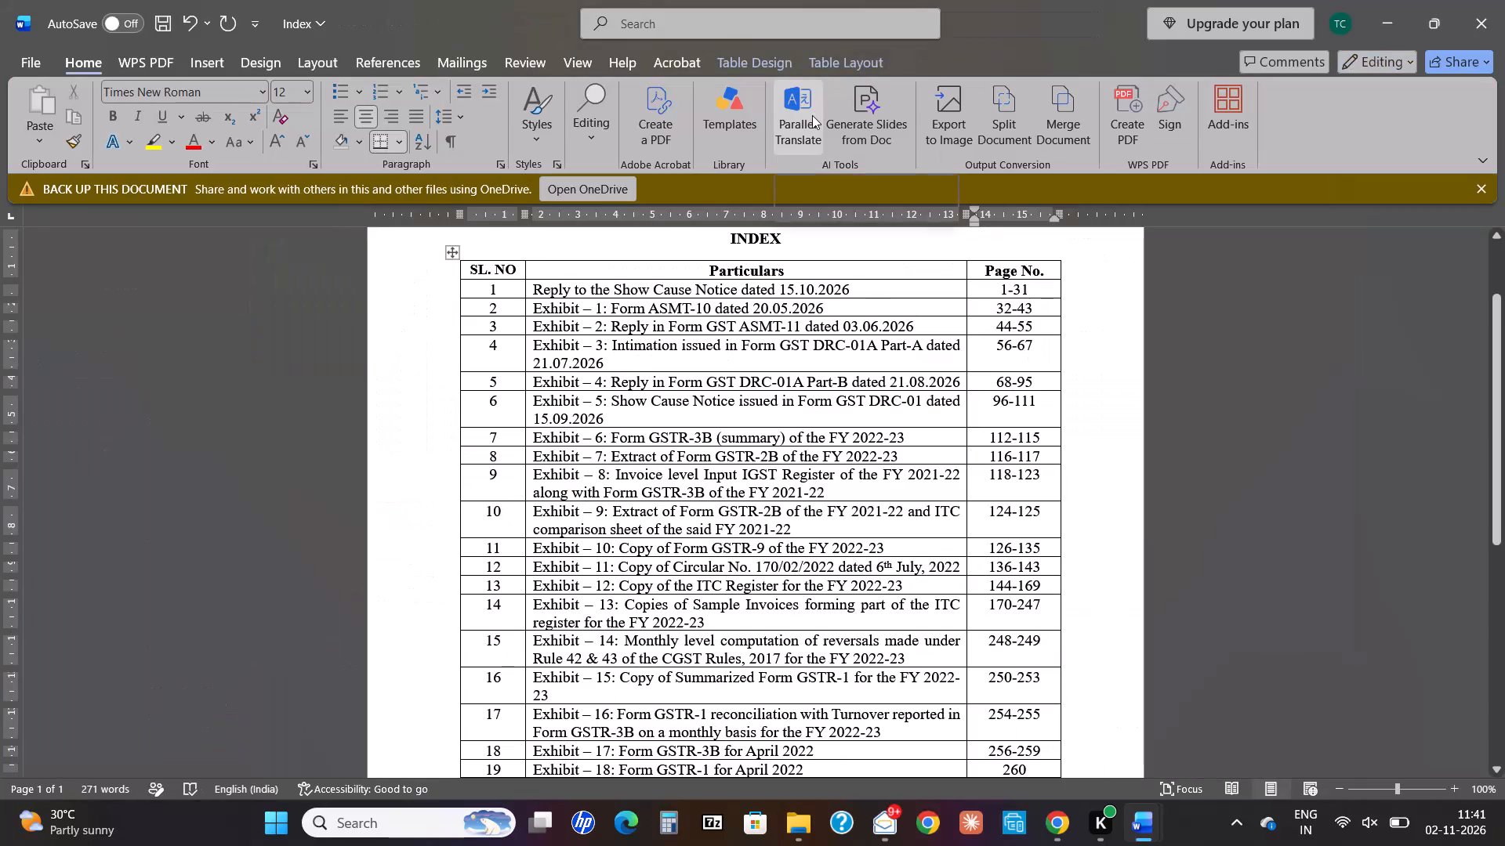
Correct the Index page range of Exhibit 17, Form GSTR-3B for April 2022, to 256-257.
key("Up")
key("Right")
key("Right")
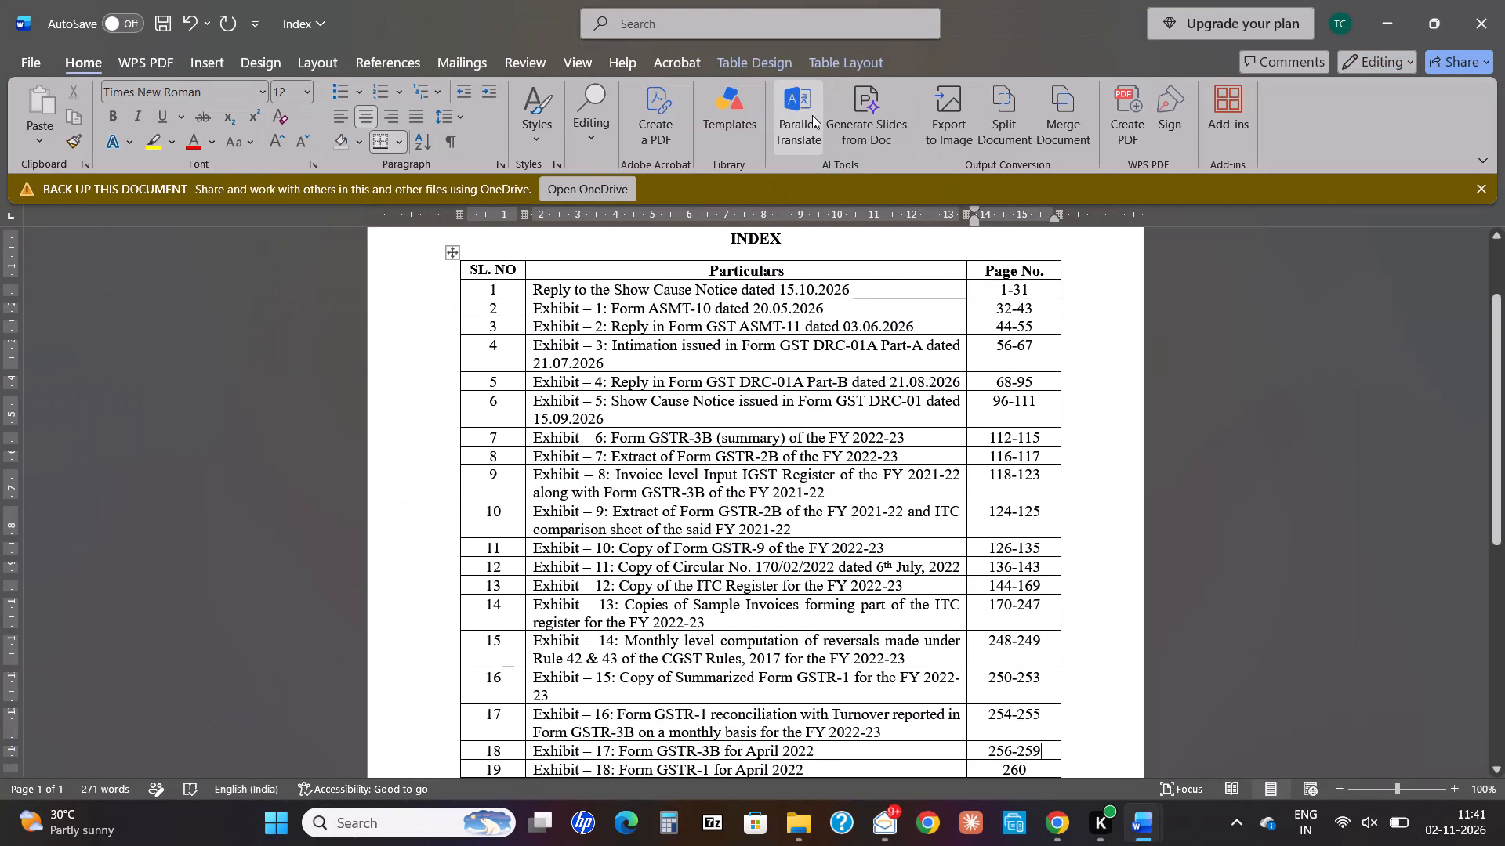
key("BackSpace")
key("BackSpace")
key("BackSpace")
key("BackSpace")
key("minus")
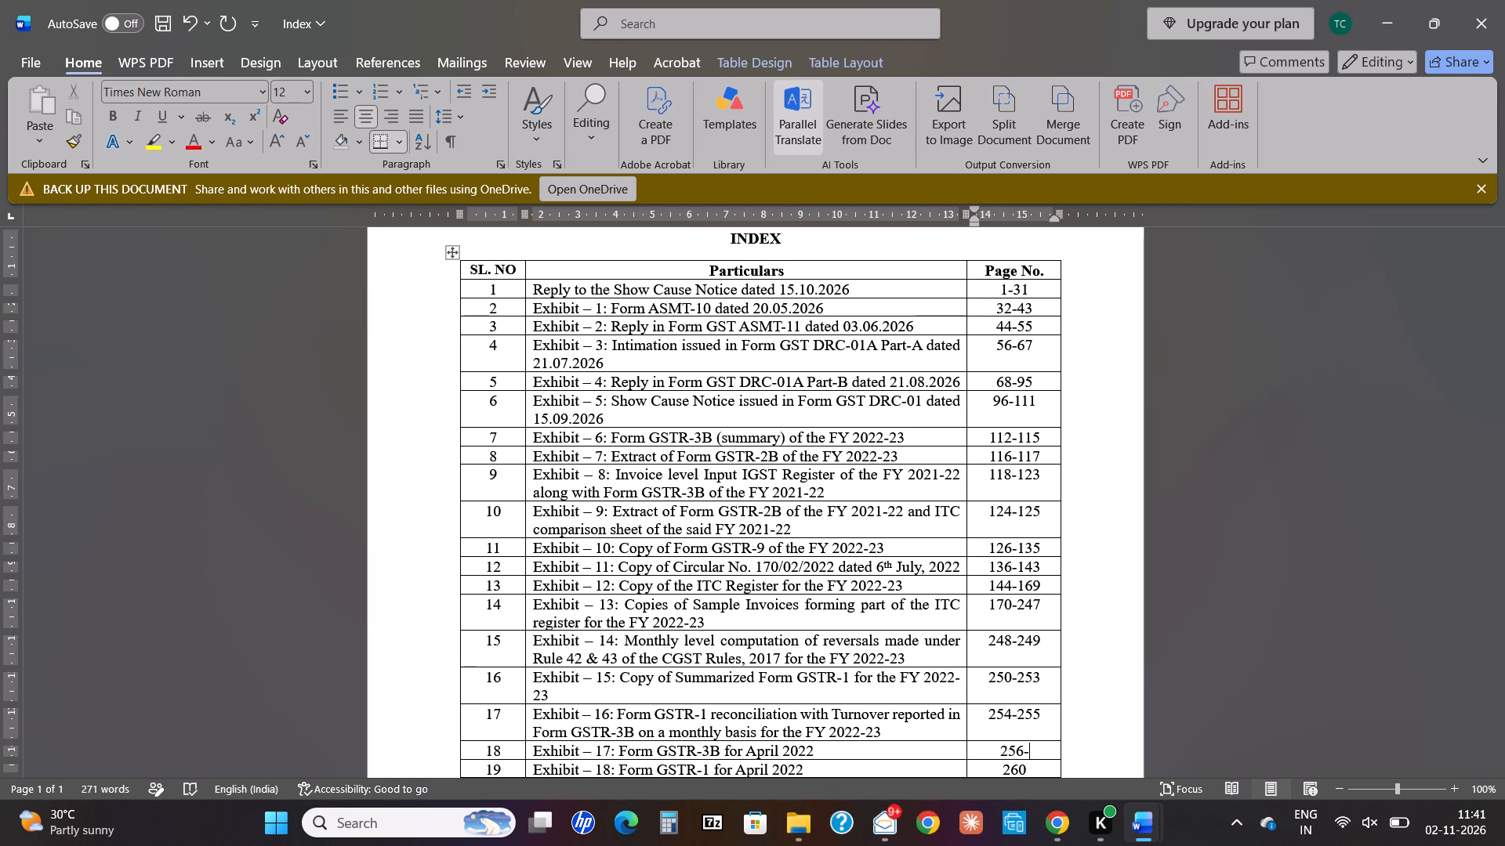
type("257")
Set the Index page range of Exhibit 18, Form GSTR-1 for April 2022, to 258-261.
key("Down")
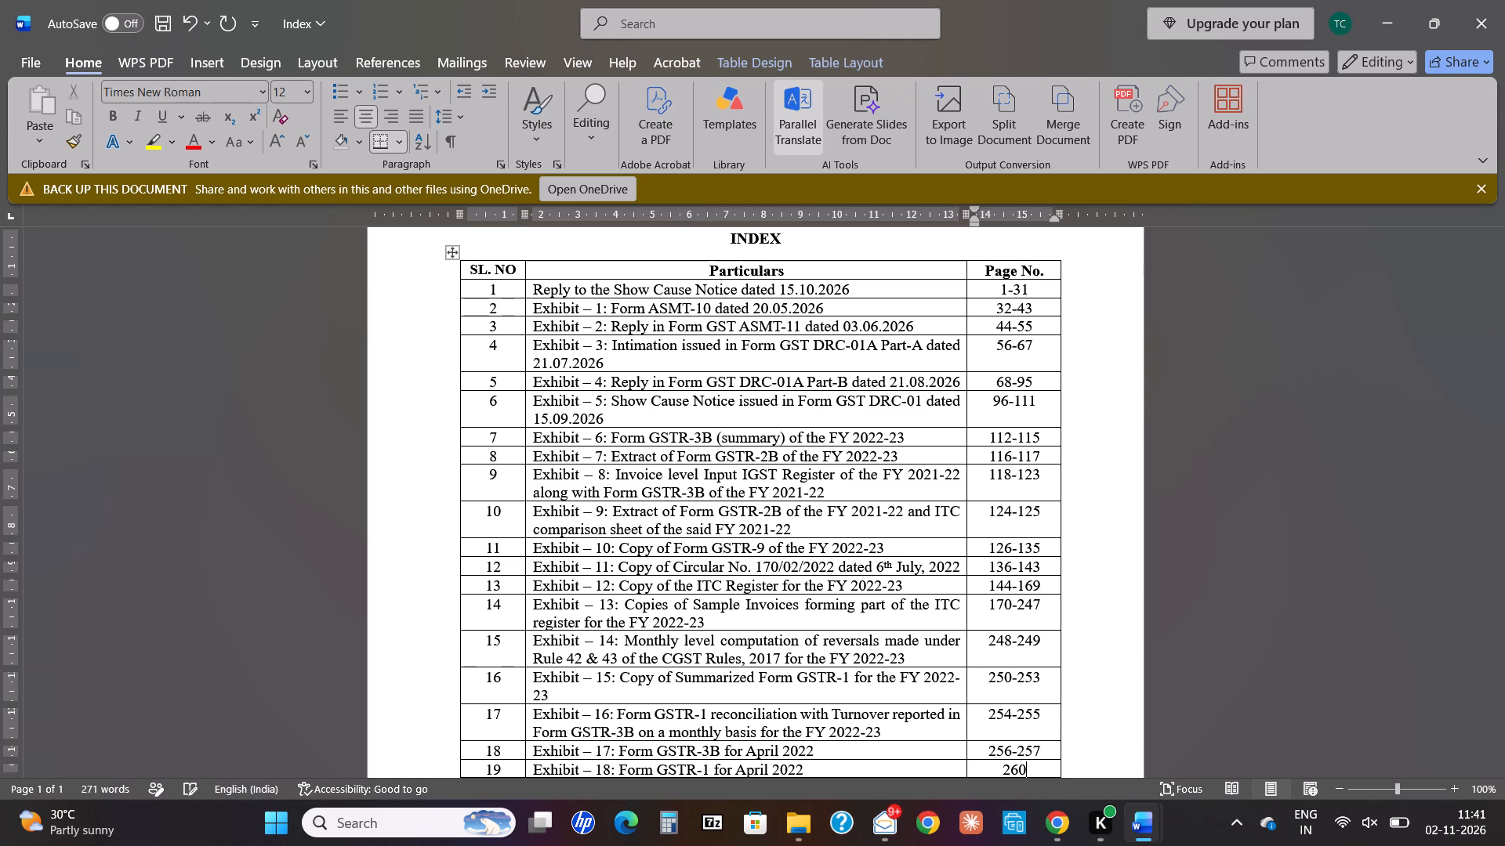
key("BackSpace")
key("BackSpace")
type("58-")
type("261")
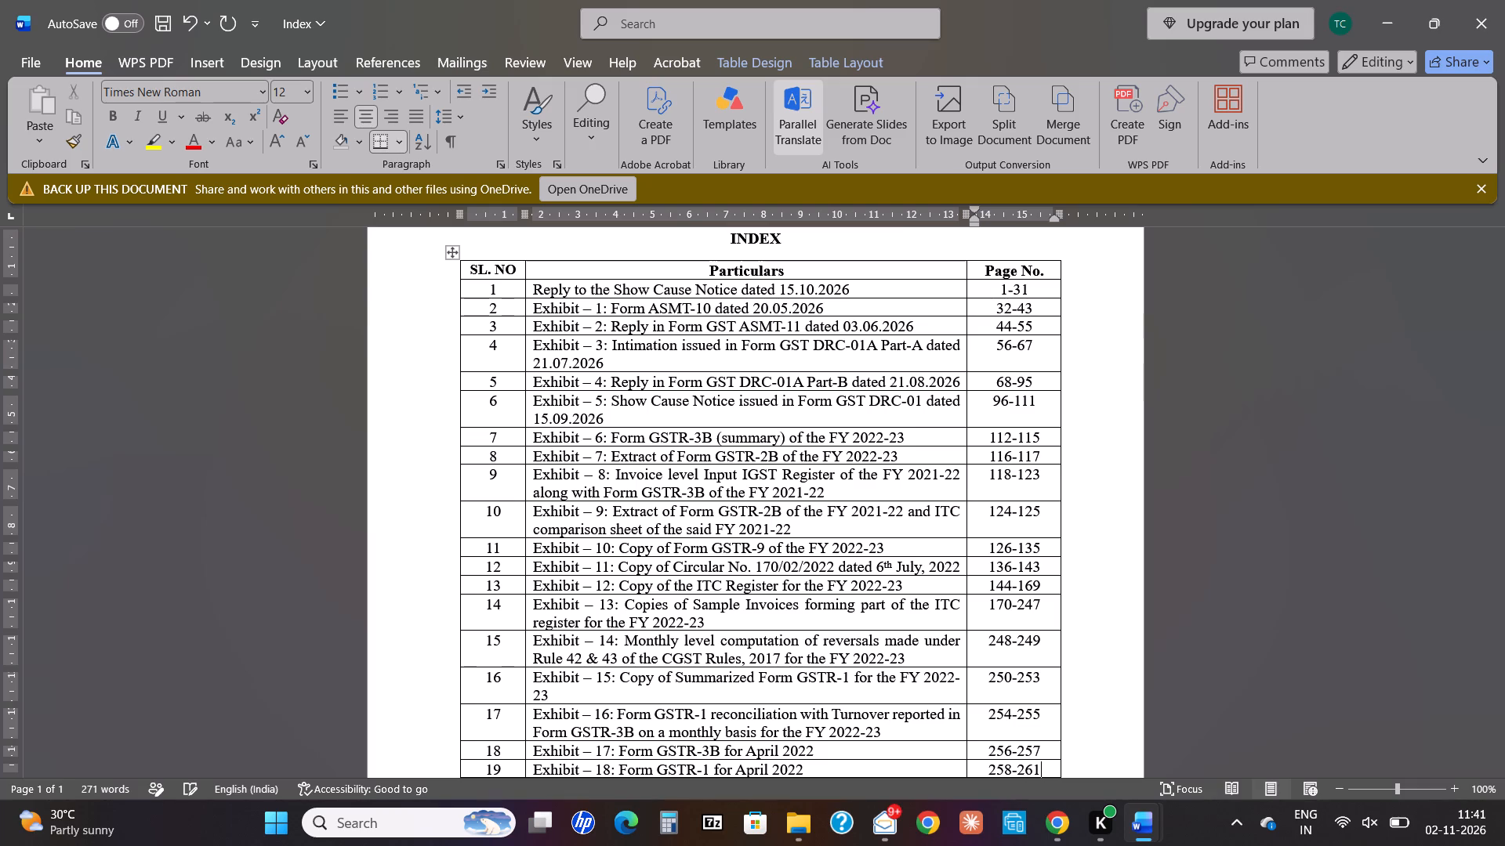
Save the Index document.
key("ctrl+s")
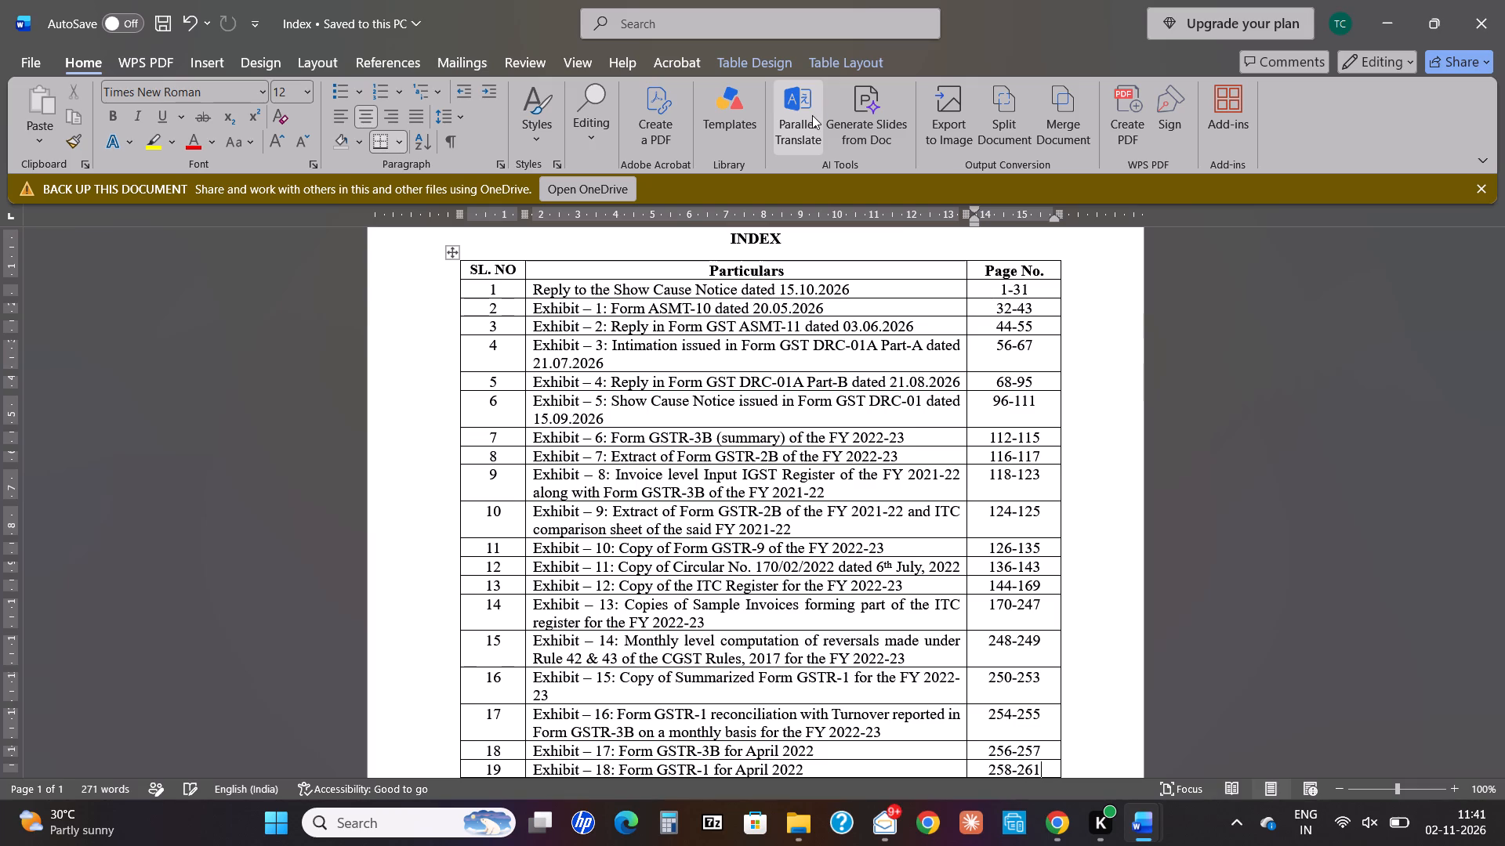
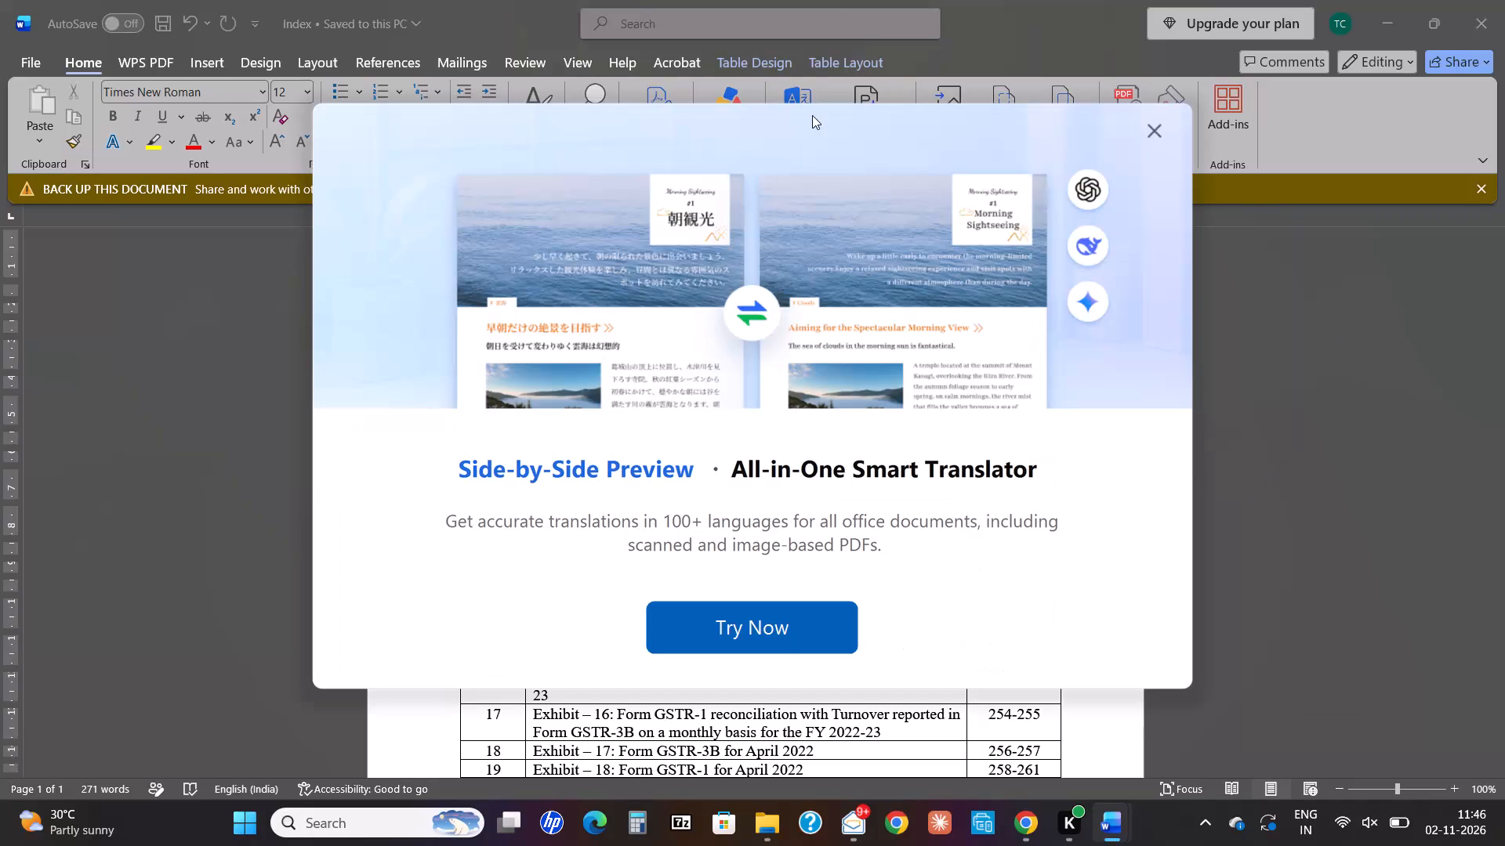
Dismiss the All-in-One Smart Translator promotional pop-up covering the Index document.
key("Escape")
left_click(1162, 133)
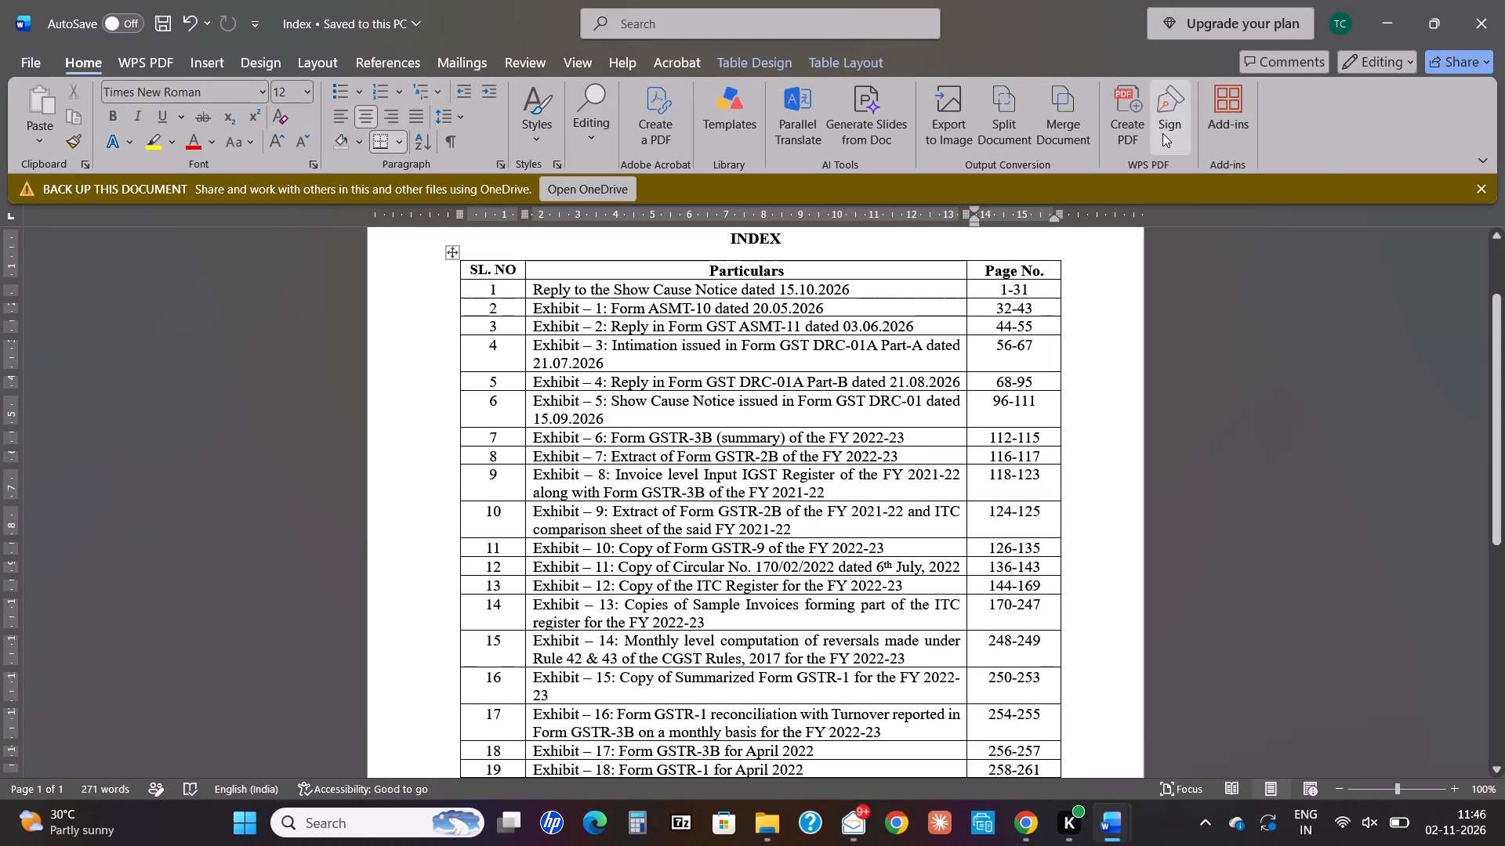